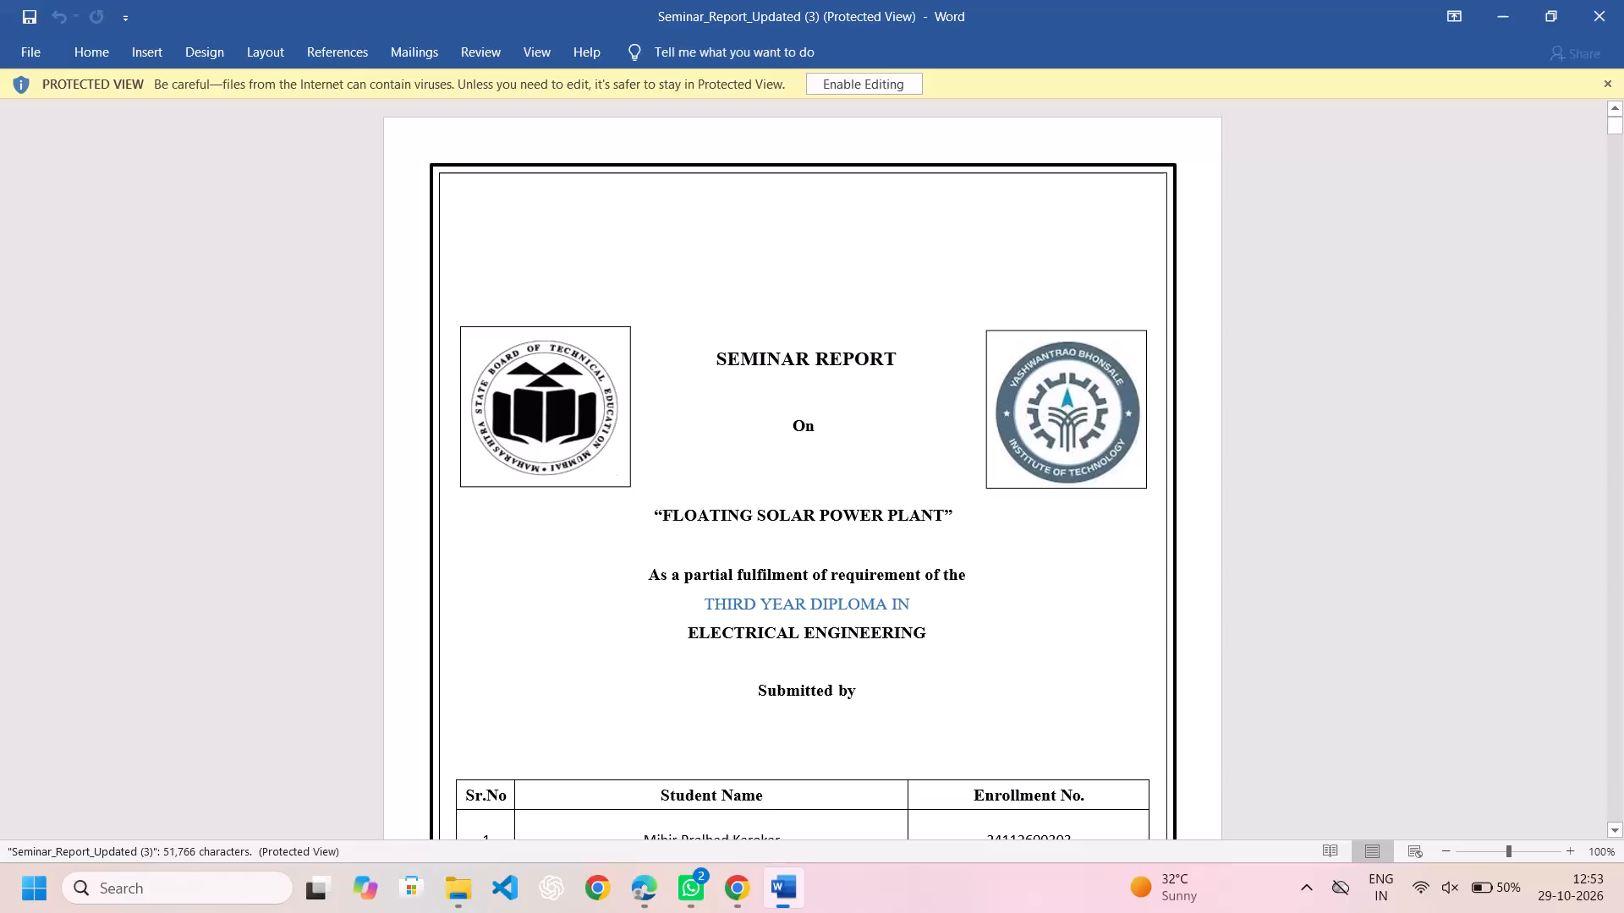
Enable editing of the protected seminar report document.
{"action": "double_click", "coordinate": [843, 92]}
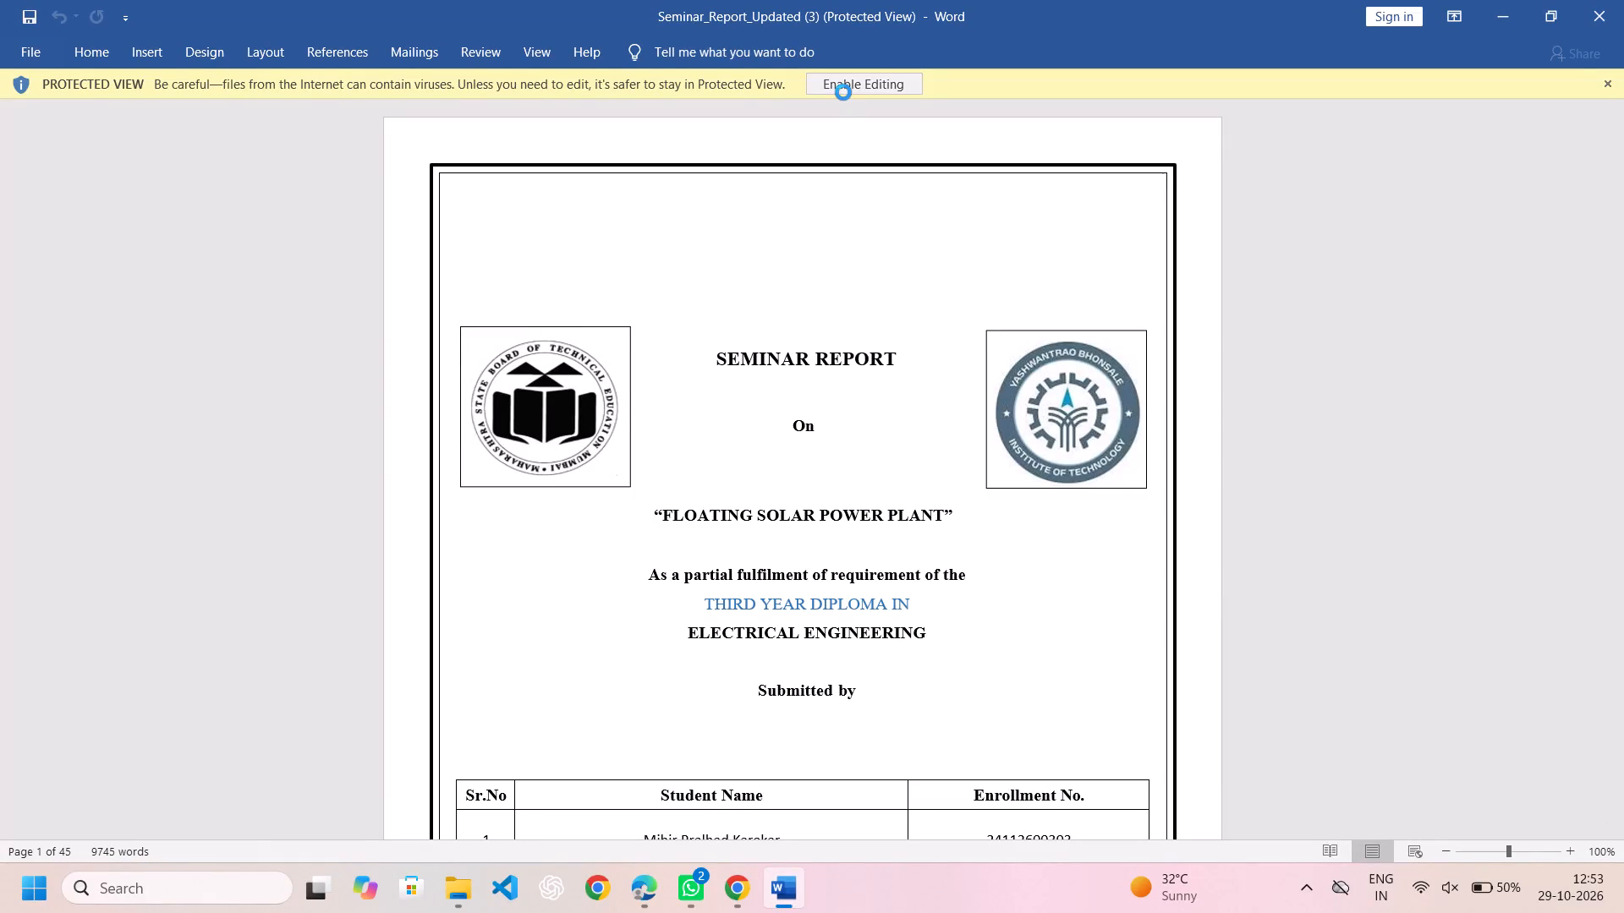
Review the report's front matter, from the cover page through the certificate, acknowledgment and abstract to the index.
{"action": "scroll", "coordinate": [825, 279], "scroll_direction": "down", "scroll_amount": 9}
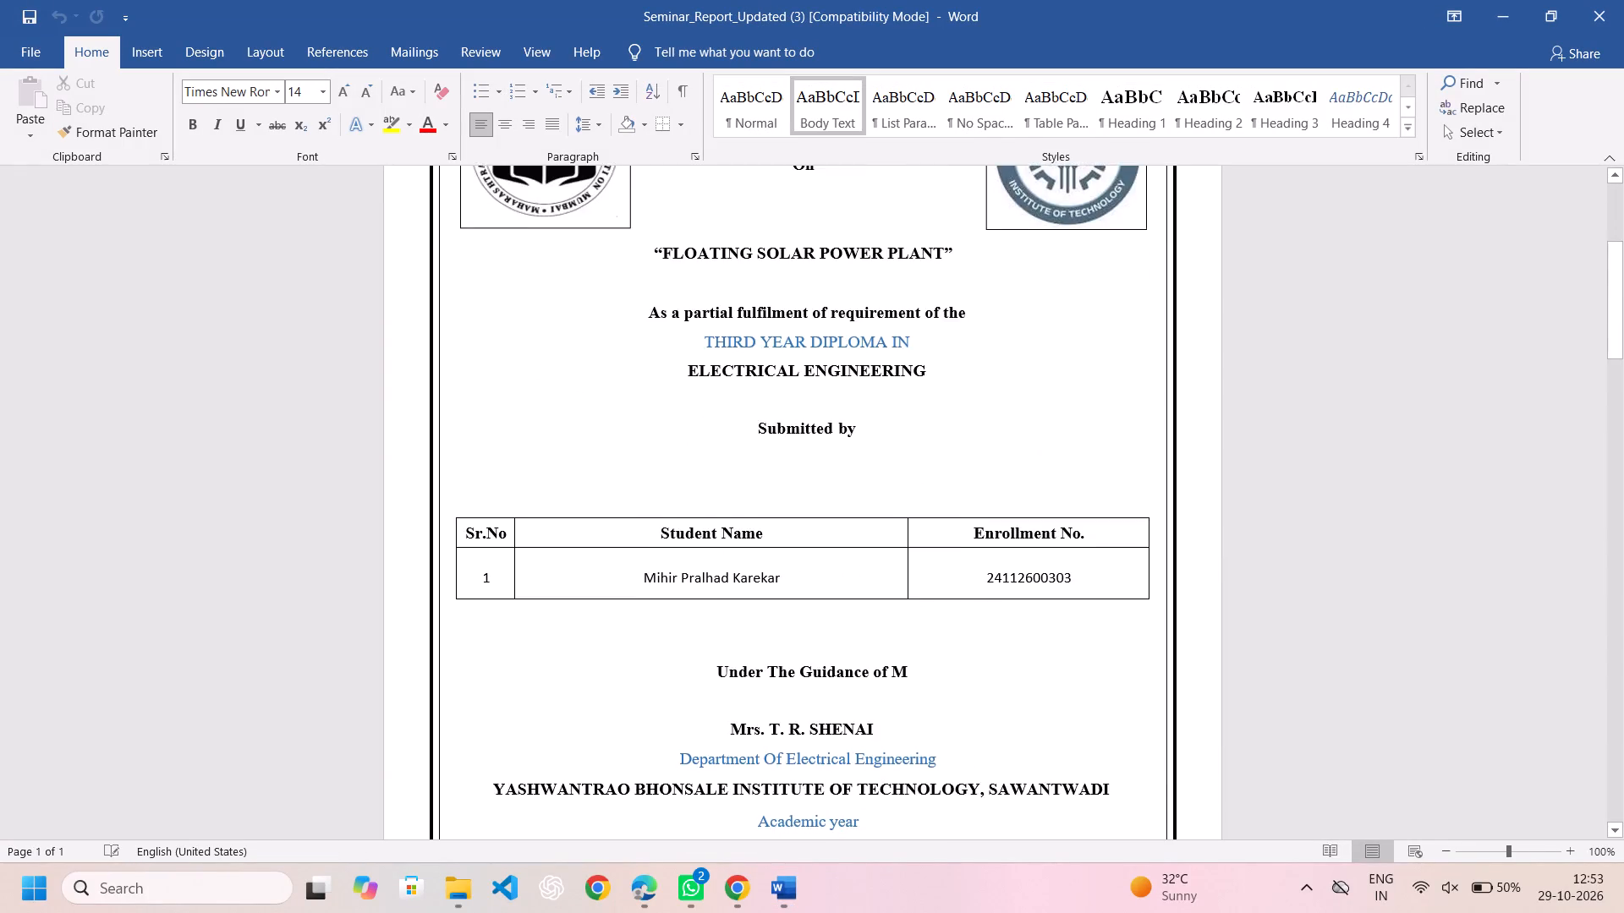
{"action": "scroll", "coordinate": [825, 279], "scroll_direction": "down", "scroll_amount": 8}
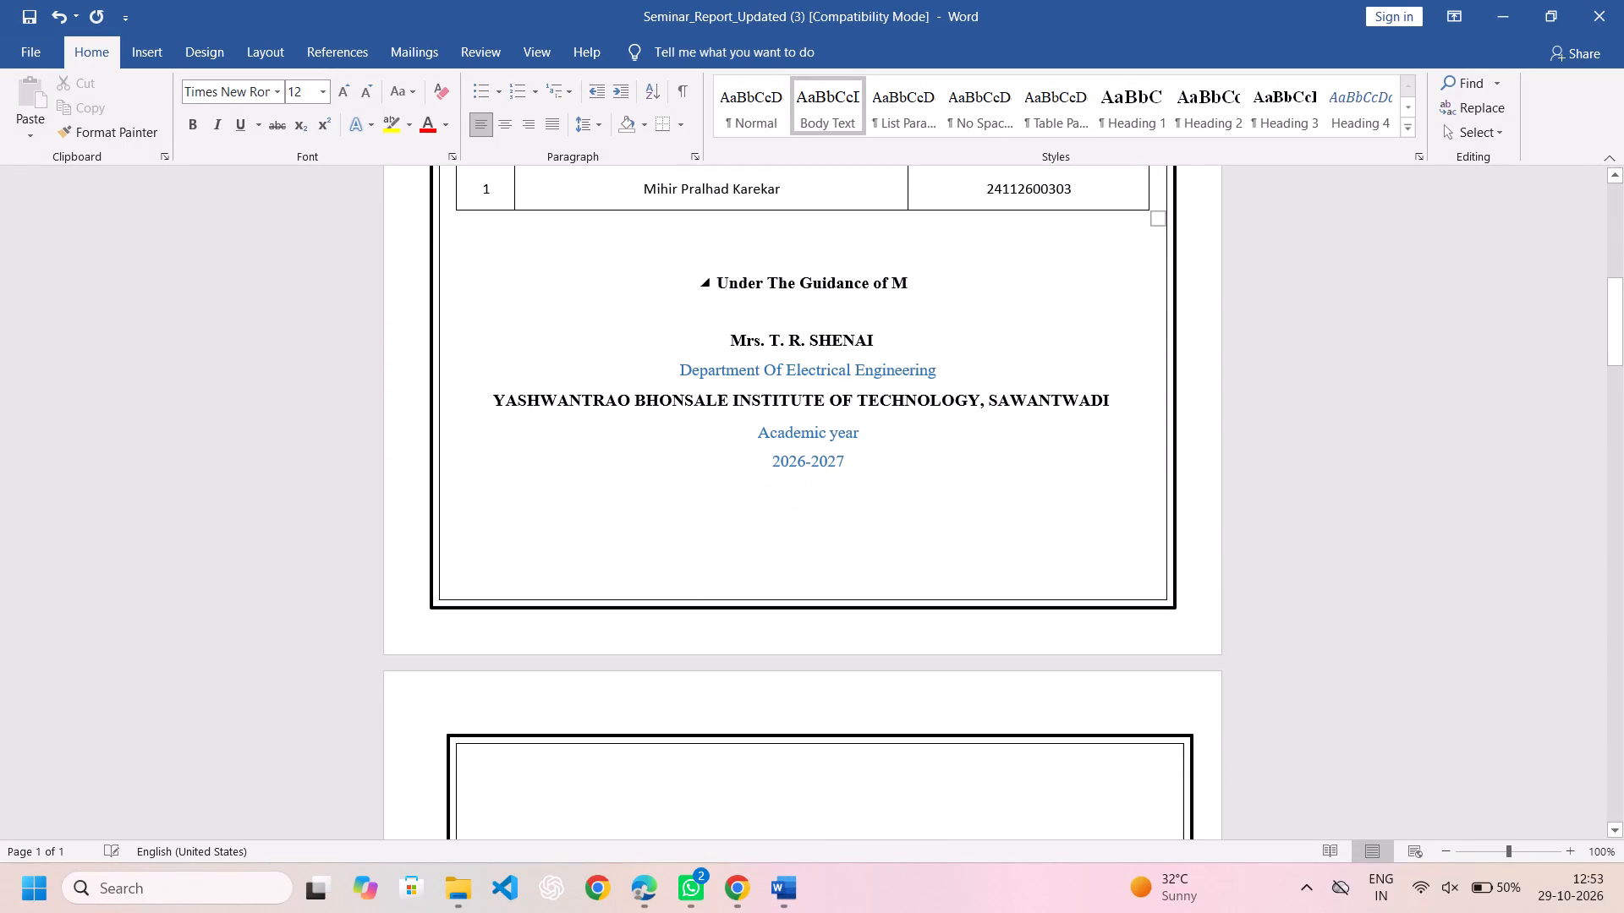
{"action": "scroll", "coordinate": [825, 279], "scroll_direction": "down", "scroll_amount": 4}
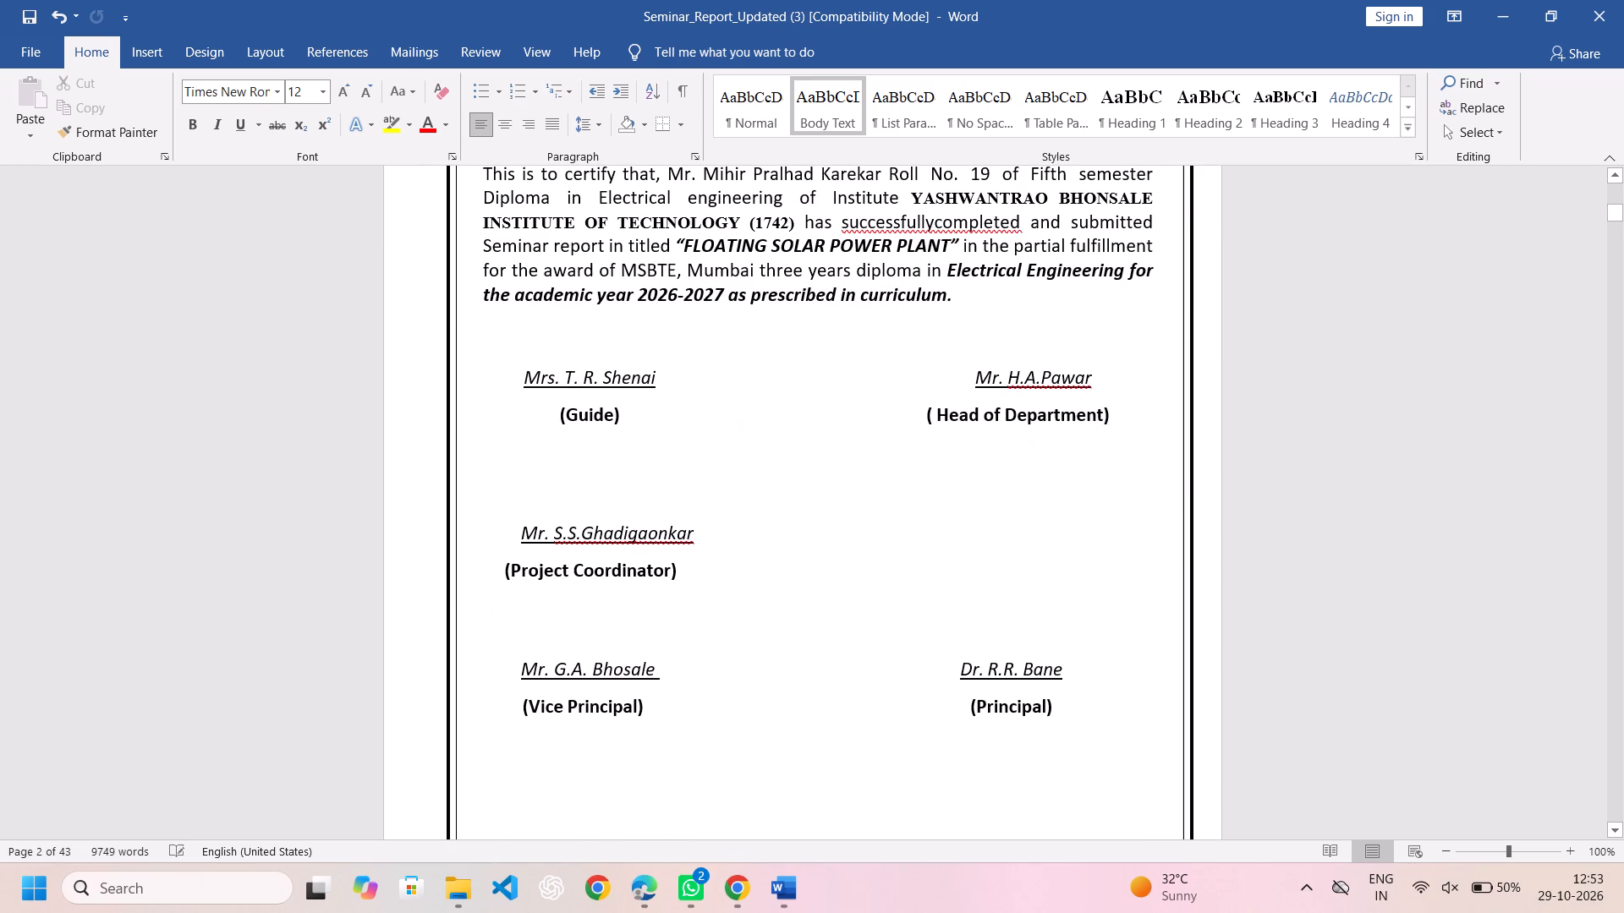
{"action": "scroll", "coordinate": [825, 279], "scroll_direction": "down", "scroll_amount": 3}
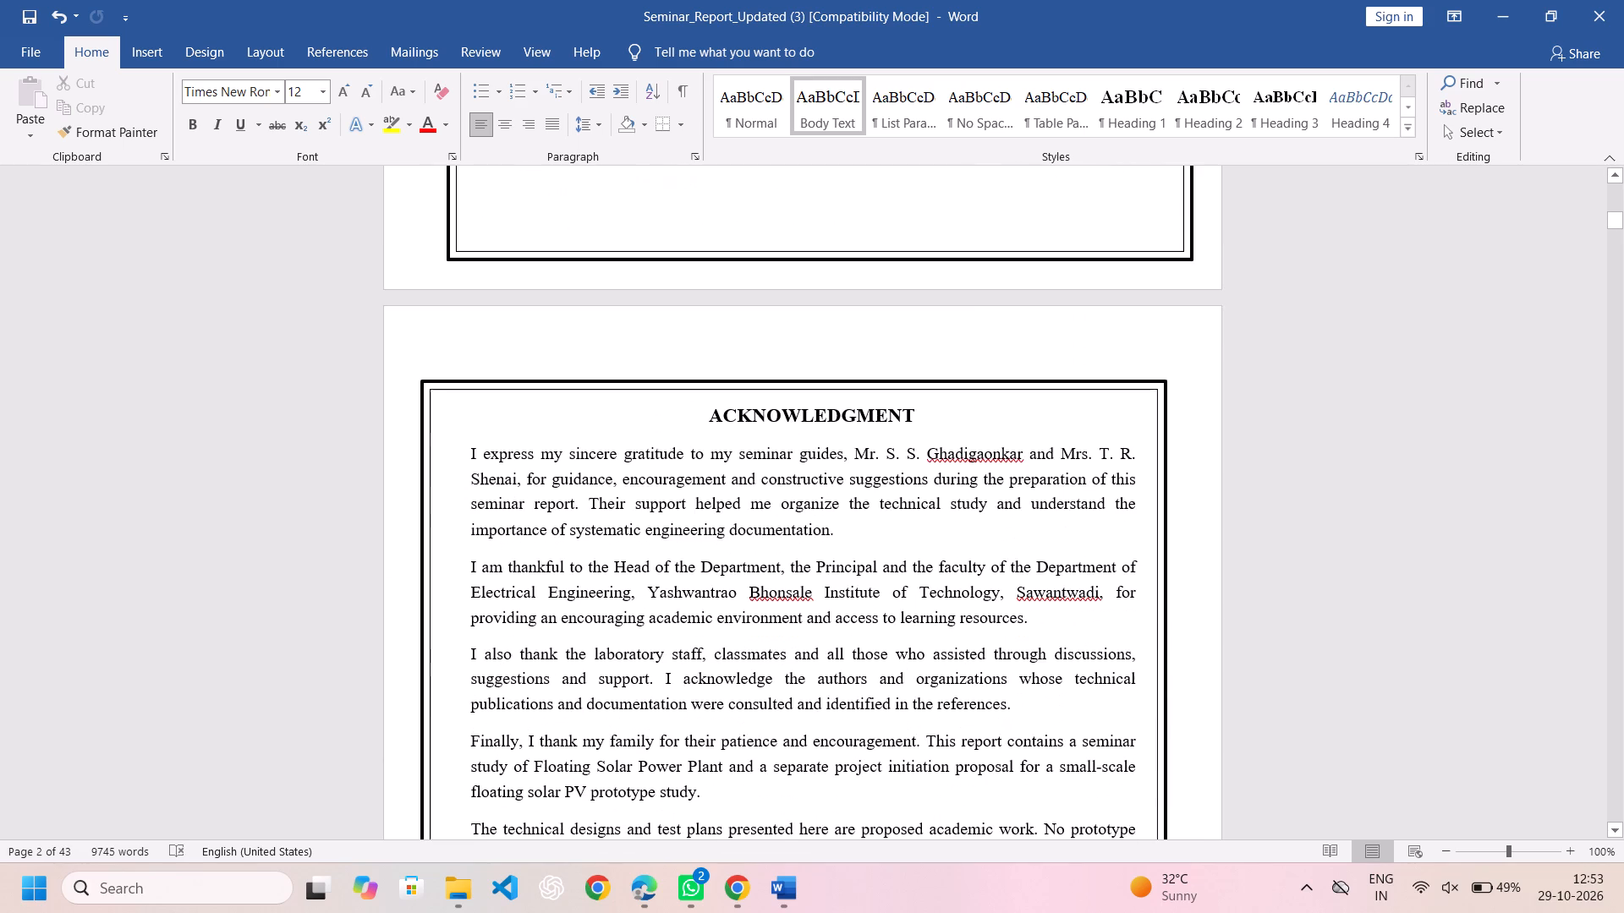
{"action": "scroll", "coordinate": [825, 279], "scroll_direction": "down", "scroll_amount": 2}
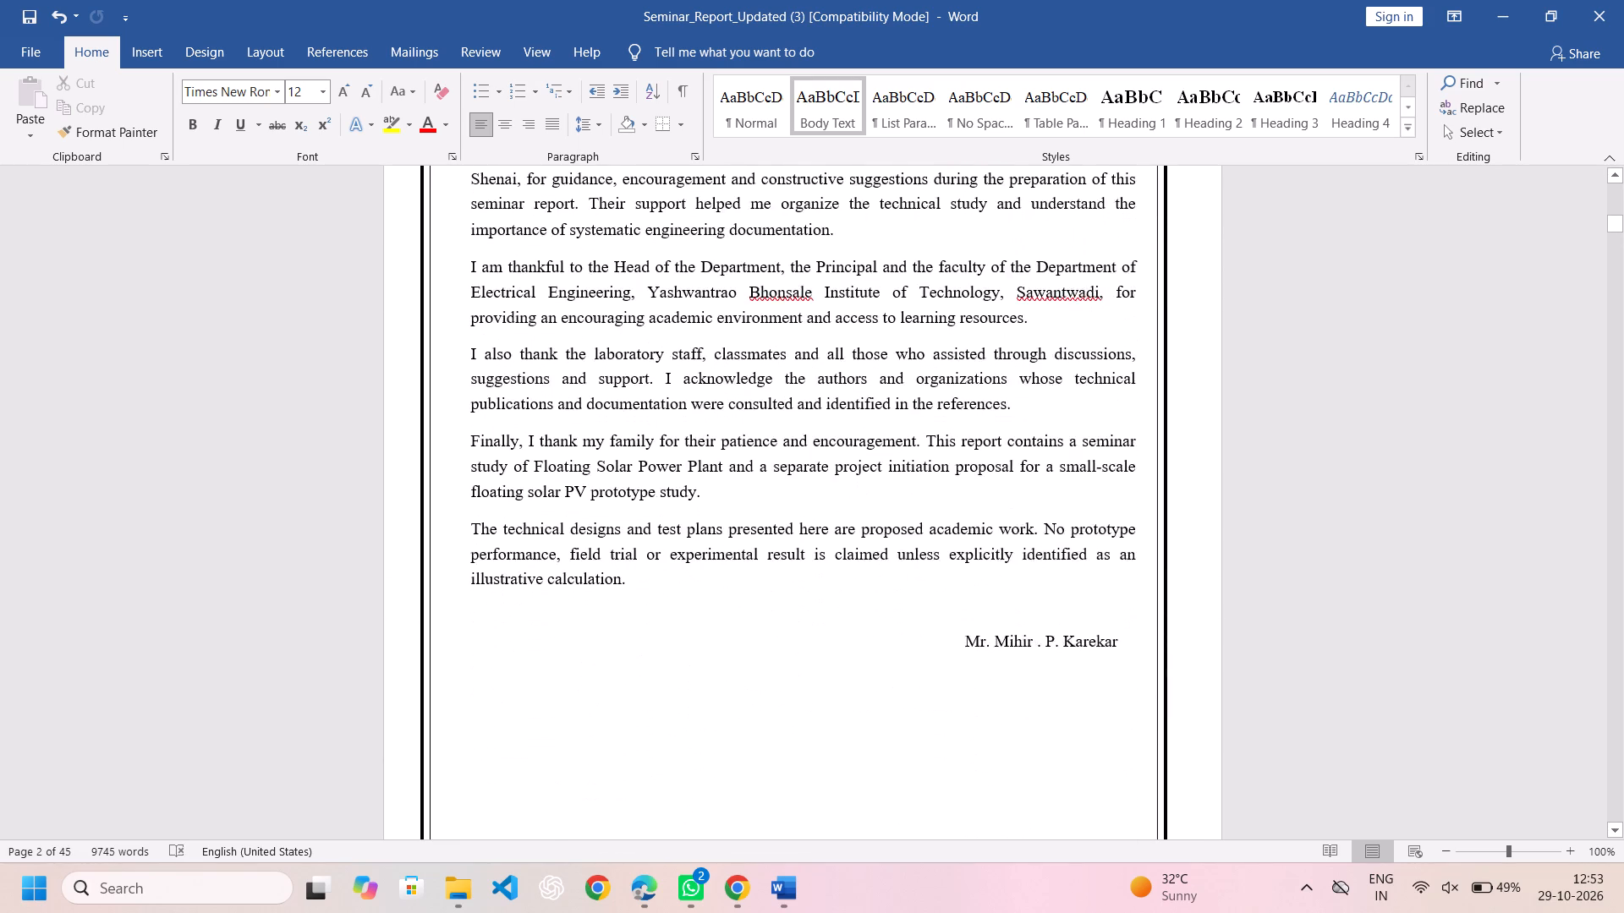
{"action": "scroll", "coordinate": [825, 279], "scroll_direction": "down", "scroll_amount": 4}
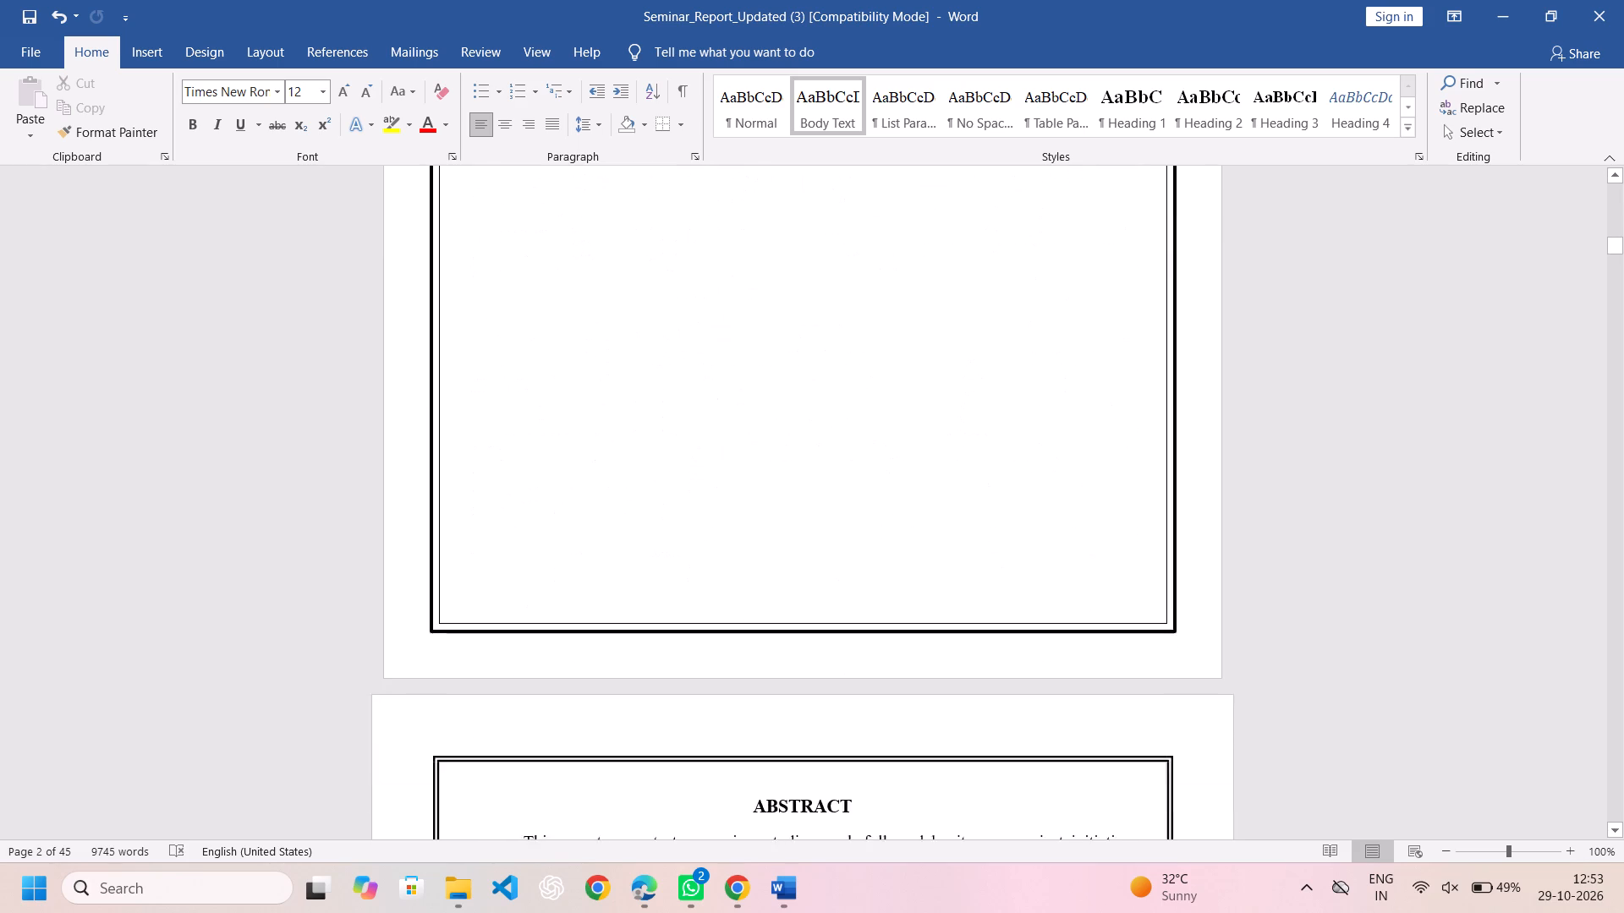
{"action": "scroll", "coordinate": [825, 279], "scroll_direction": "down", "scroll_amount": 3}
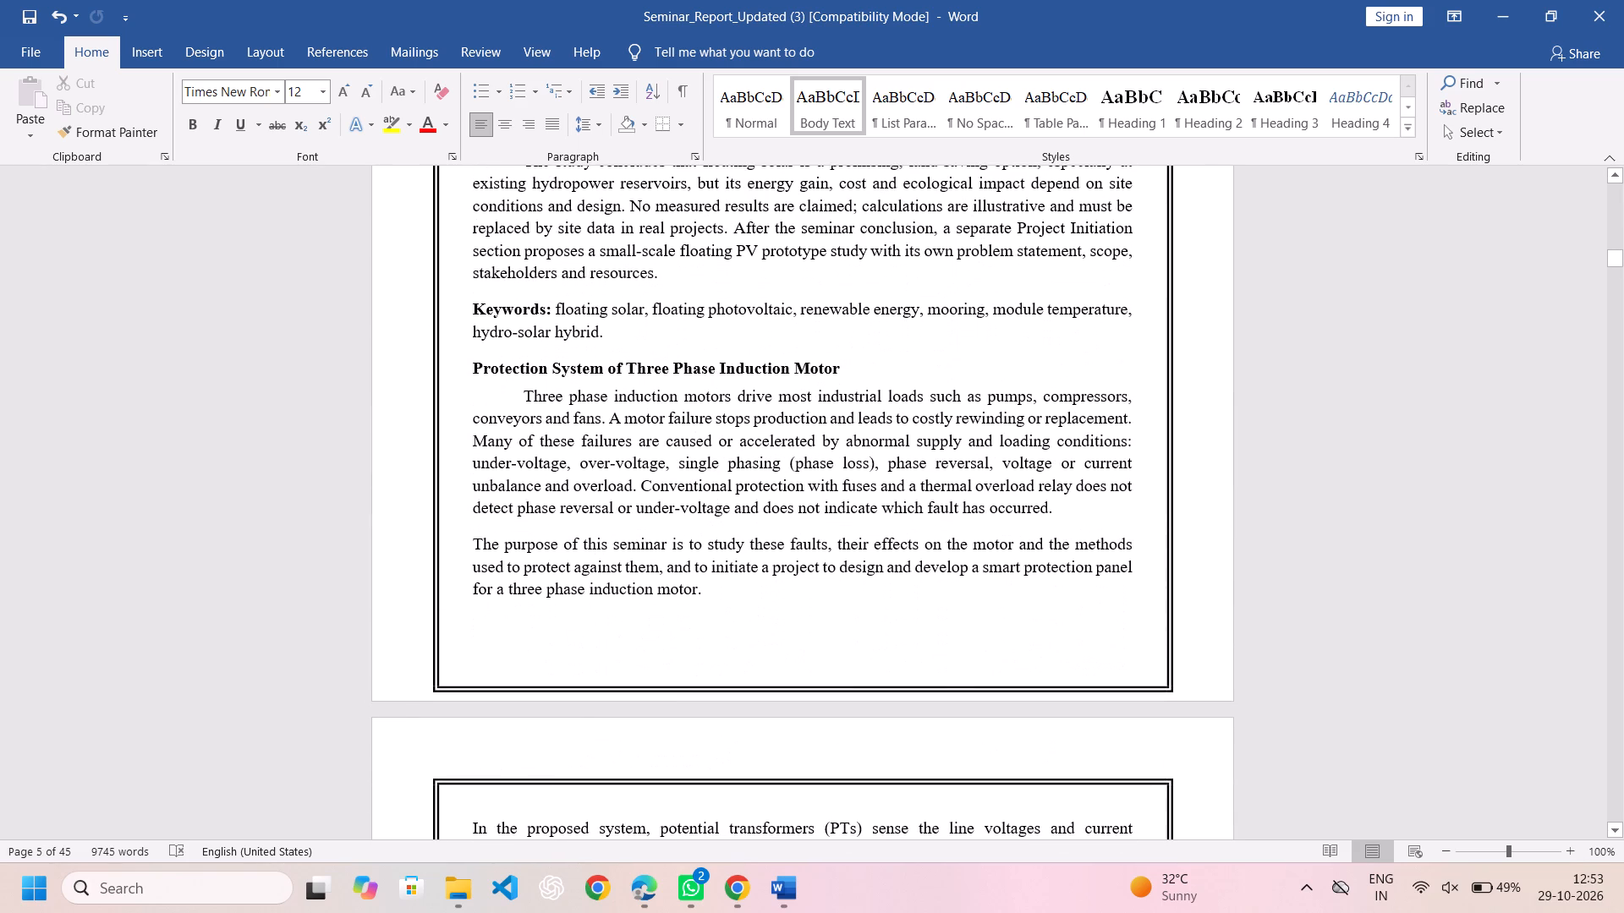
{"action": "scroll", "coordinate": [825, 279], "scroll_direction": "down", "scroll_amount": 4}
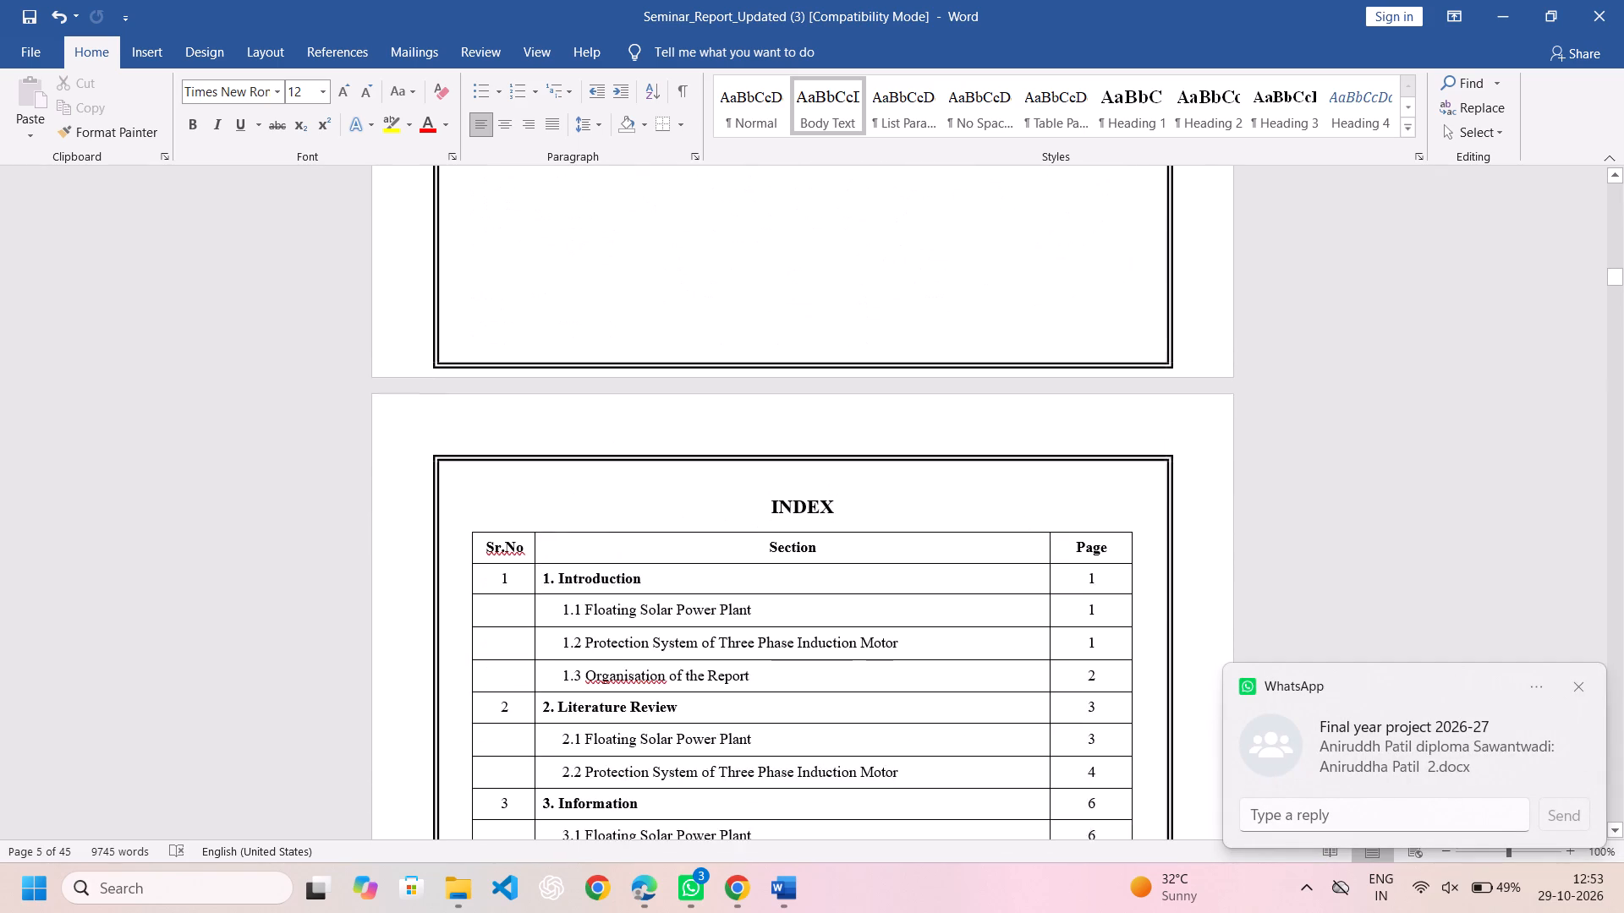
Delete the repeated Sr.No, Section and Page header row between entries 3.2.2 and 3.2.3 of the index table.
{"action": "scroll", "coordinate": [825, 279], "scroll_direction": "down", "scroll_amount": 2}
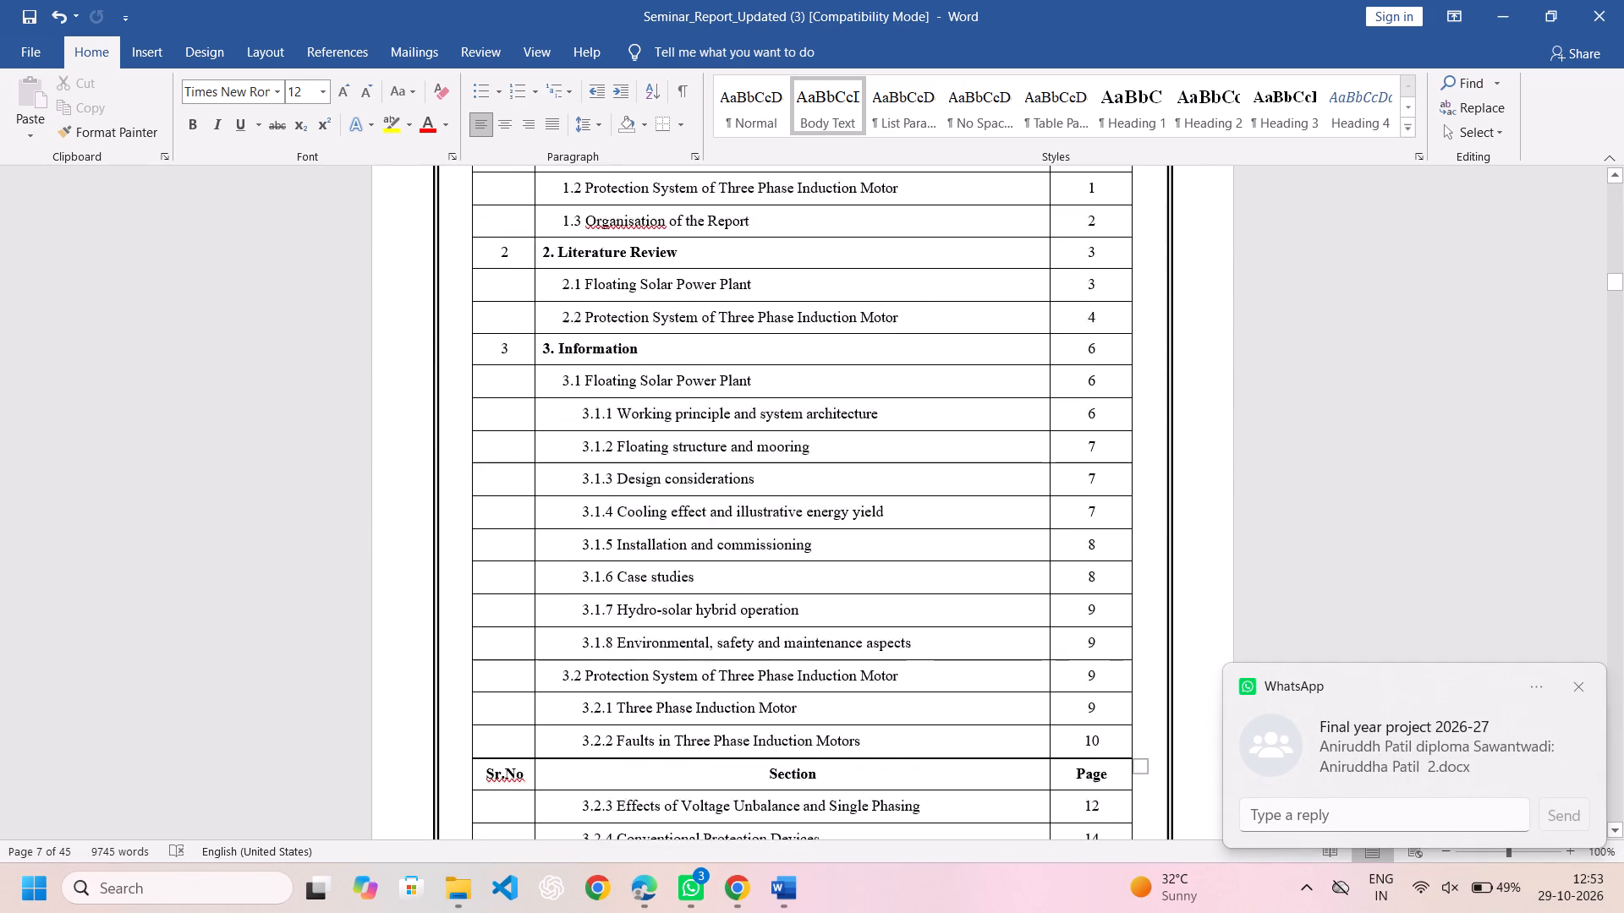
{"action": "scroll", "coordinate": [825, 279], "scroll_direction": "down", "scroll_amount": 1}
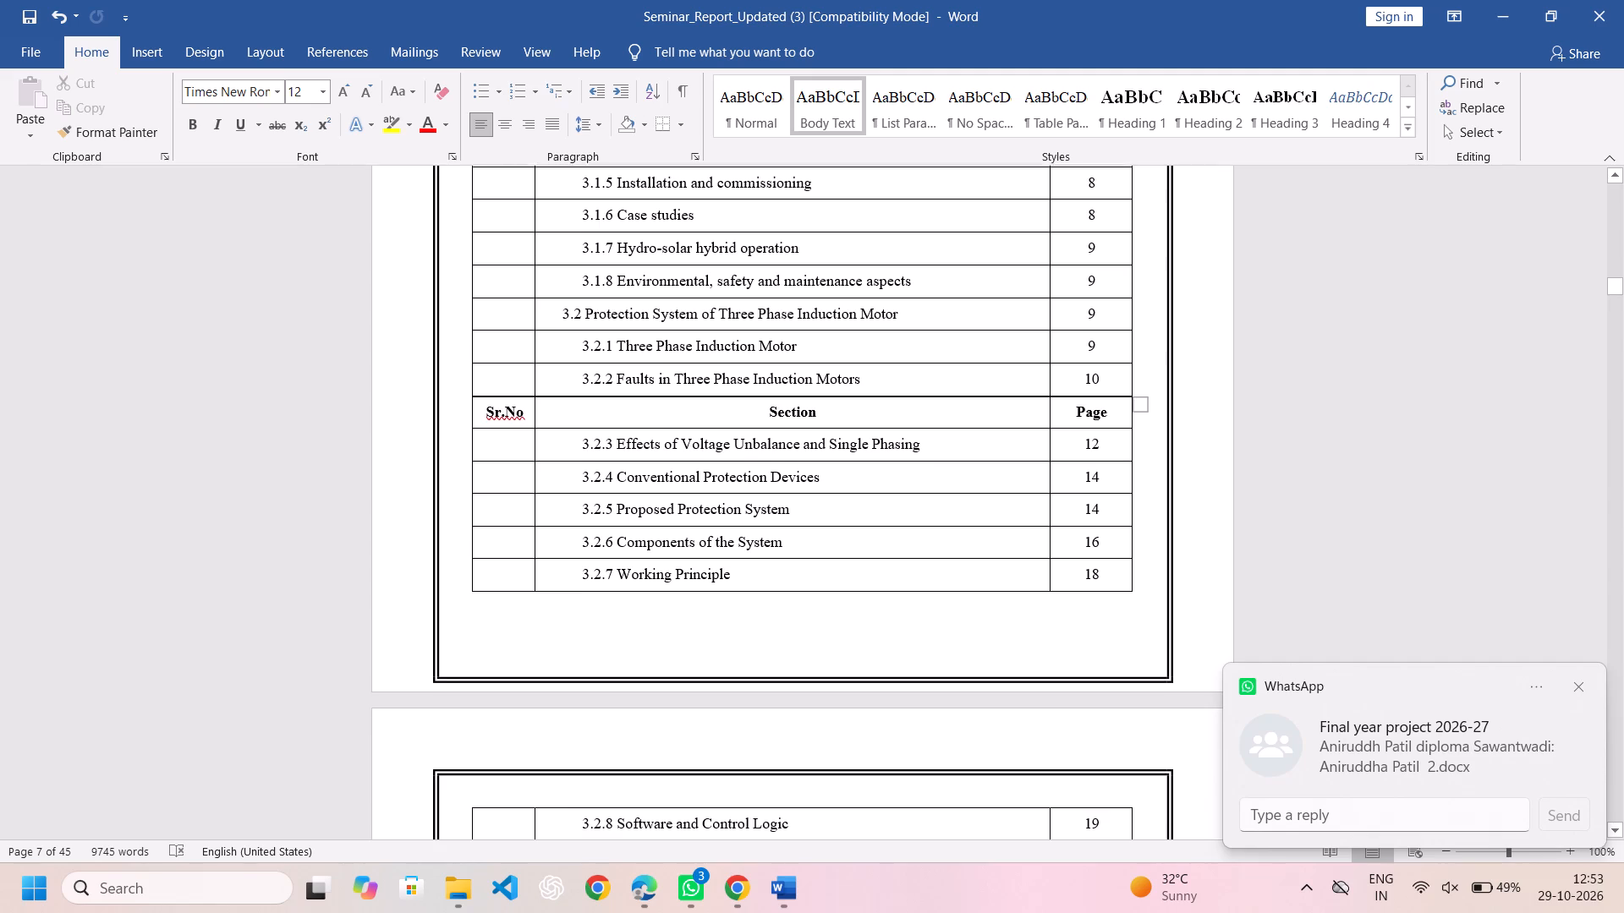
{"action": "scroll", "coordinate": [825, 279], "scroll_direction": "up", "scroll_amount": 2}
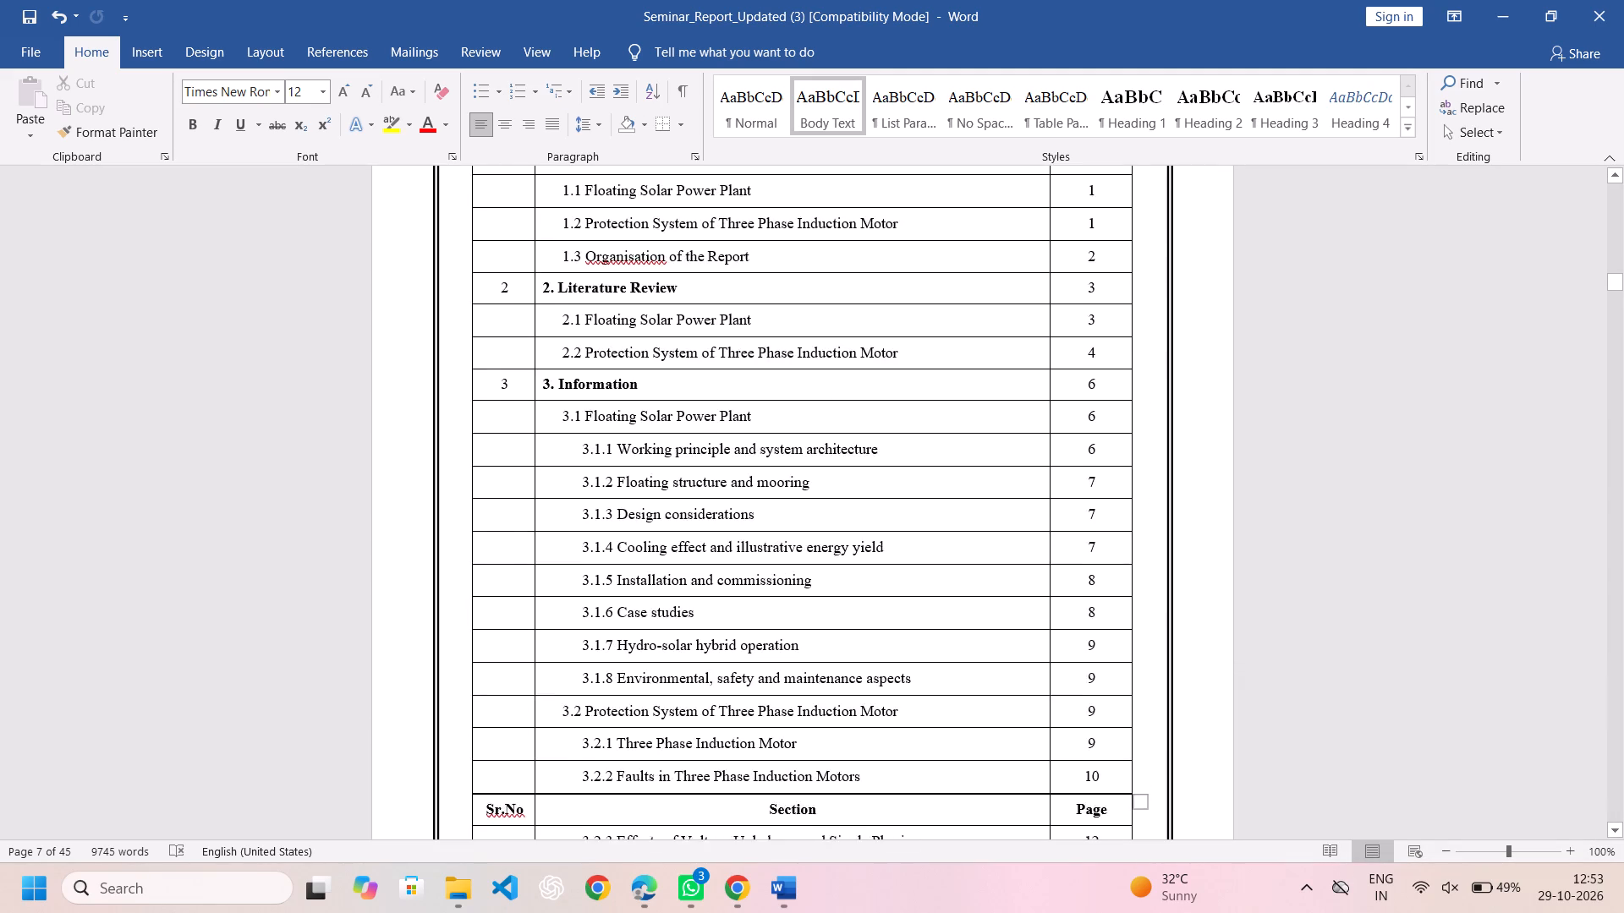
{"action": "scroll", "coordinate": [825, 279], "scroll_direction": "up", "scroll_amount": 1}
{"action": "scroll", "coordinate": [825, 280], "scroll_direction": "down", "scroll_amount": 1}
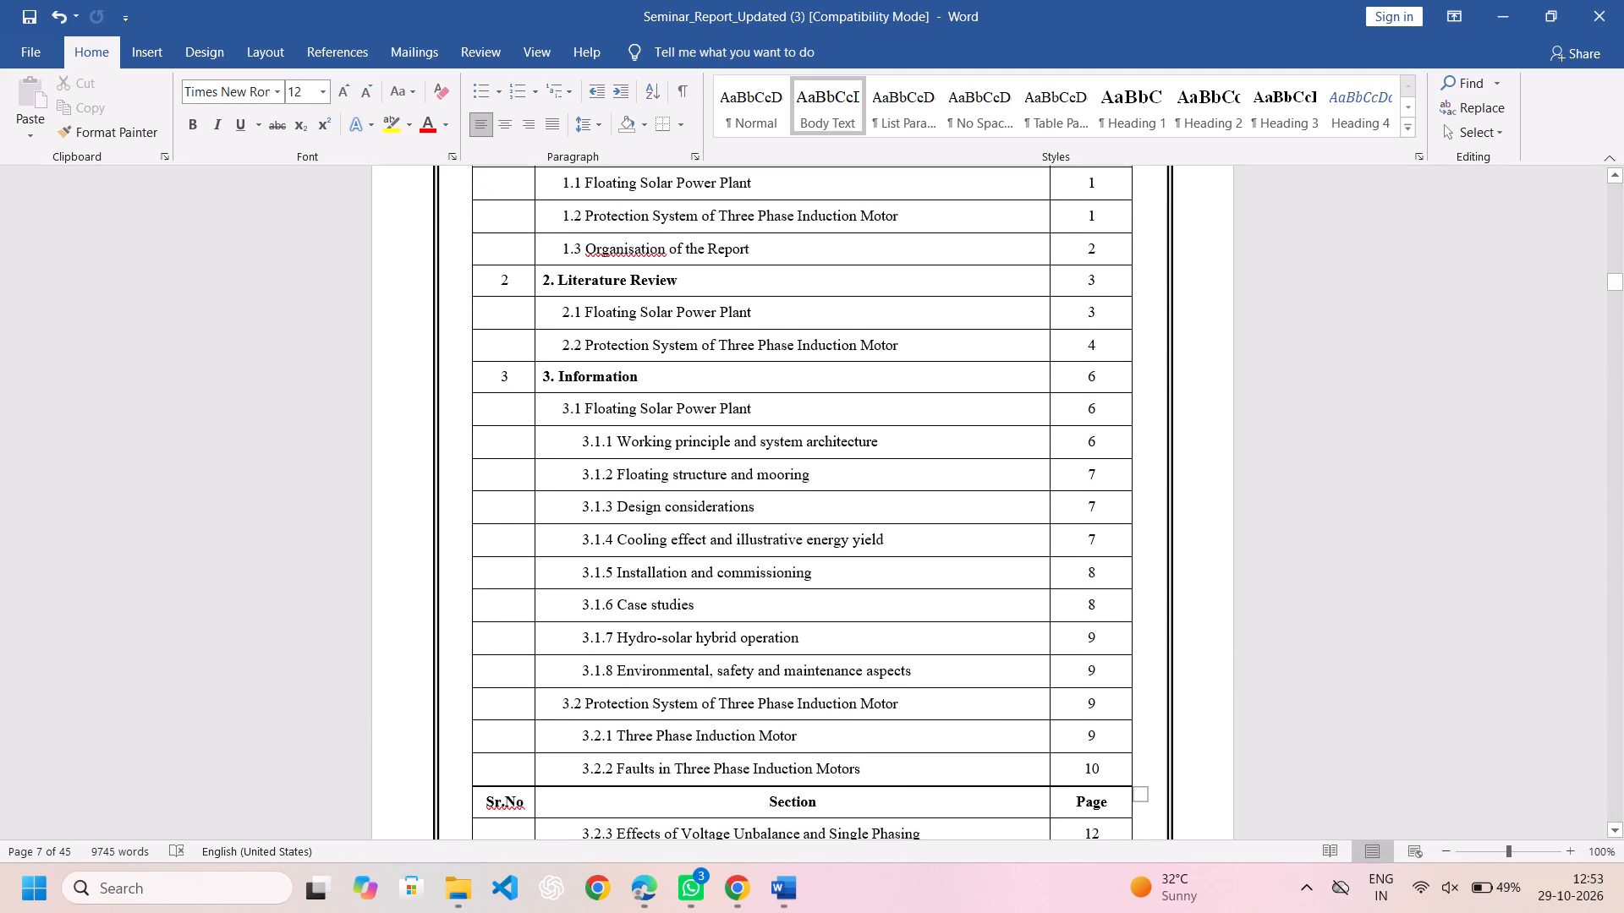
{"action": "scroll", "coordinate": [825, 280], "scroll_direction": "down", "scroll_amount": 2}
{"action": "scroll", "coordinate": [825, 280], "scroll_direction": "up", "scroll_amount": 1}
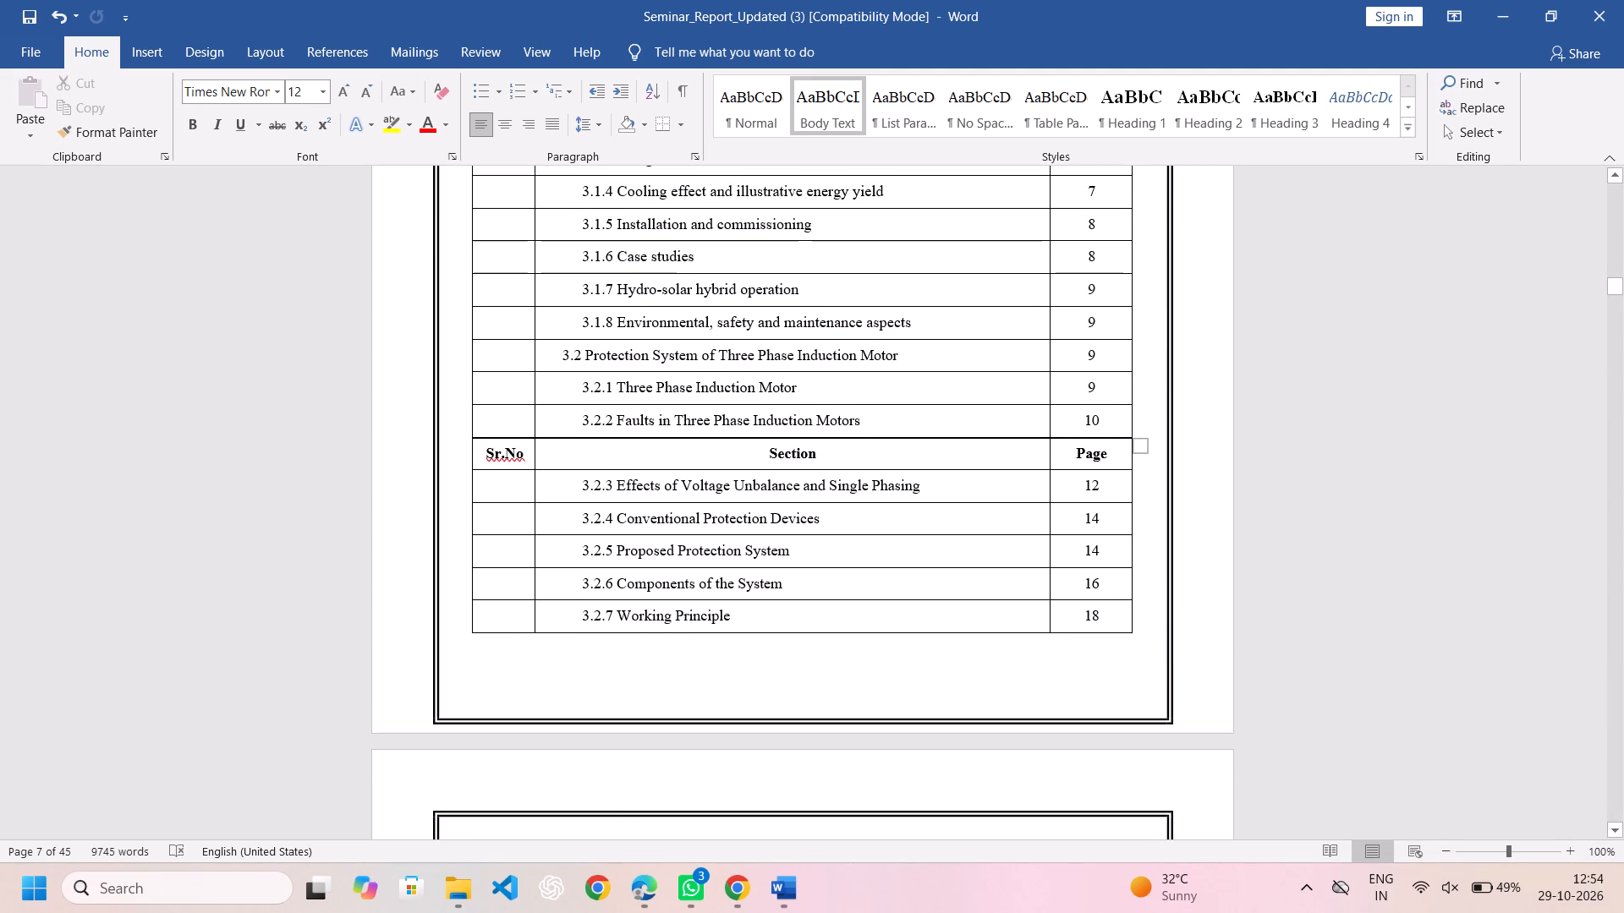
{"action": "left_click_drag", "start_coordinate": [477, 451], "coordinate": [1012, 433]}
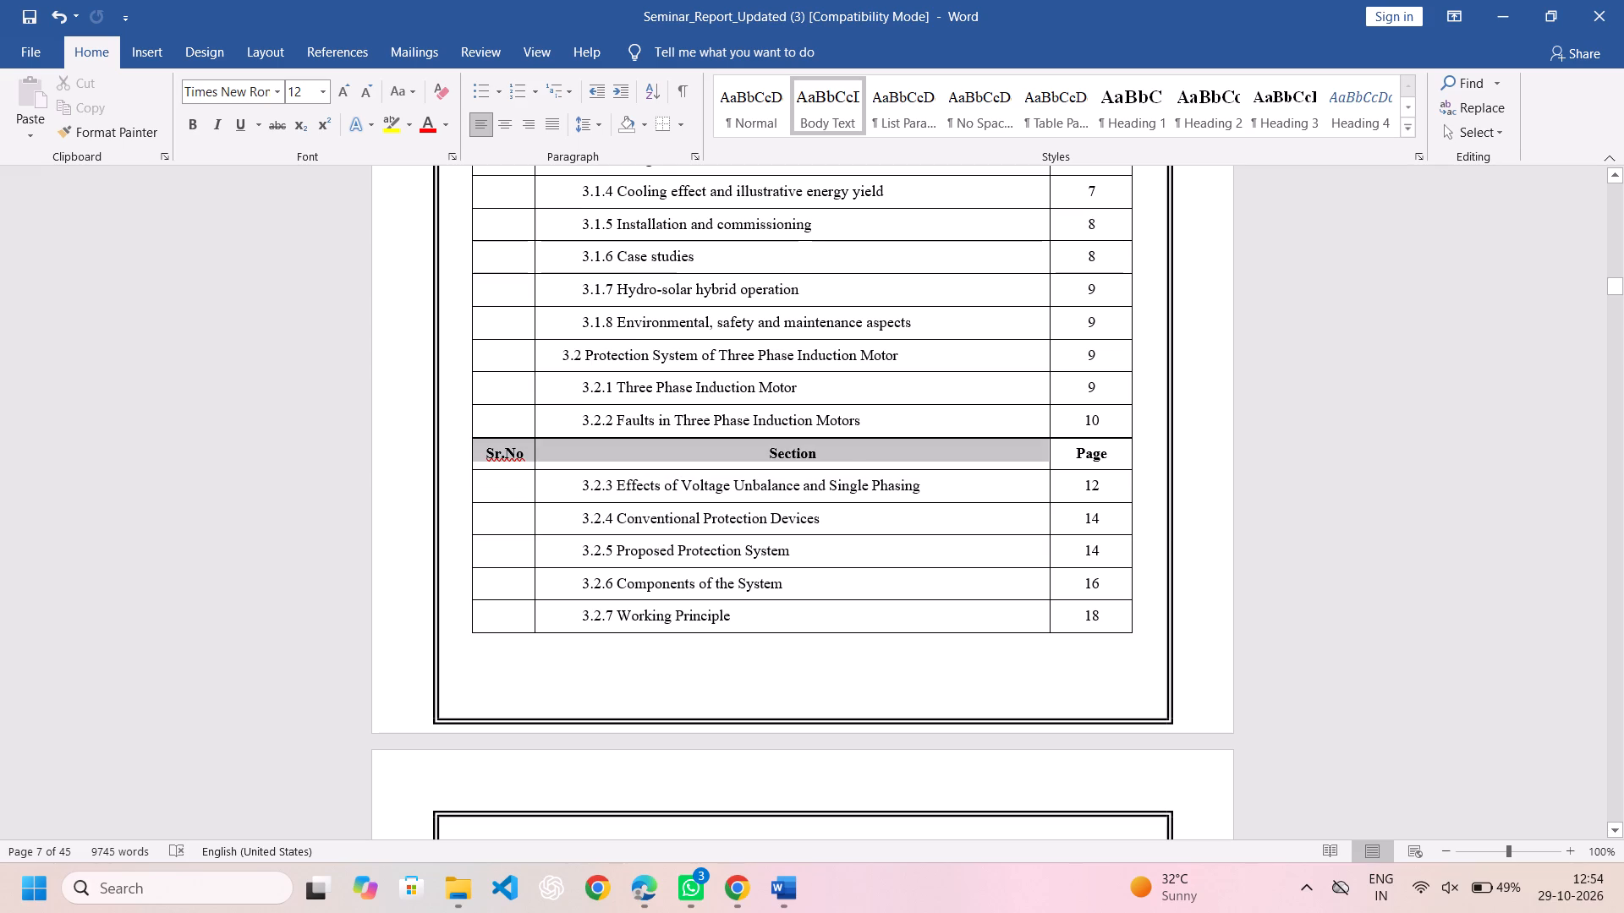
{"action": "left_click_drag", "start_coordinate": [1012, 433], "coordinate": [1118, 462]}
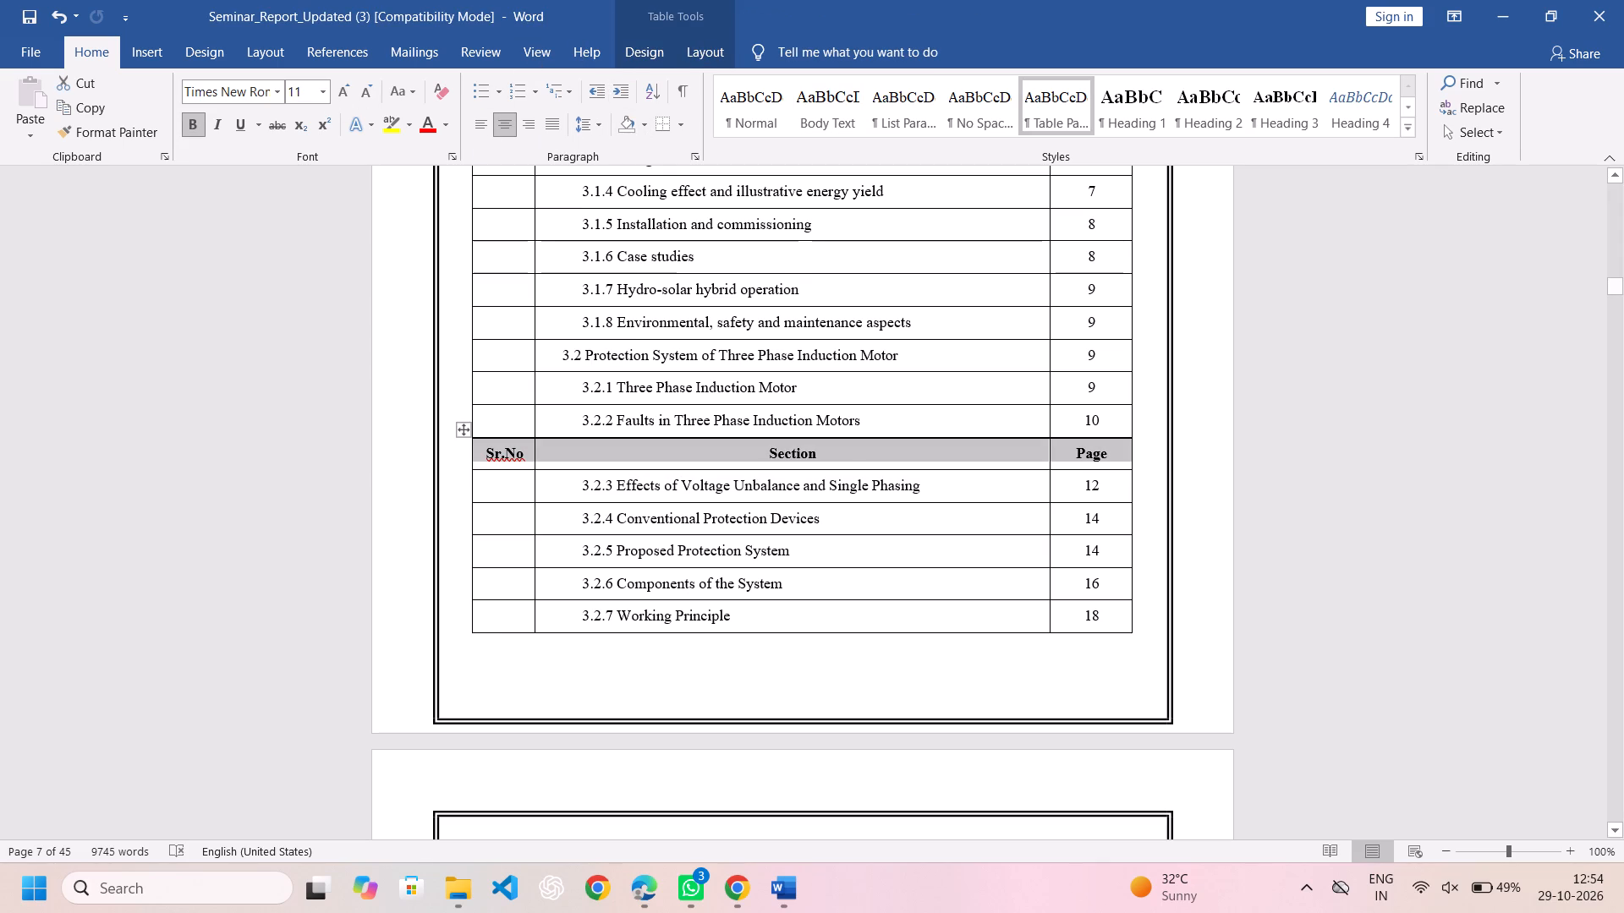
{"action": "key", "text": "Delete"}
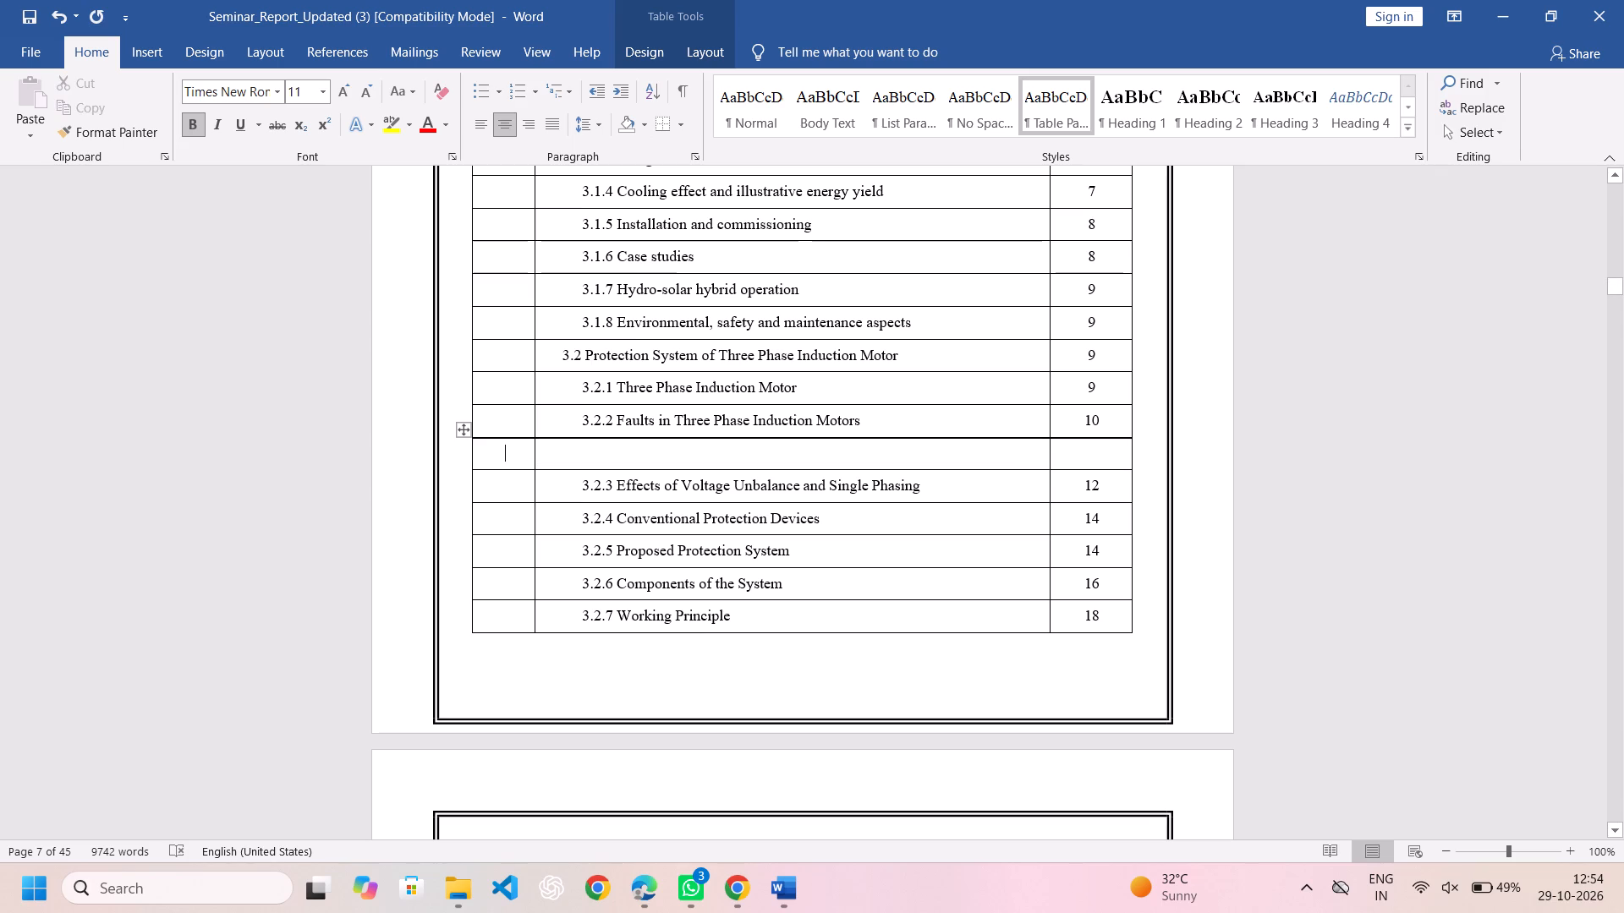
{"action": "left_click_drag", "start_coordinate": [489, 452], "coordinate": [1068, 450]}
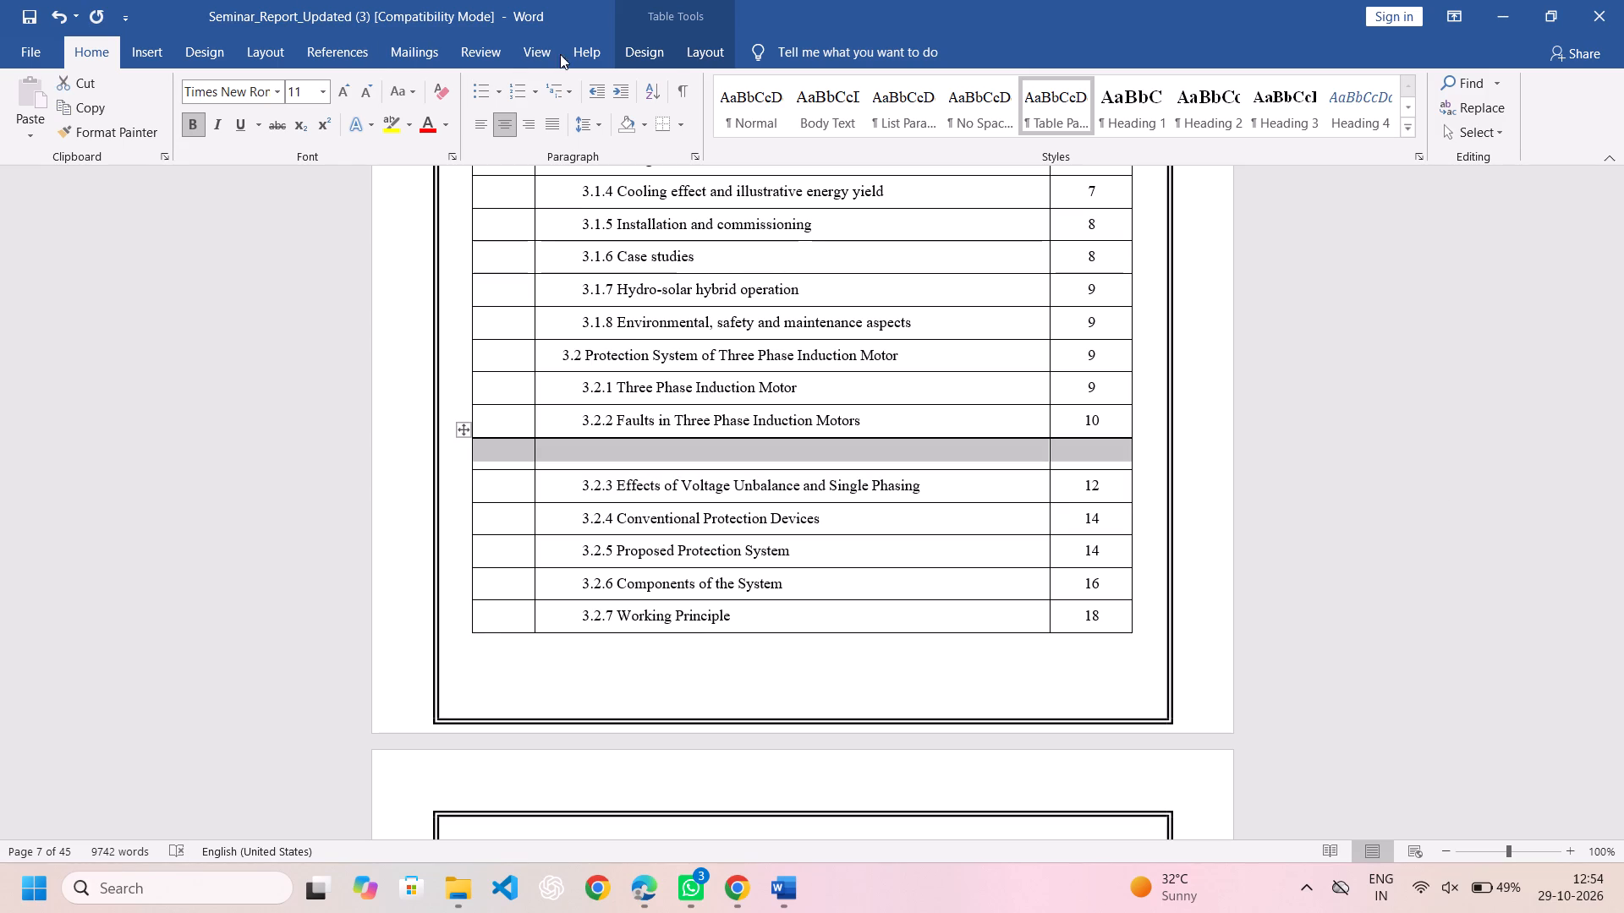
{"action": "left_click", "coordinate": [688, 53]}
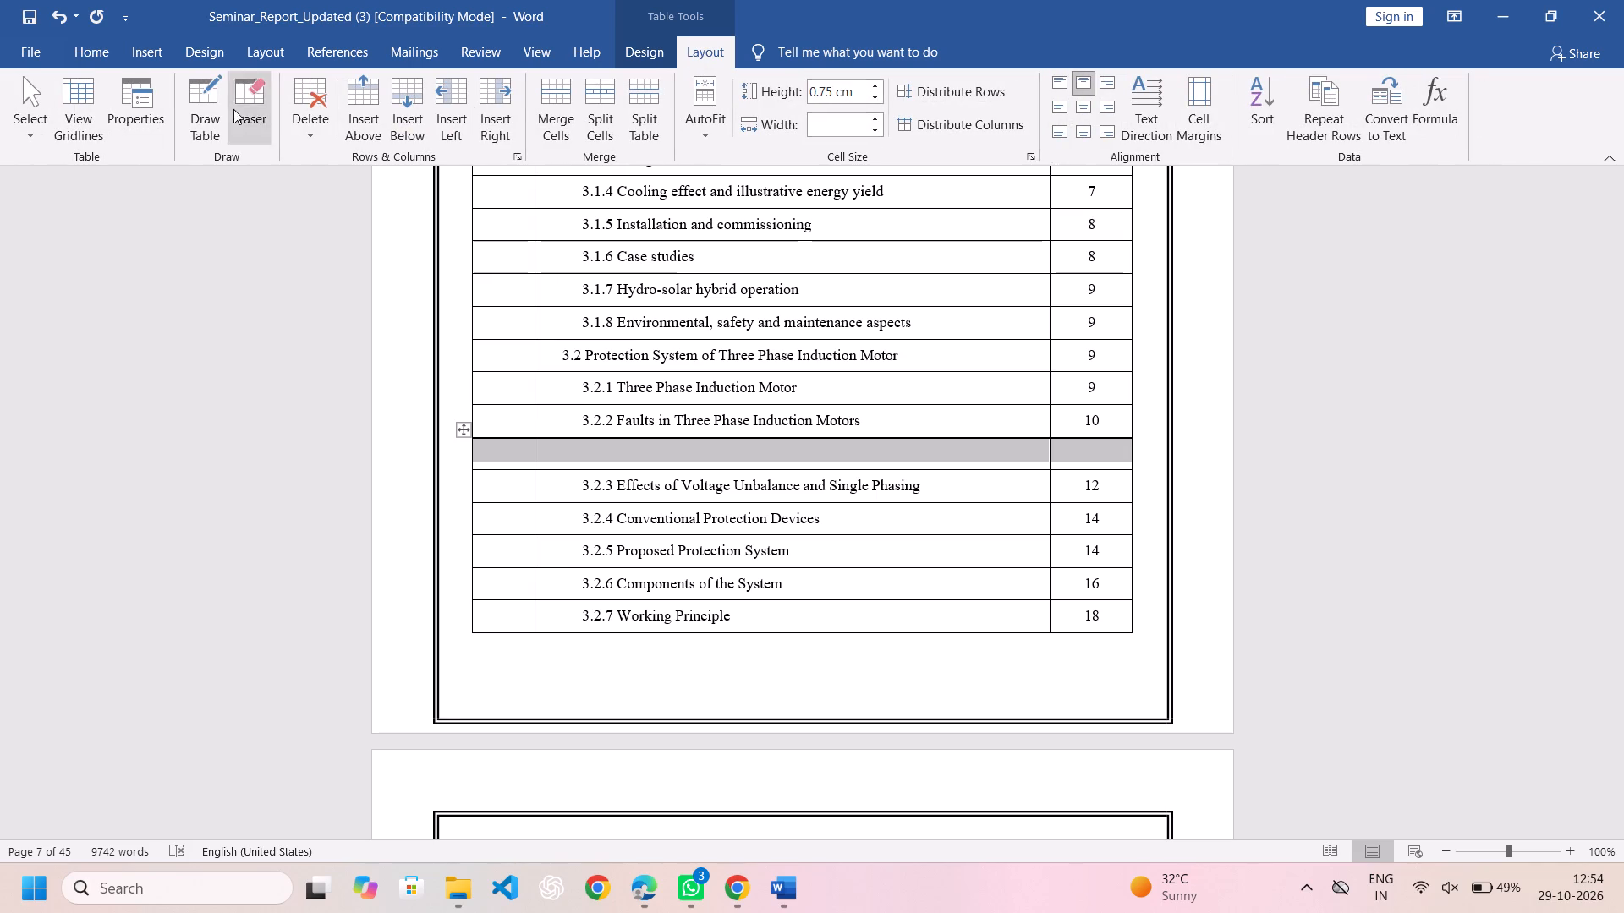
{"action": "left_click", "coordinate": [328, 101]}
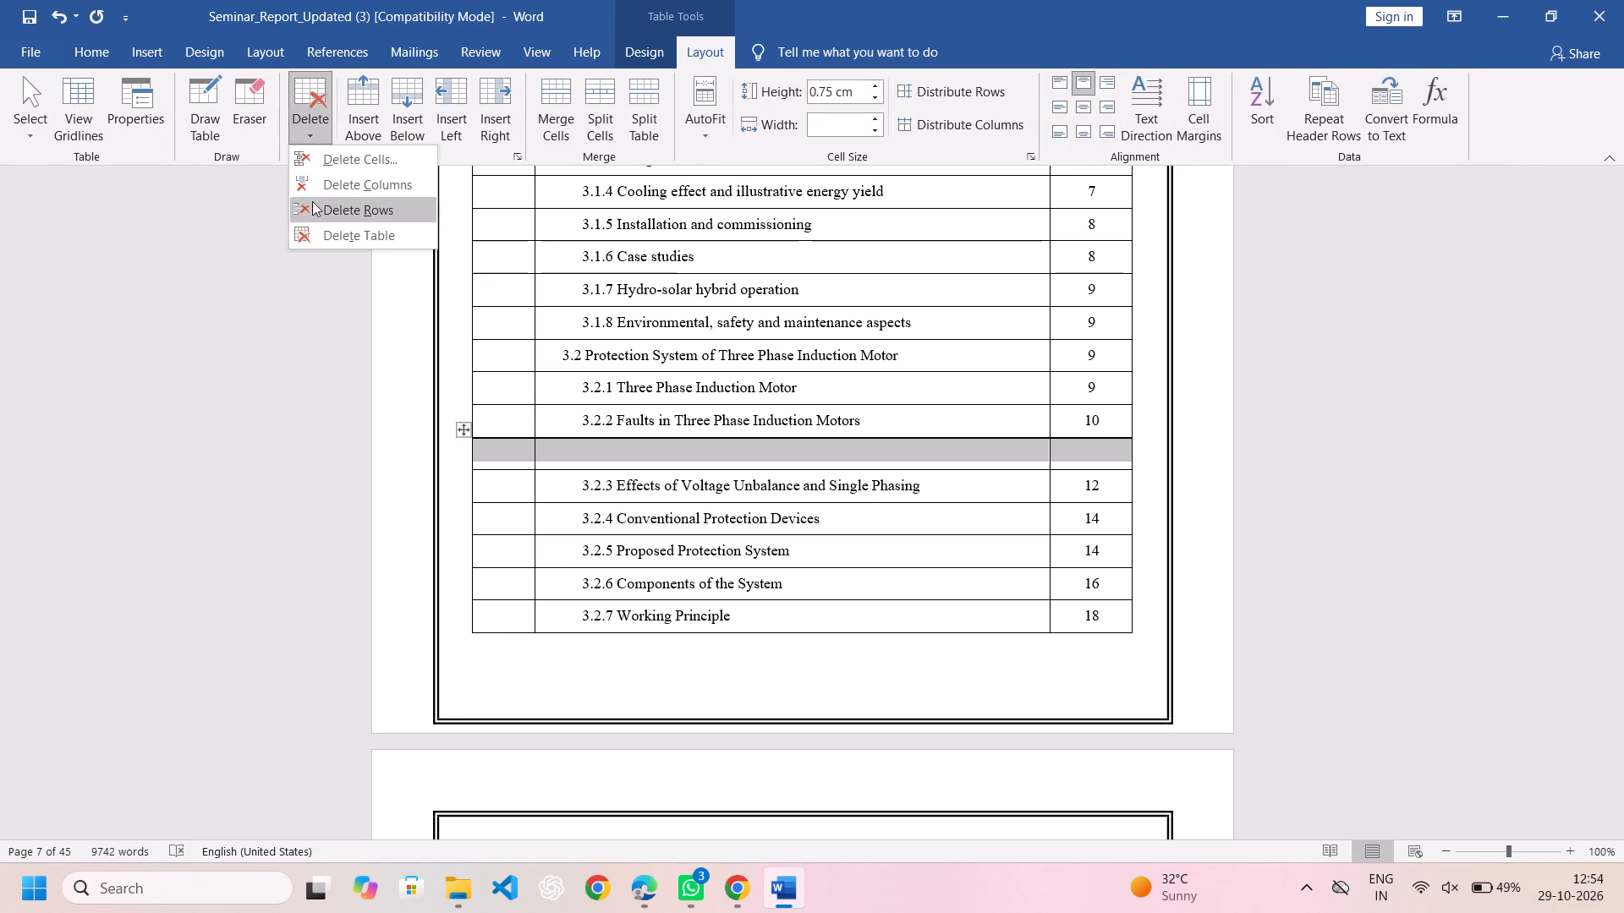
{"action": "left_click", "coordinate": [330, 207]}
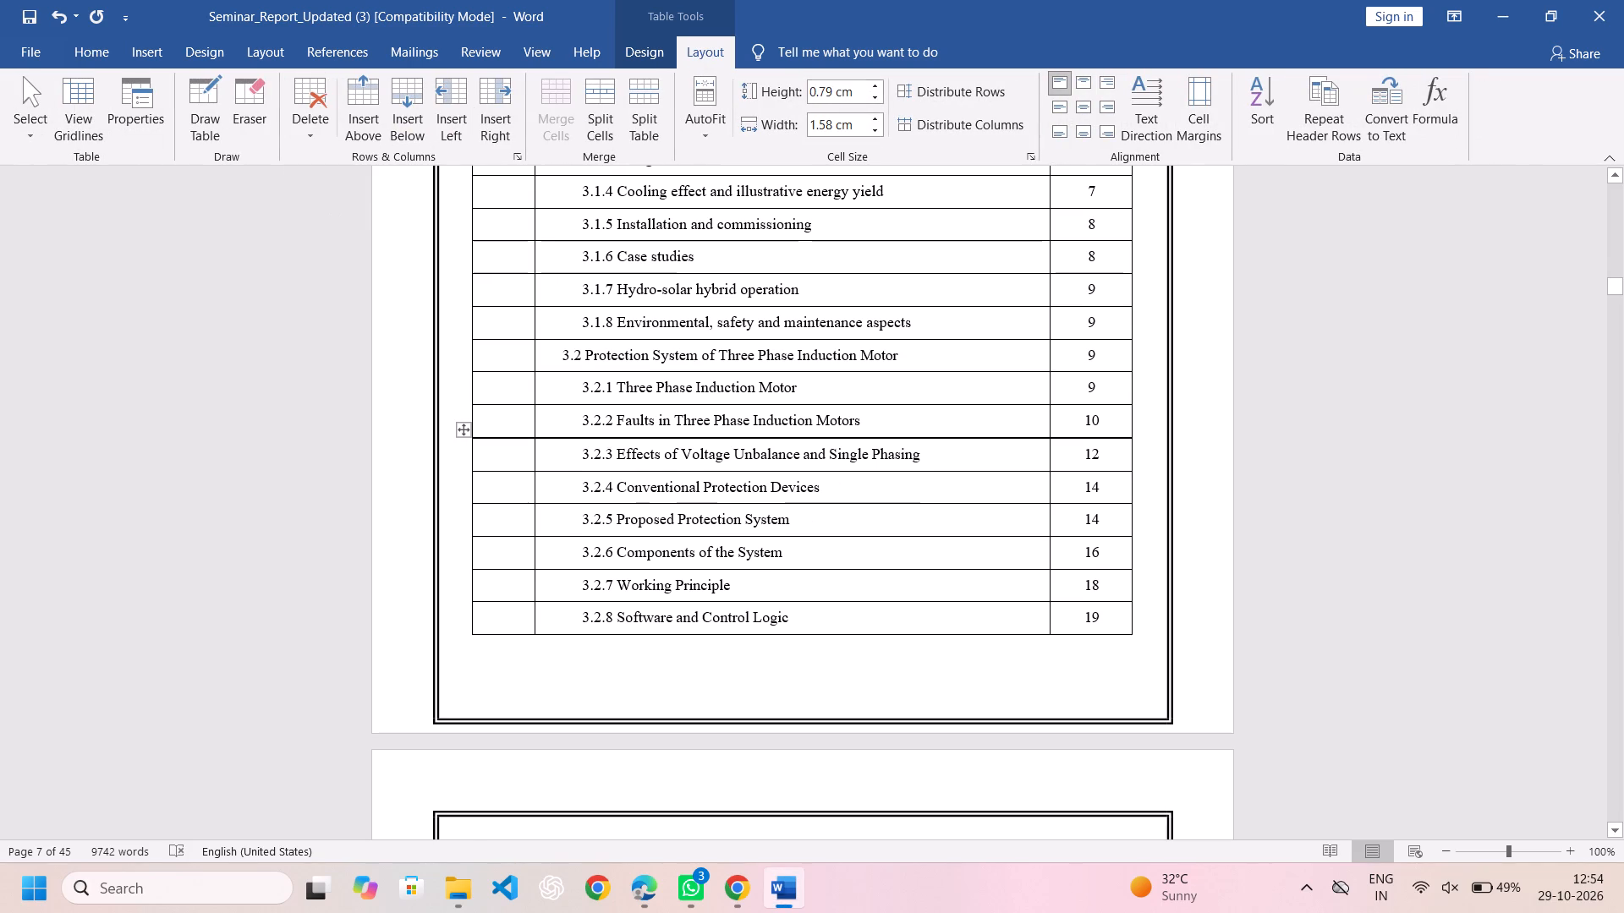
Delete the Background subsection, both heading and paragraph, from section 1.1 Floating Solar Power Plant in the Introduction.
{"action": "scroll", "coordinate": [520, 446], "scroll_direction": "down", "scroll_amount": 4}
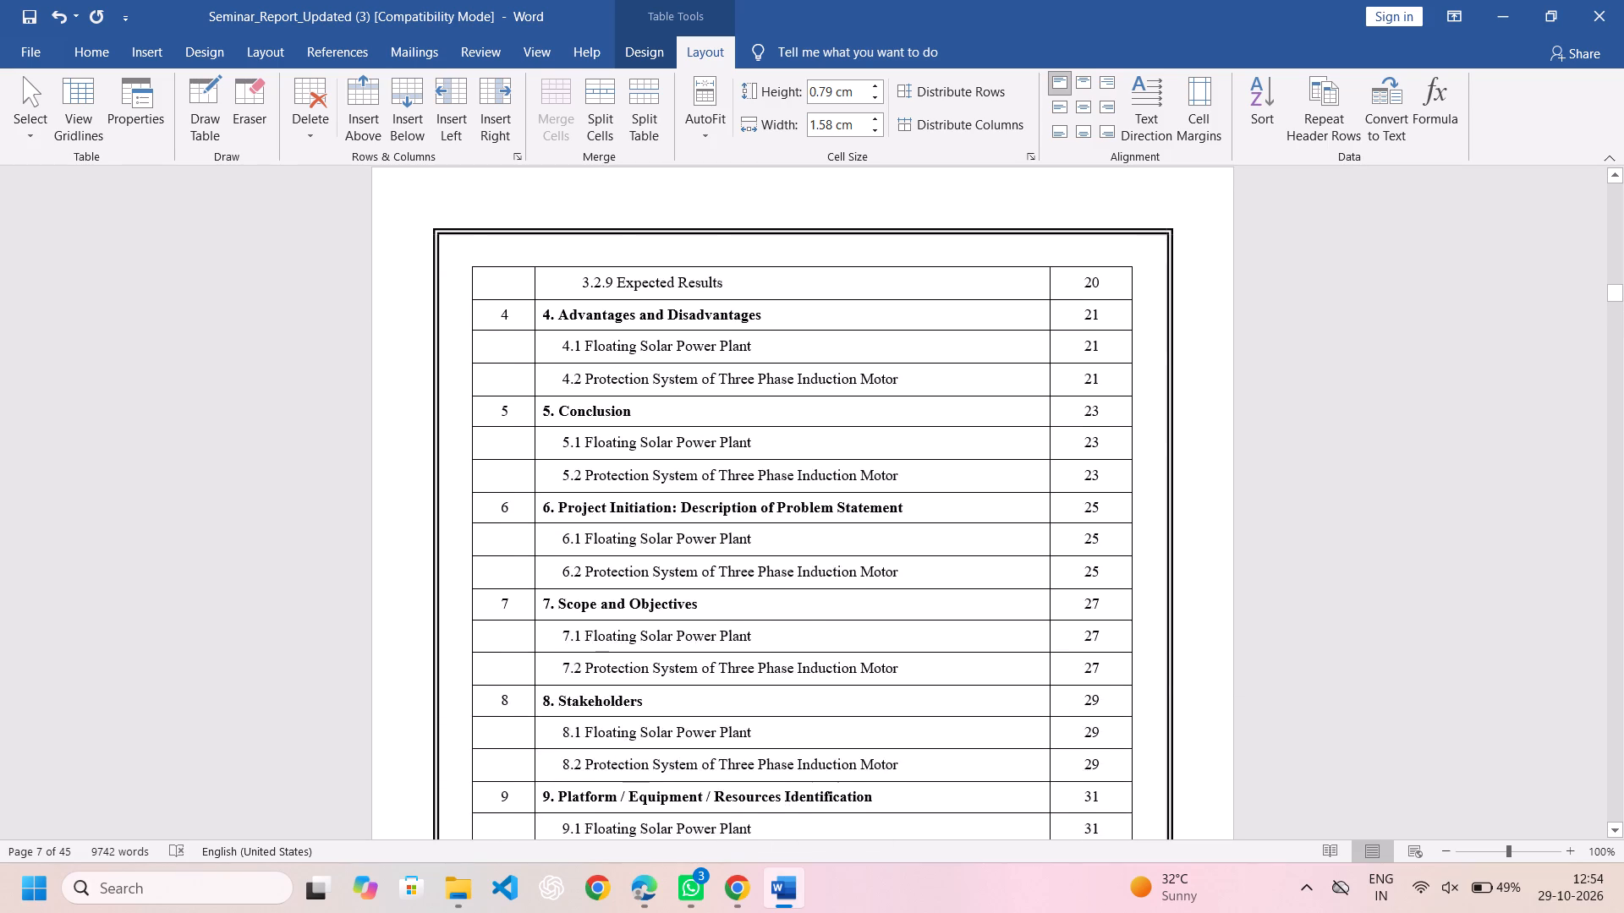
{"action": "scroll", "coordinate": [520, 446], "scroll_direction": "down", "scroll_amount": 4}
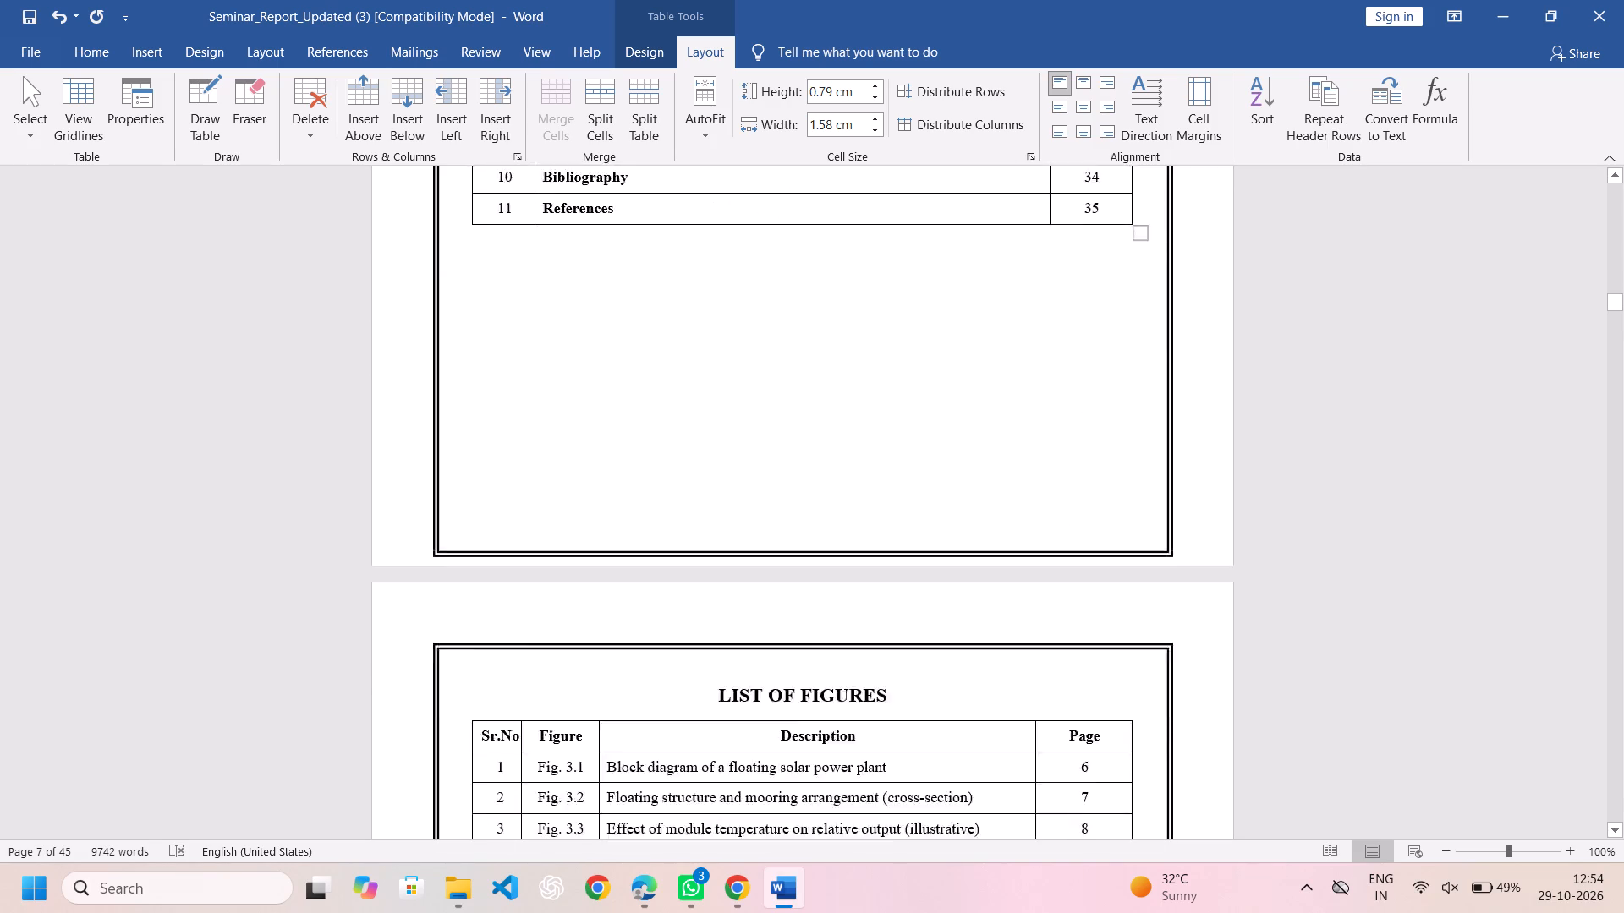
{"action": "scroll", "coordinate": [520, 446], "scroll_direction": "down", "scroll_amount": 4}
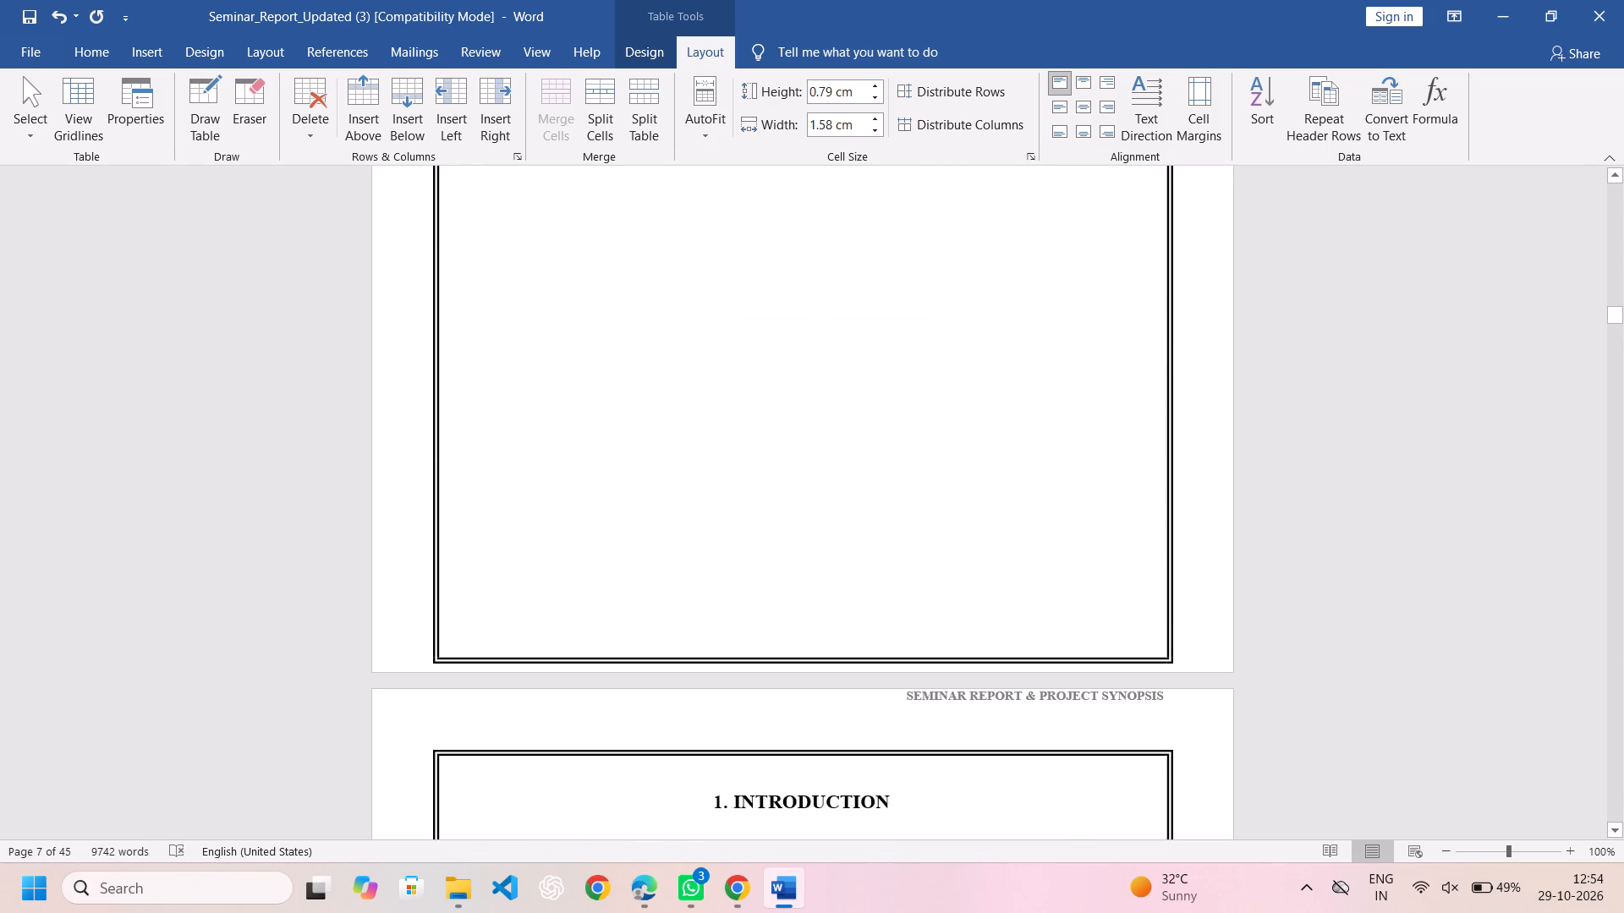
{"action": "scroll", "coordinate": [520, 446], "scroll_direction": "down", "scroll_amount": 1}
{"action": "scroll", "coordinate": [520, 446], "scroll_direction": "up", "scroll_amount": 1}
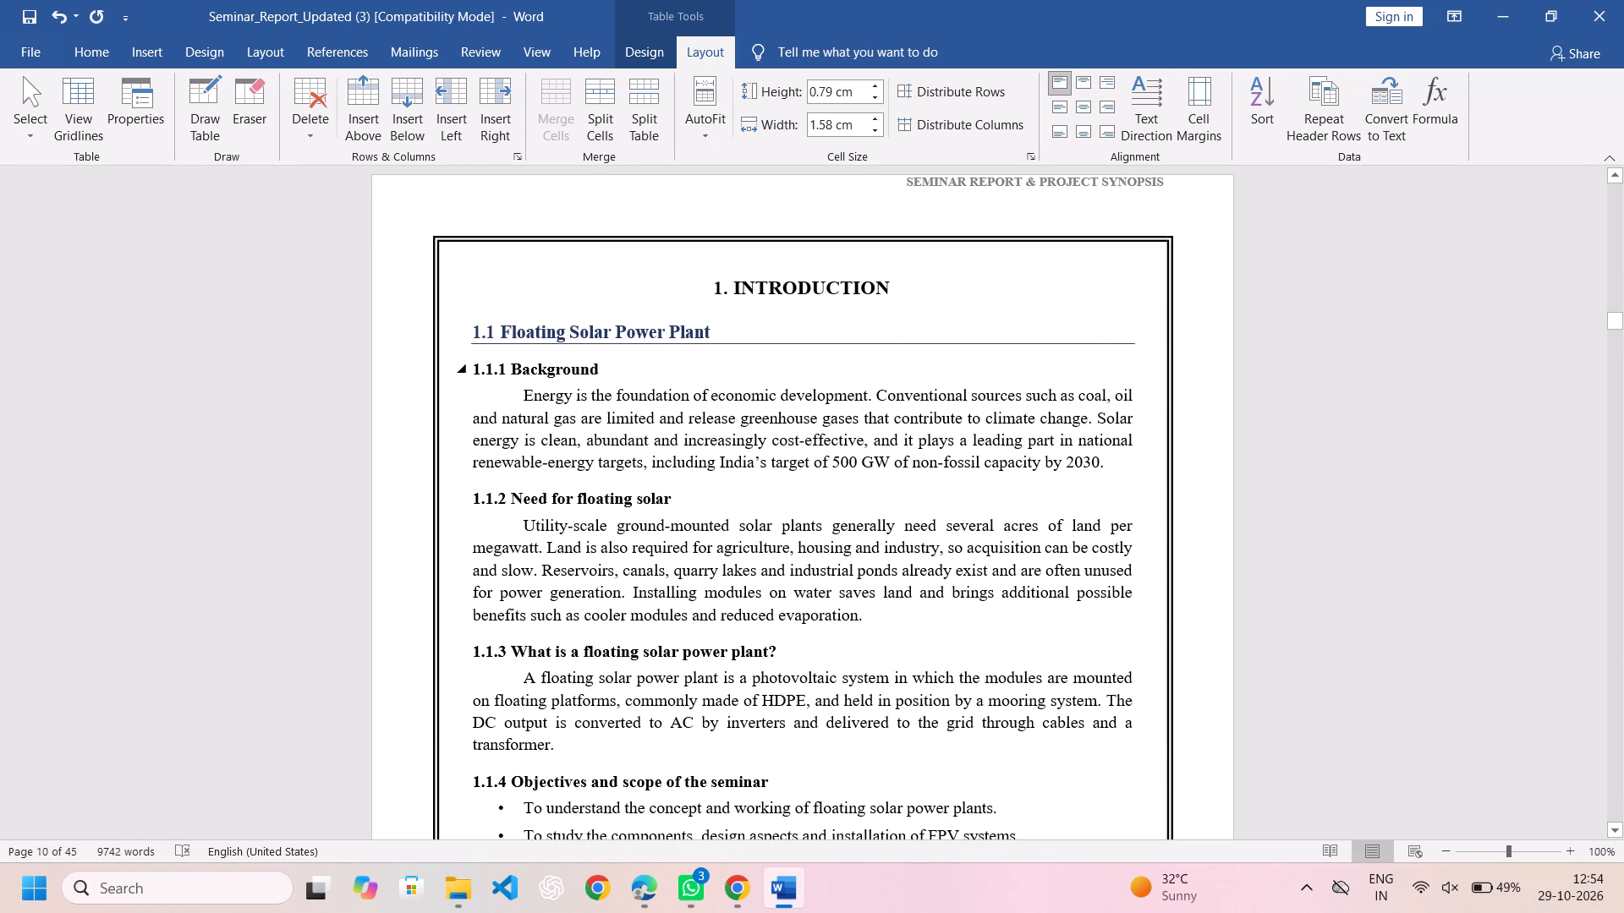
{"action": "left_click_drag", "start_coordinate": [469, 369], "coordinate": [667, 488]}
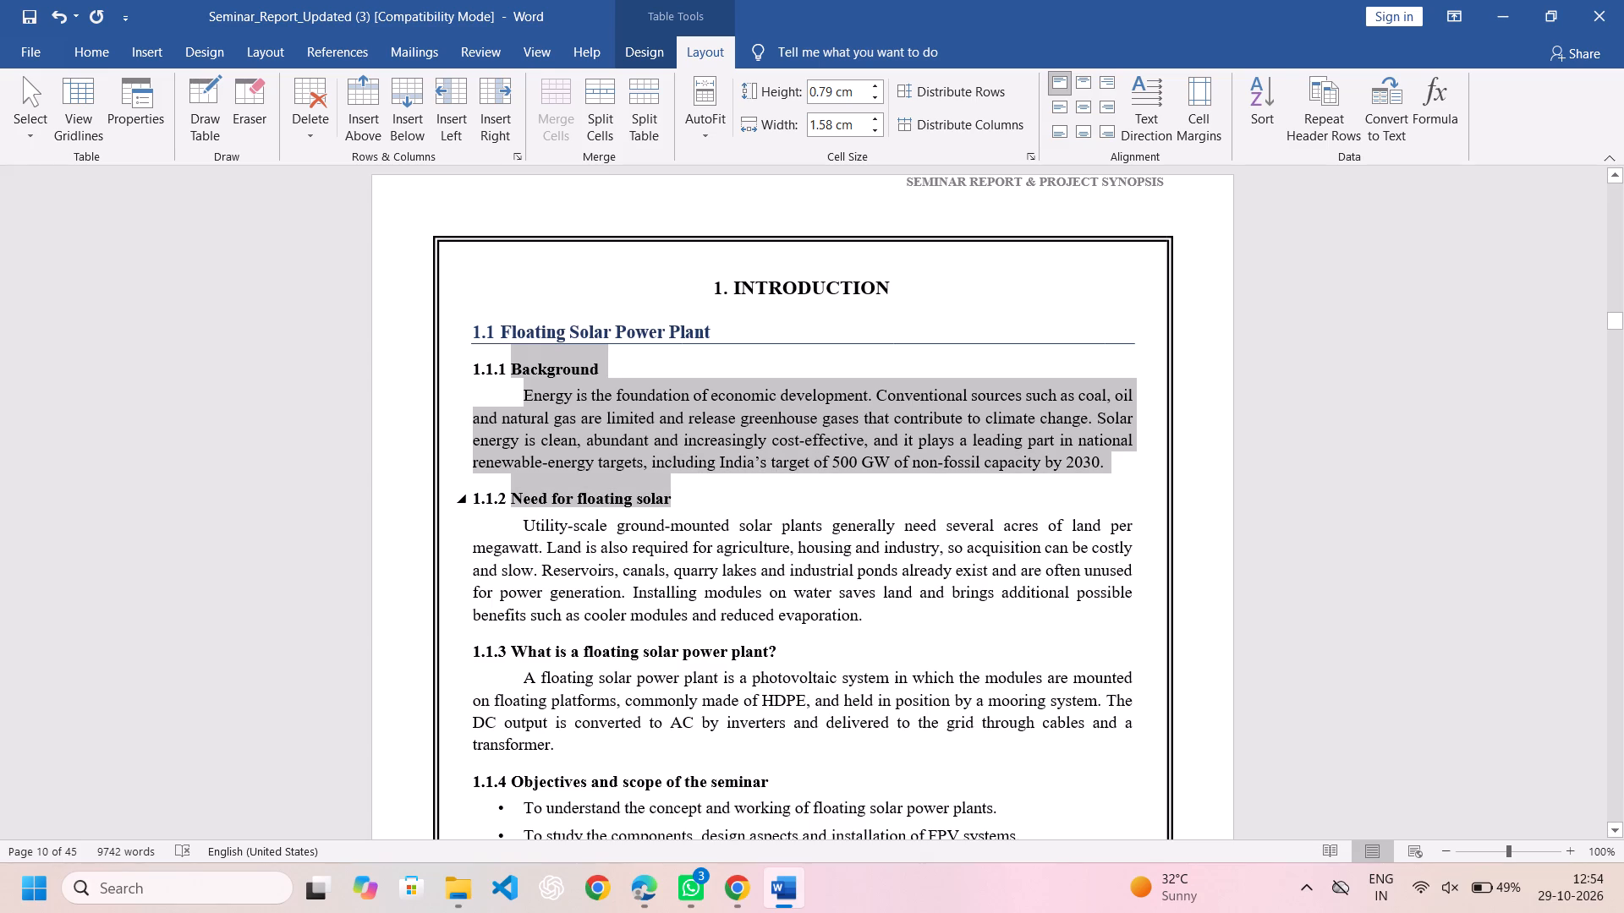
{"action": "left_click_drag", "start_coordinate": [667, 488], "coordinate": [1022, 459]}
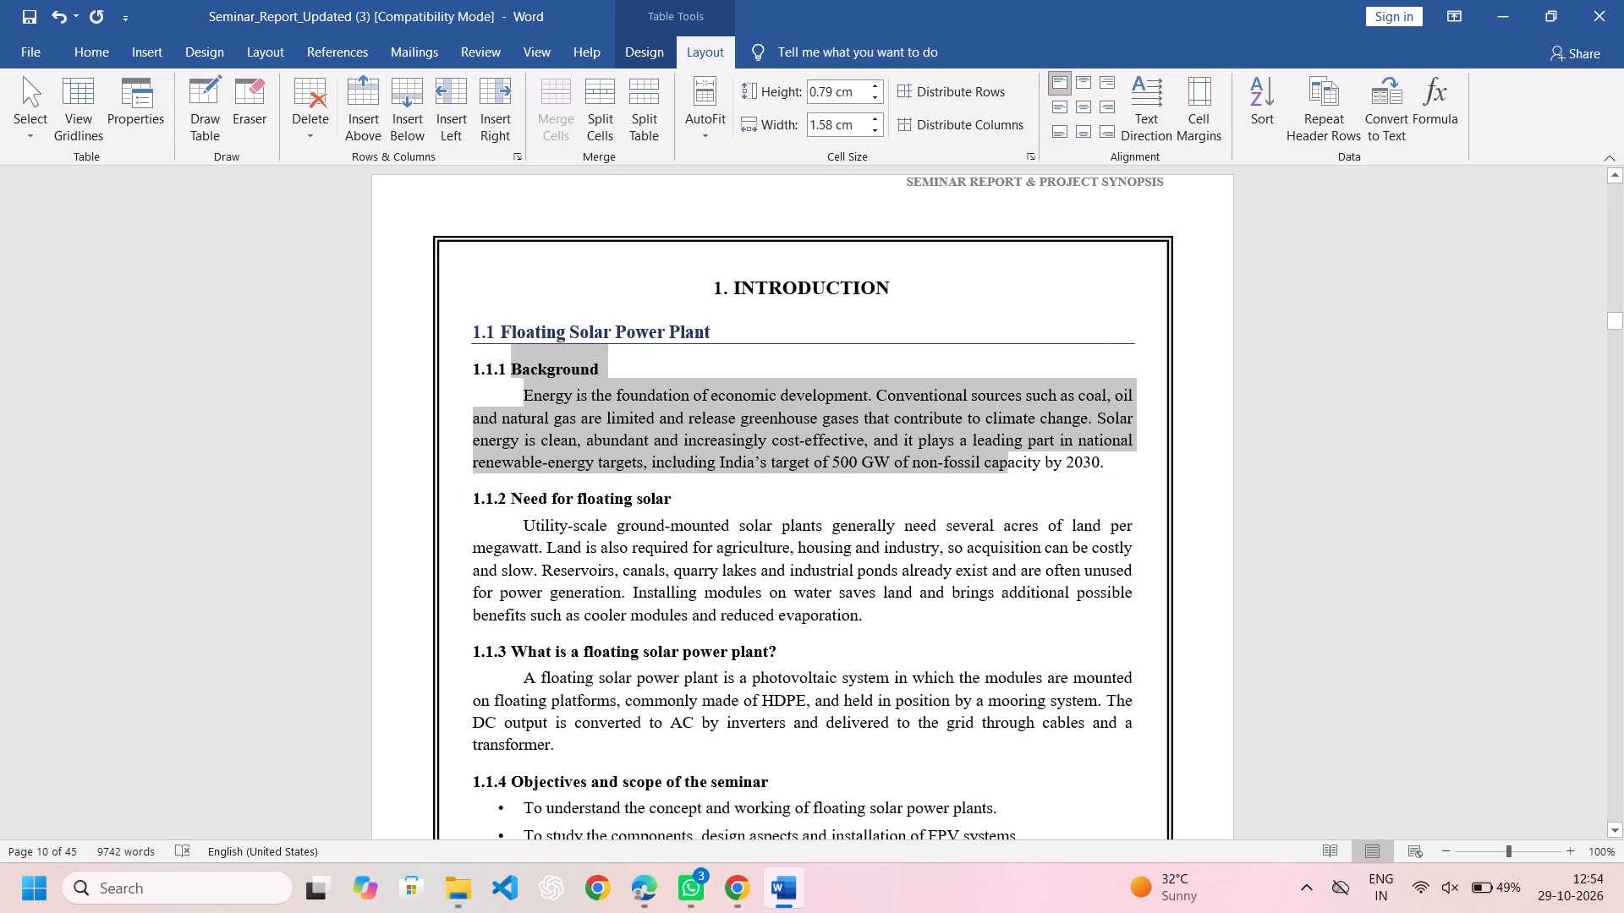
{"action": "left_click_drag", "start_coordinate": [1022, 459], "coordinate": [1102, 458]}
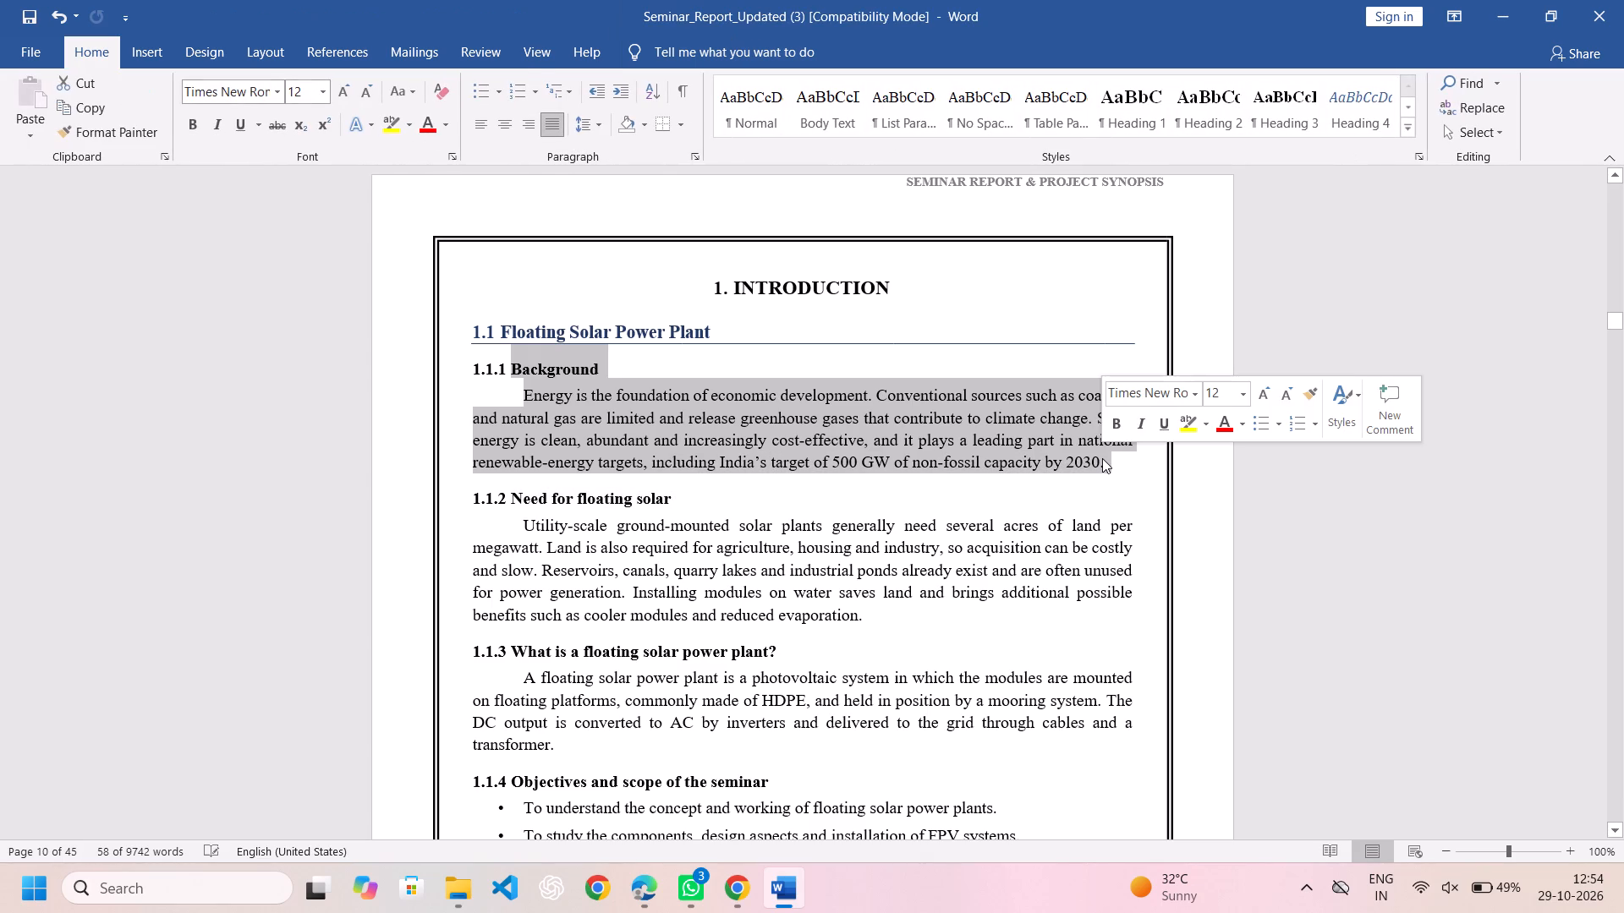
{"action": "key", "text": "Delete"}
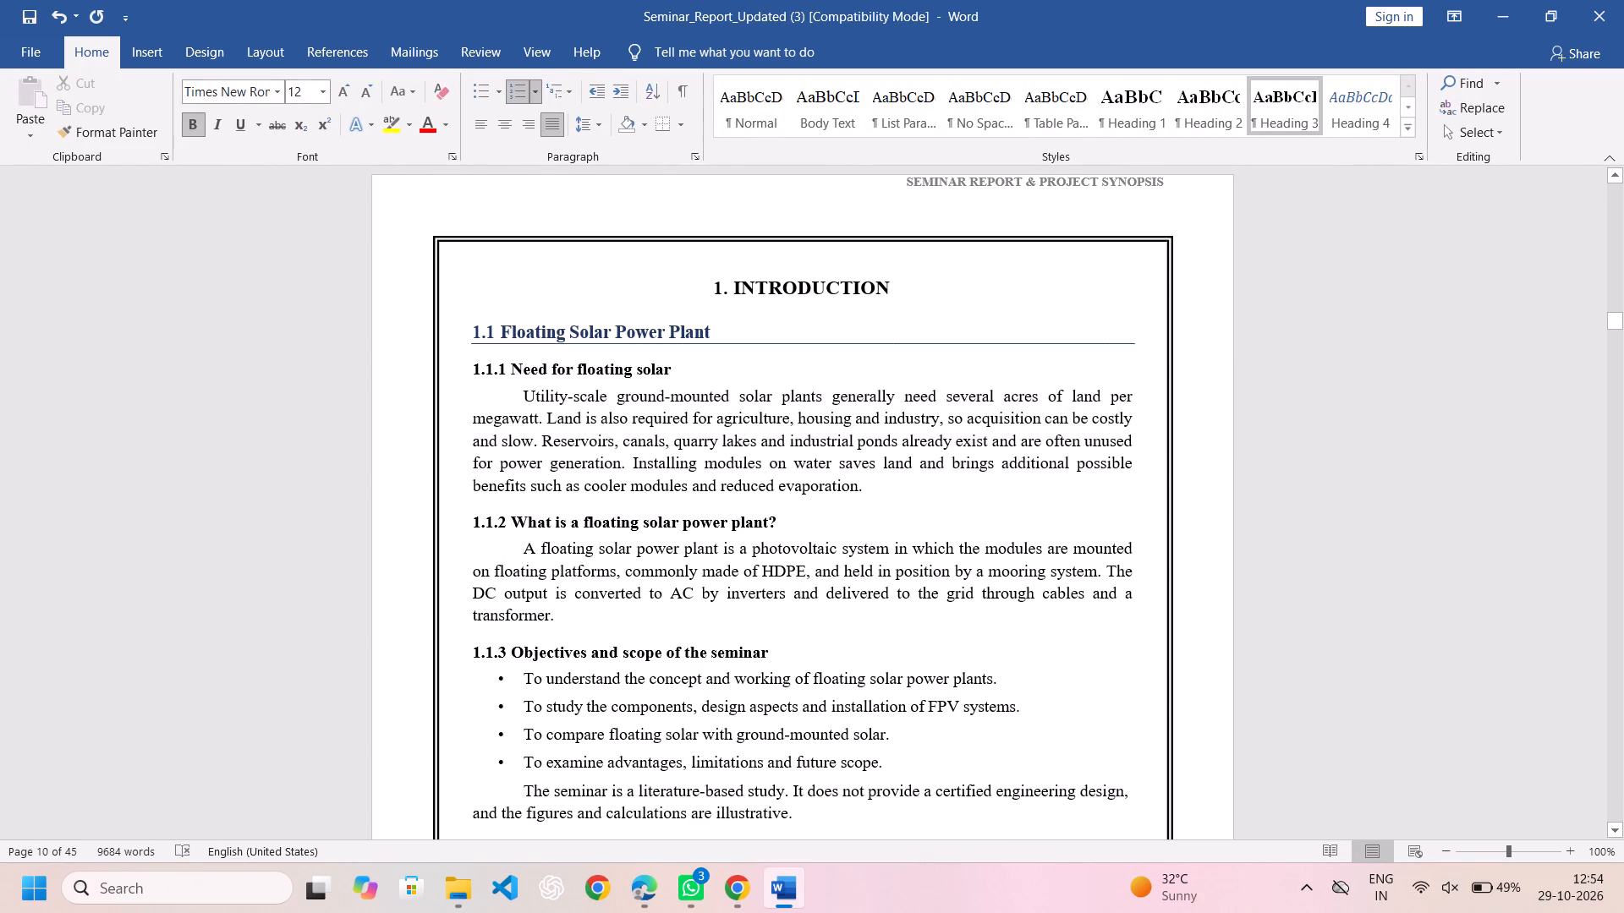
{"action": "left_click", "coordinate": [506, 370]}
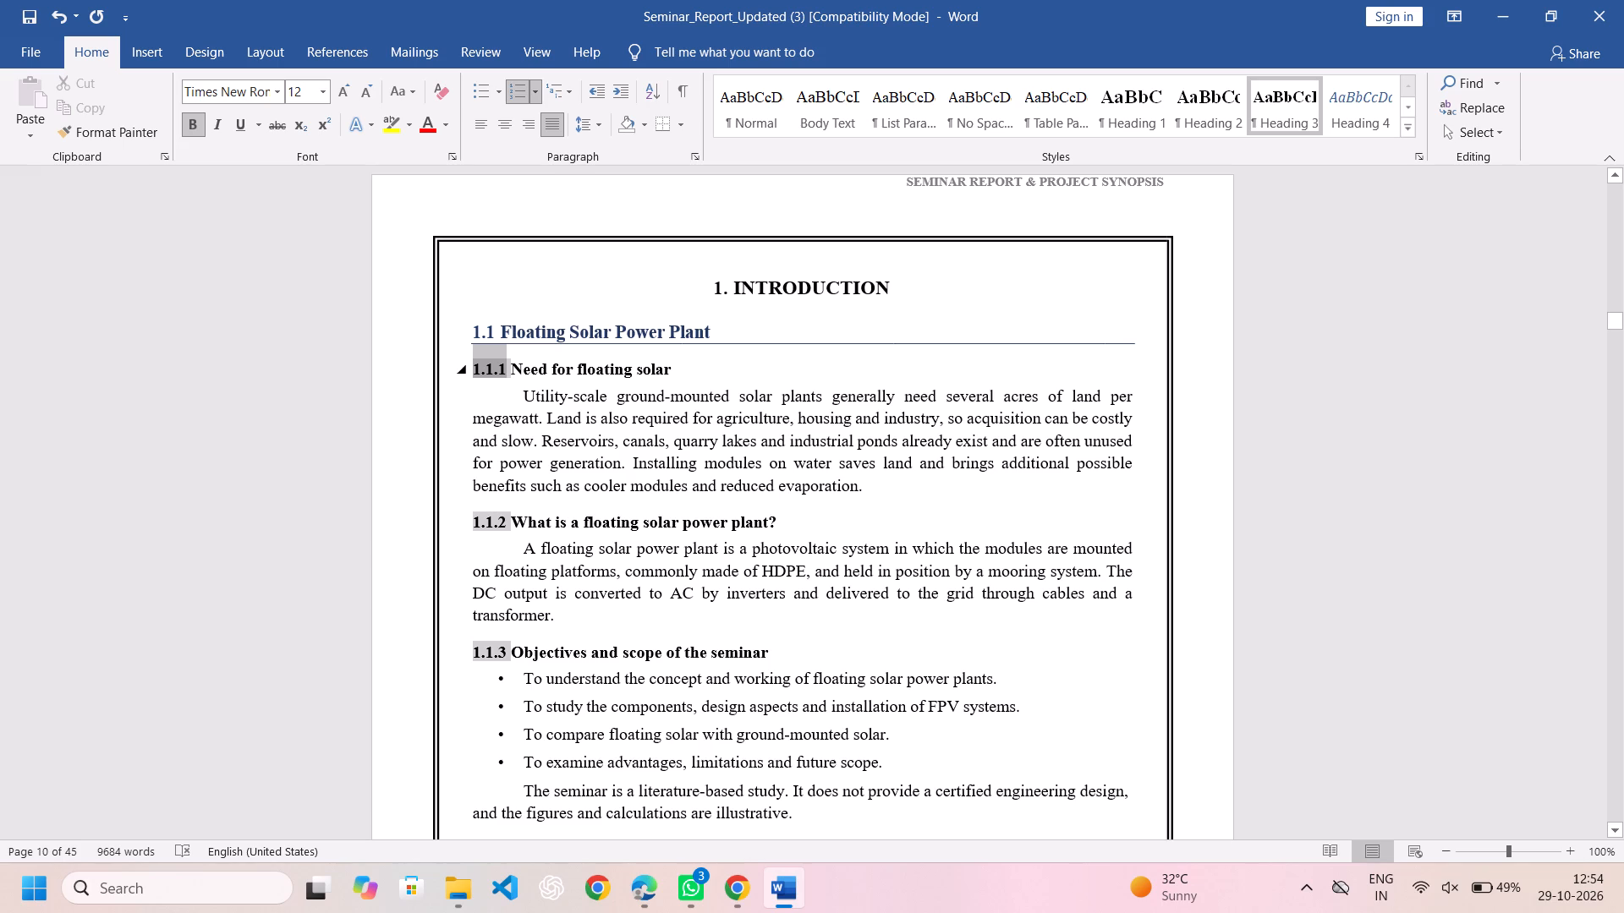
{"action": "left_click", "coordinate": [501, 287]}
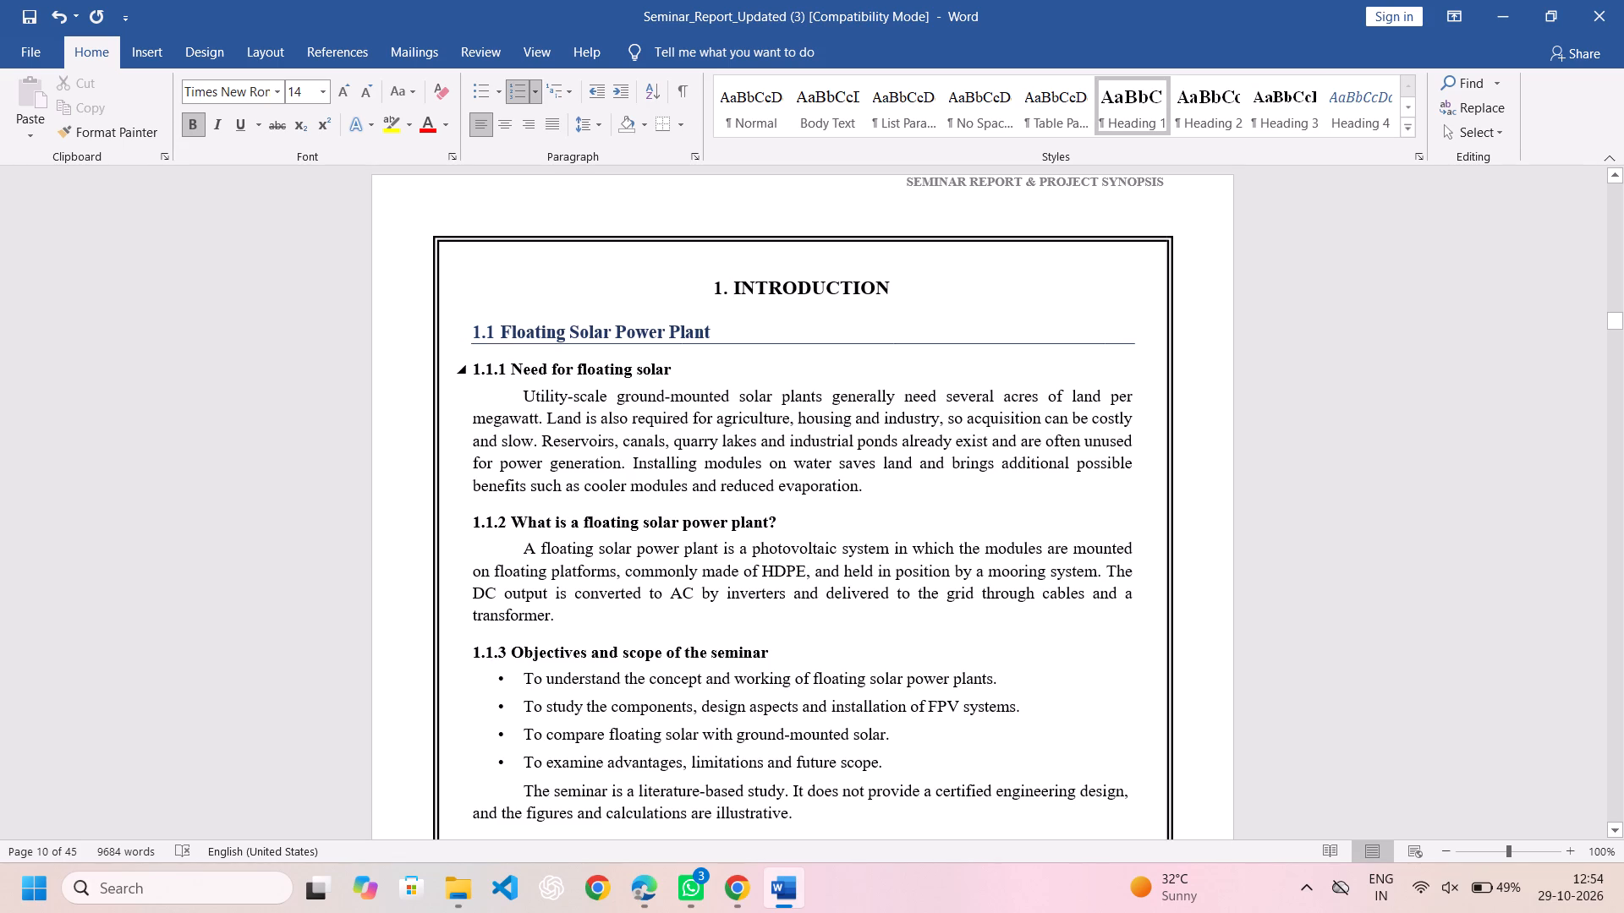
Review the pages from the Introduction through 1.3 Organisation of the Report and the start of the Literature Review.
{"action": "scroll", "coordinate": [516, 473], "scroll_direction": "down", "scroll_amount": 1}
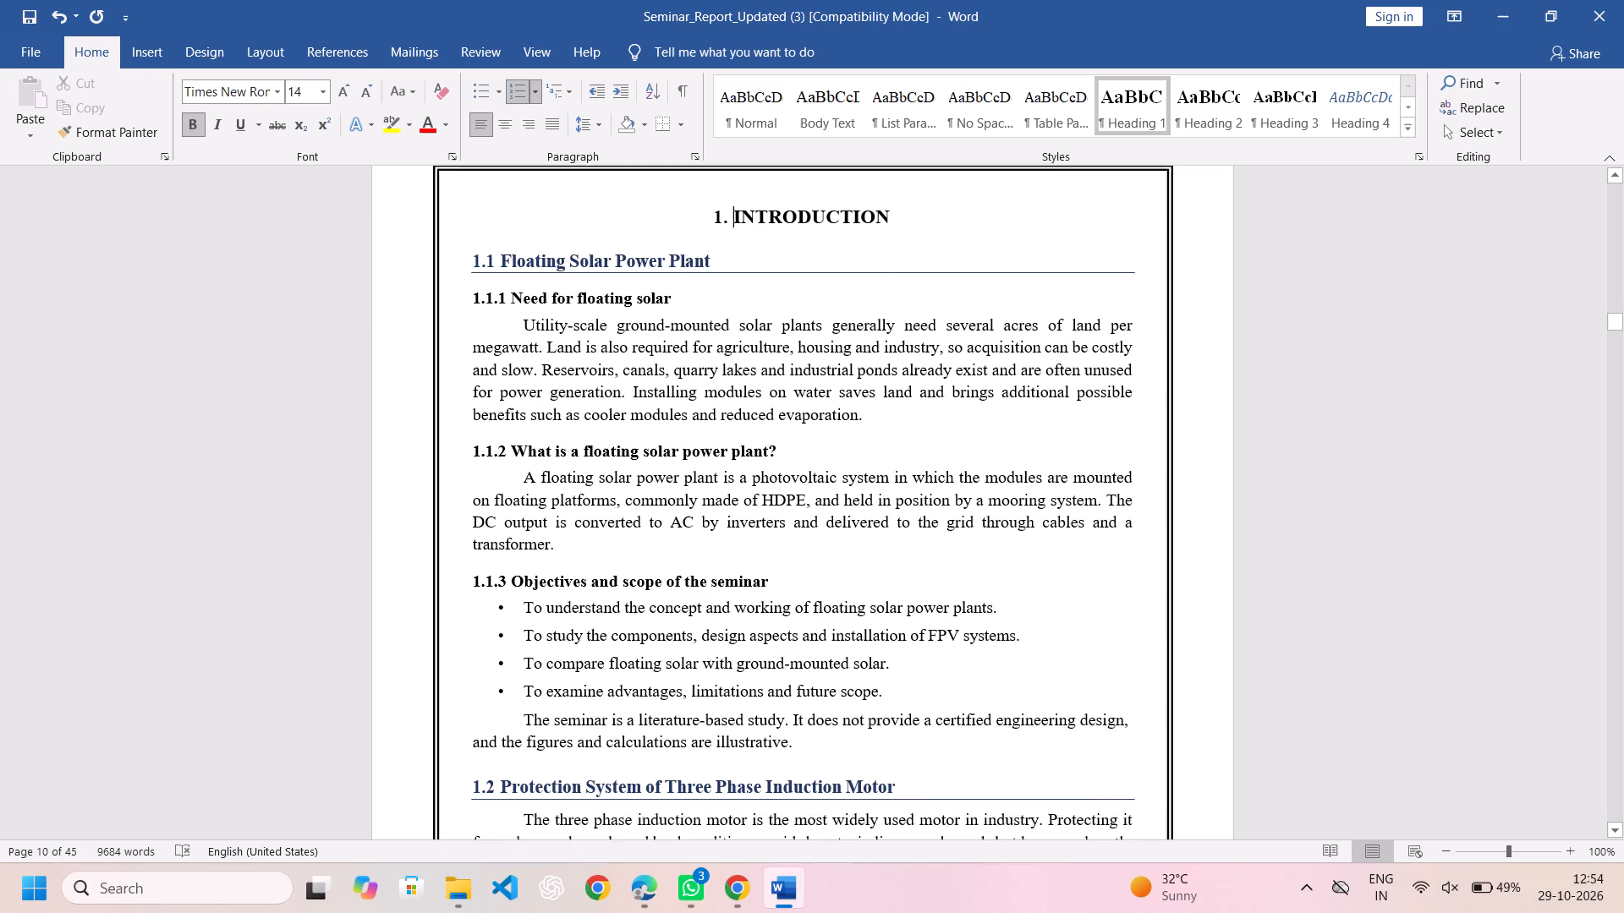
{"action": "scroll", "coordinate": [516, 473], "scroll_direction": "down", "scroll_amount": 2}
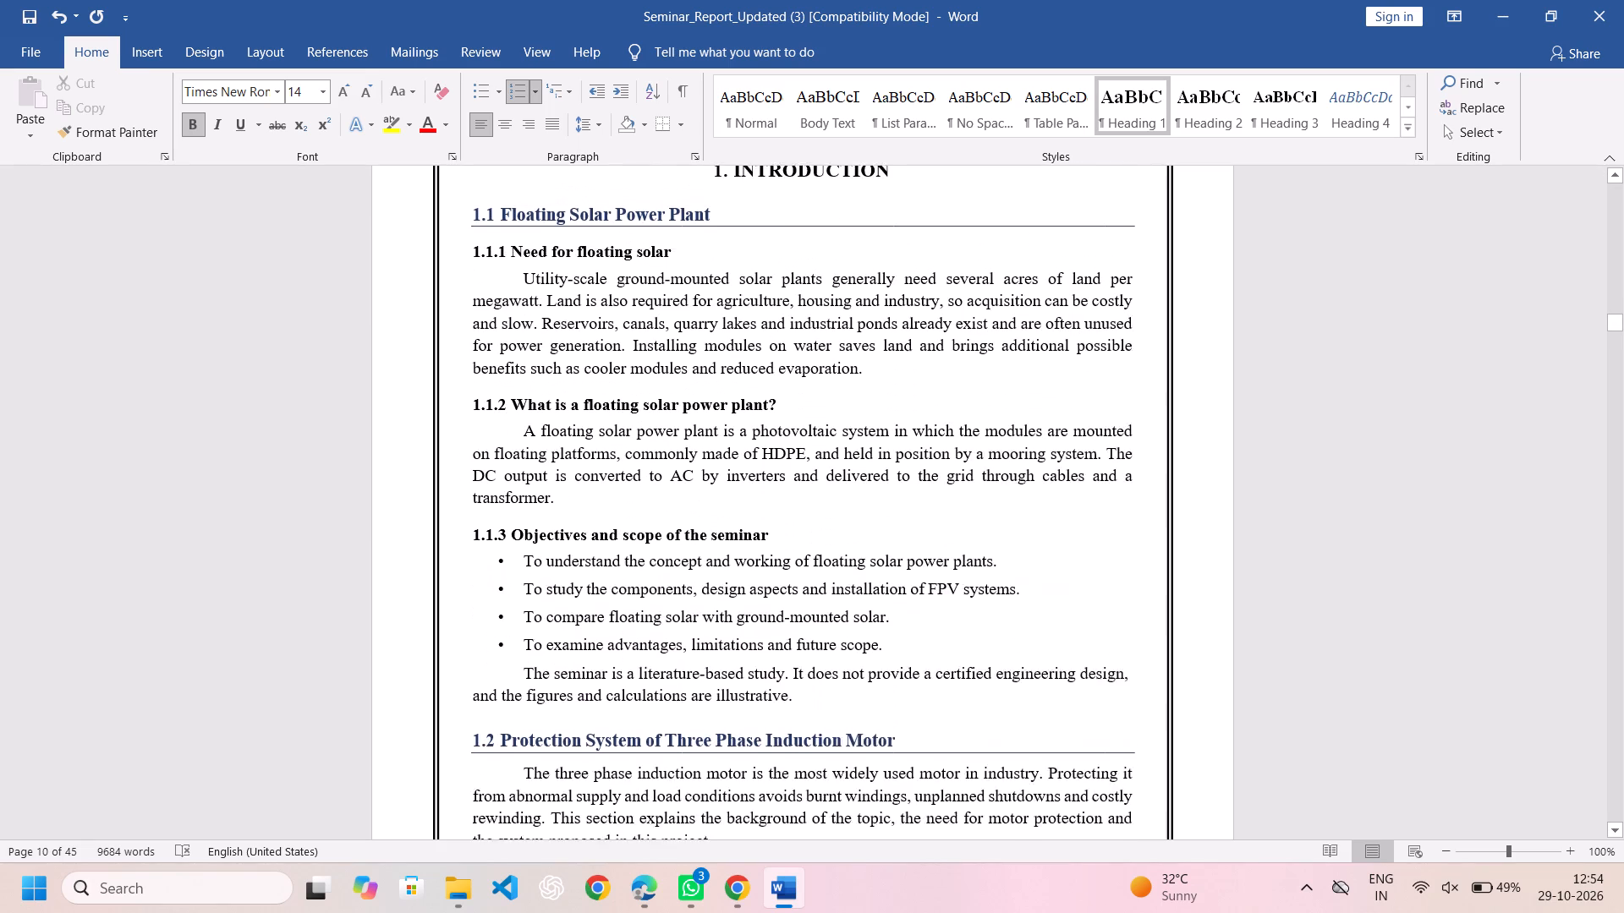
{"action": "scroll", "coordinate": [516, 473], "scroll_direction": "down", "scroll_amount": 1}
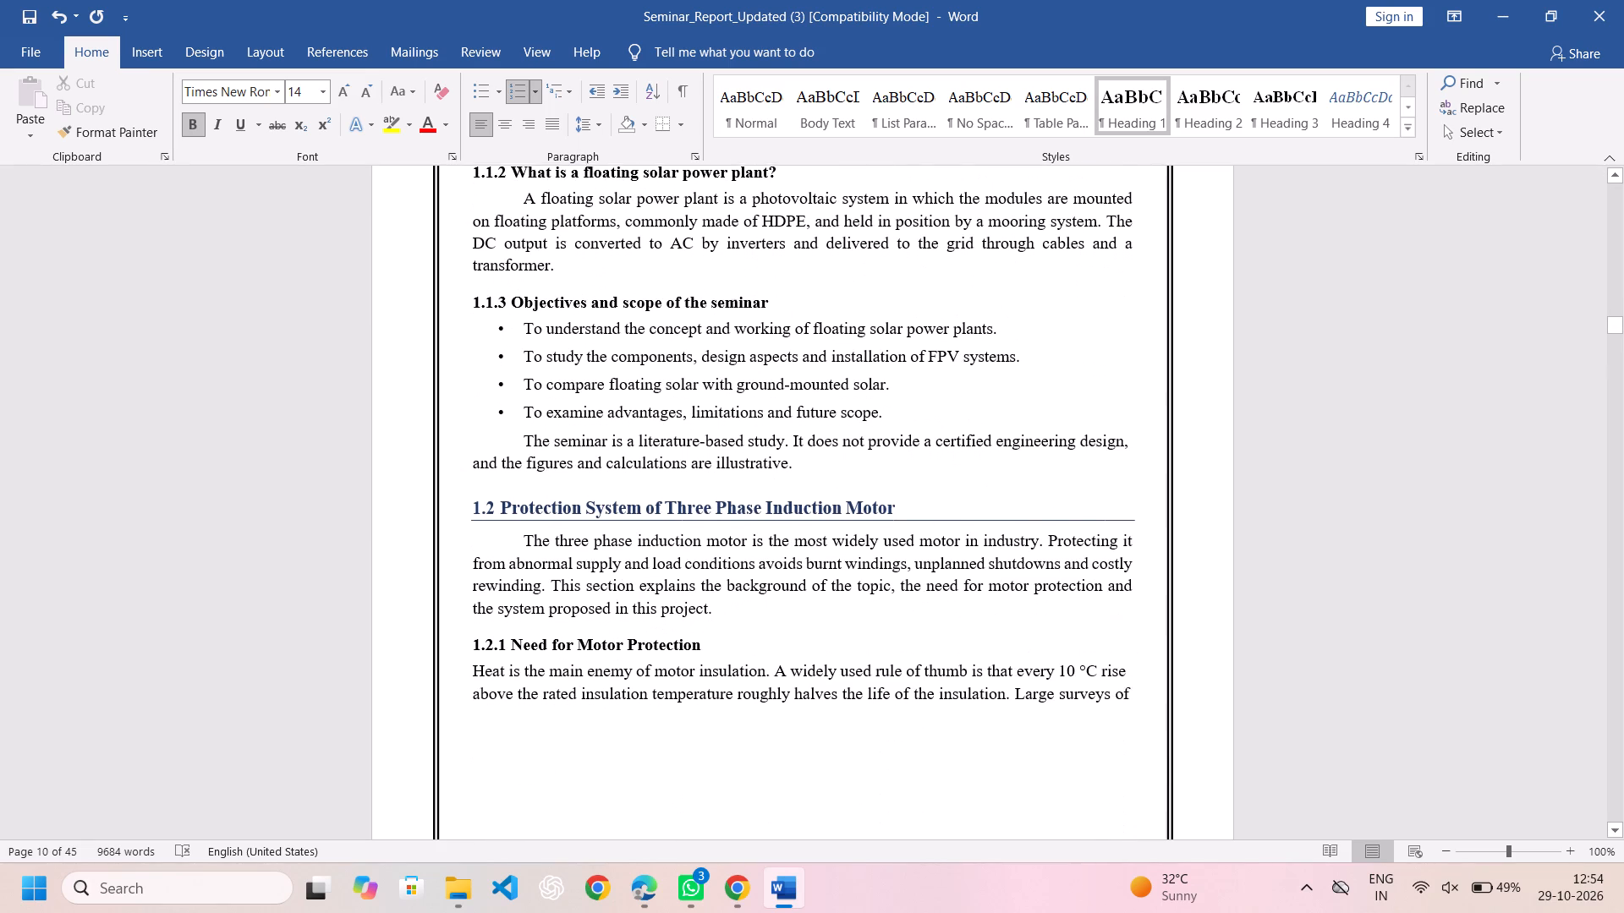
{"action": "scroll", "coordinate": [516, 473], "scroll_direction": "down", "scroll_amount": 4}
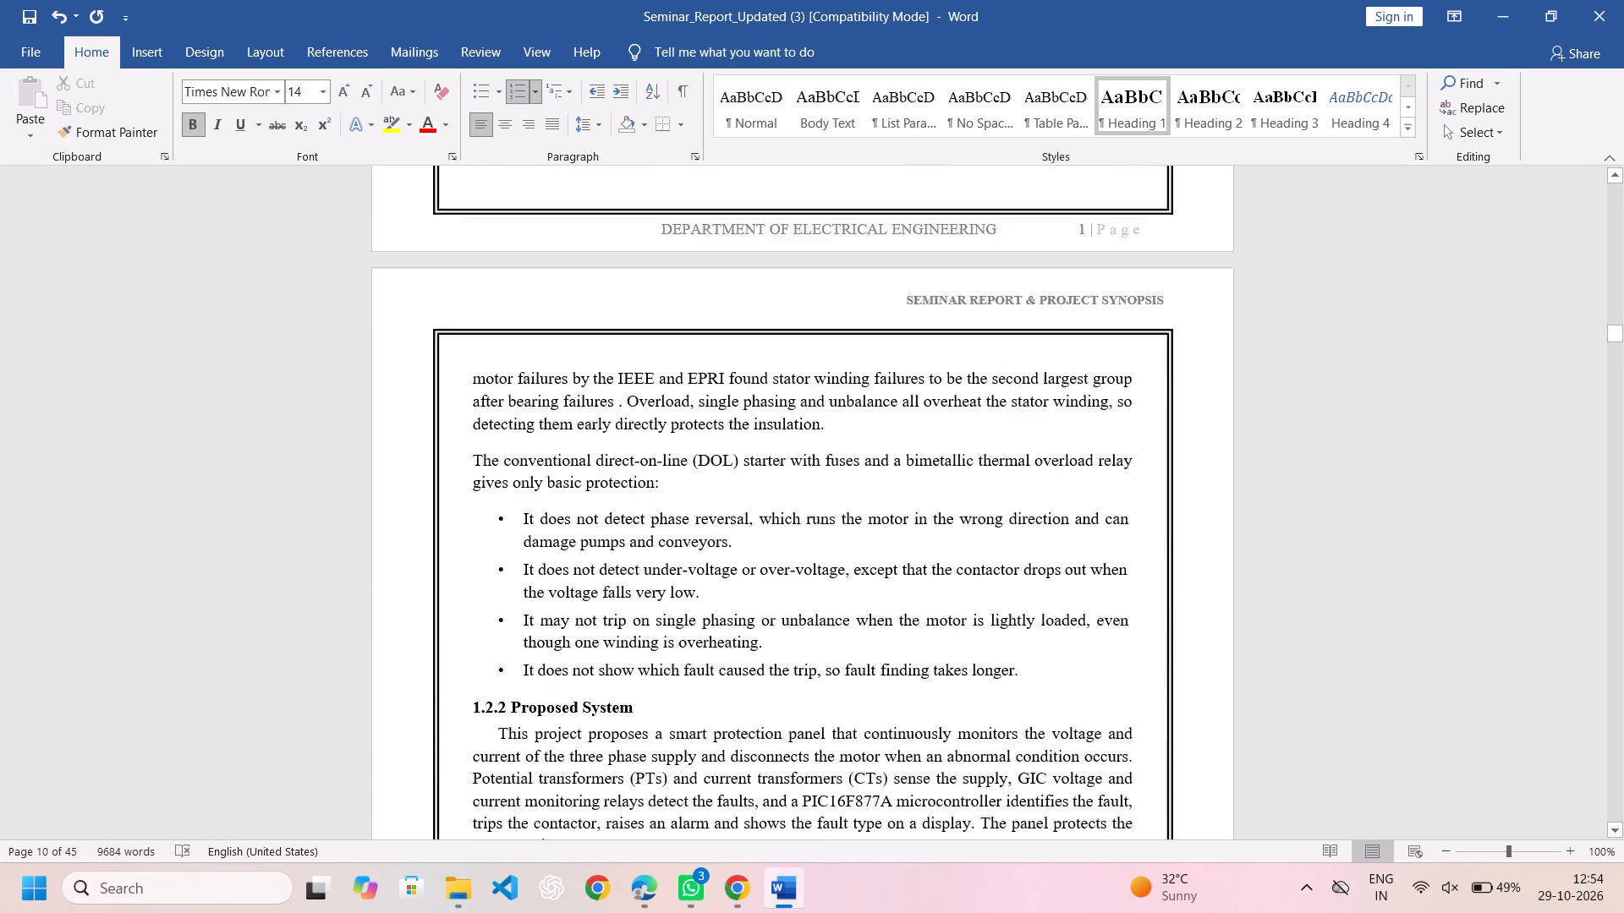
{"action": "scroll", "coordinate": [516, 473], "scroll_direction": "down", "scroll_amount": 1}
{"action": "scroll", "coordinate": [516, 473], "scroll_direction": "down", "scroll_amount": 2, "text": "ctrl"}
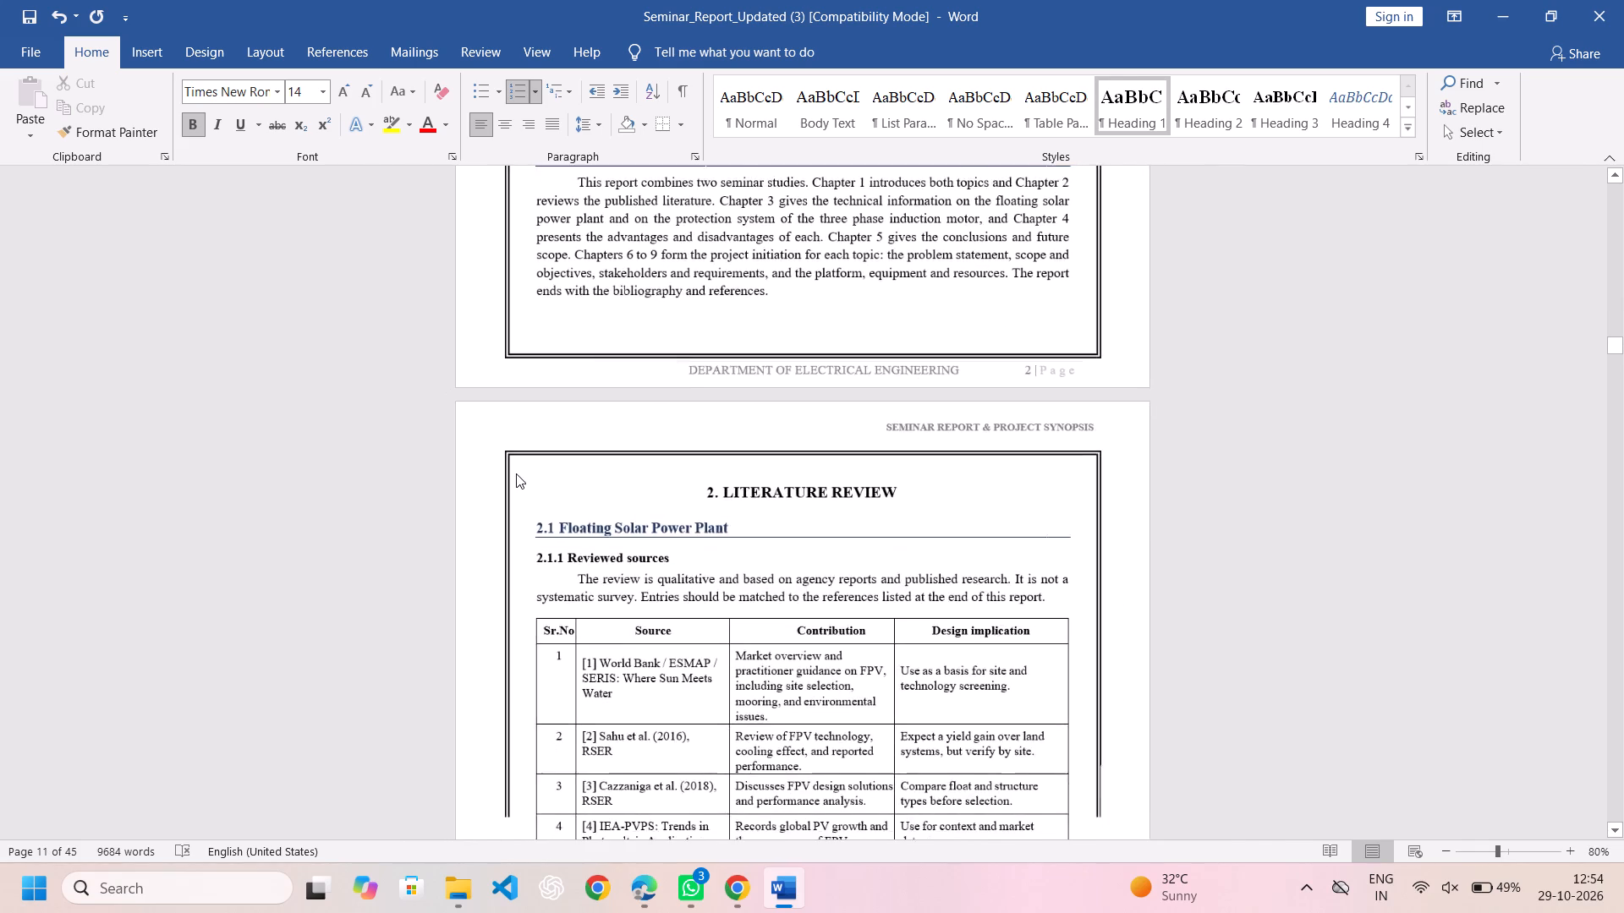
{"action": "scroll", "coordinate": [516, 473], "scroll_direction": "up", "scroll_amount": 5}
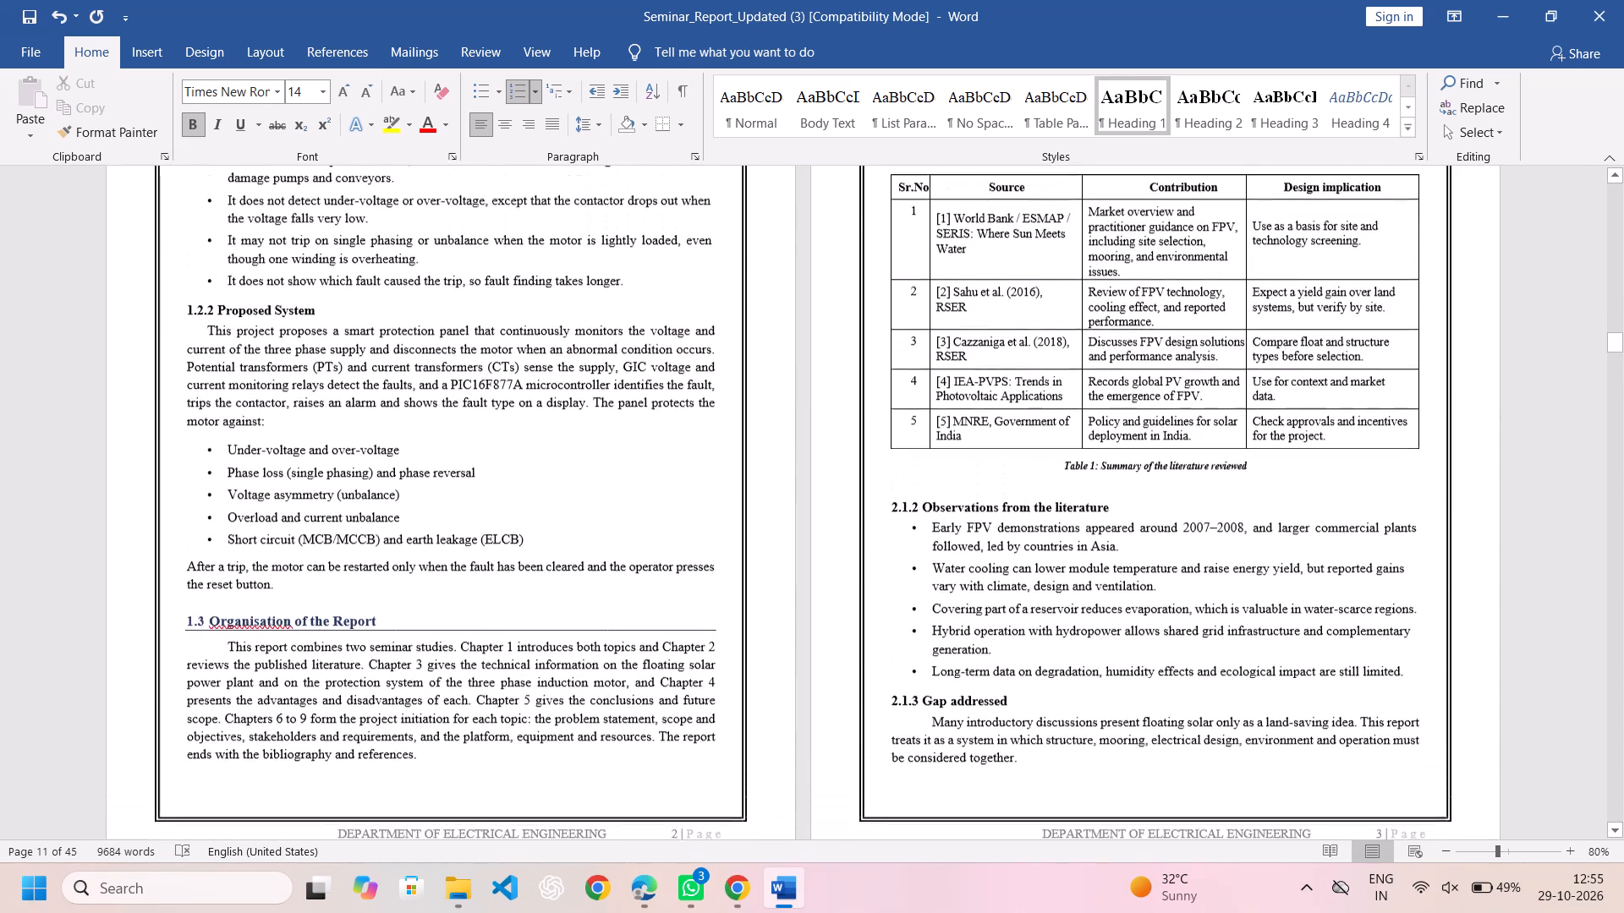
{"action": "scroll", "coordinate": [516, 473], "scroll_direction": "up", "scroll_amount": 5}
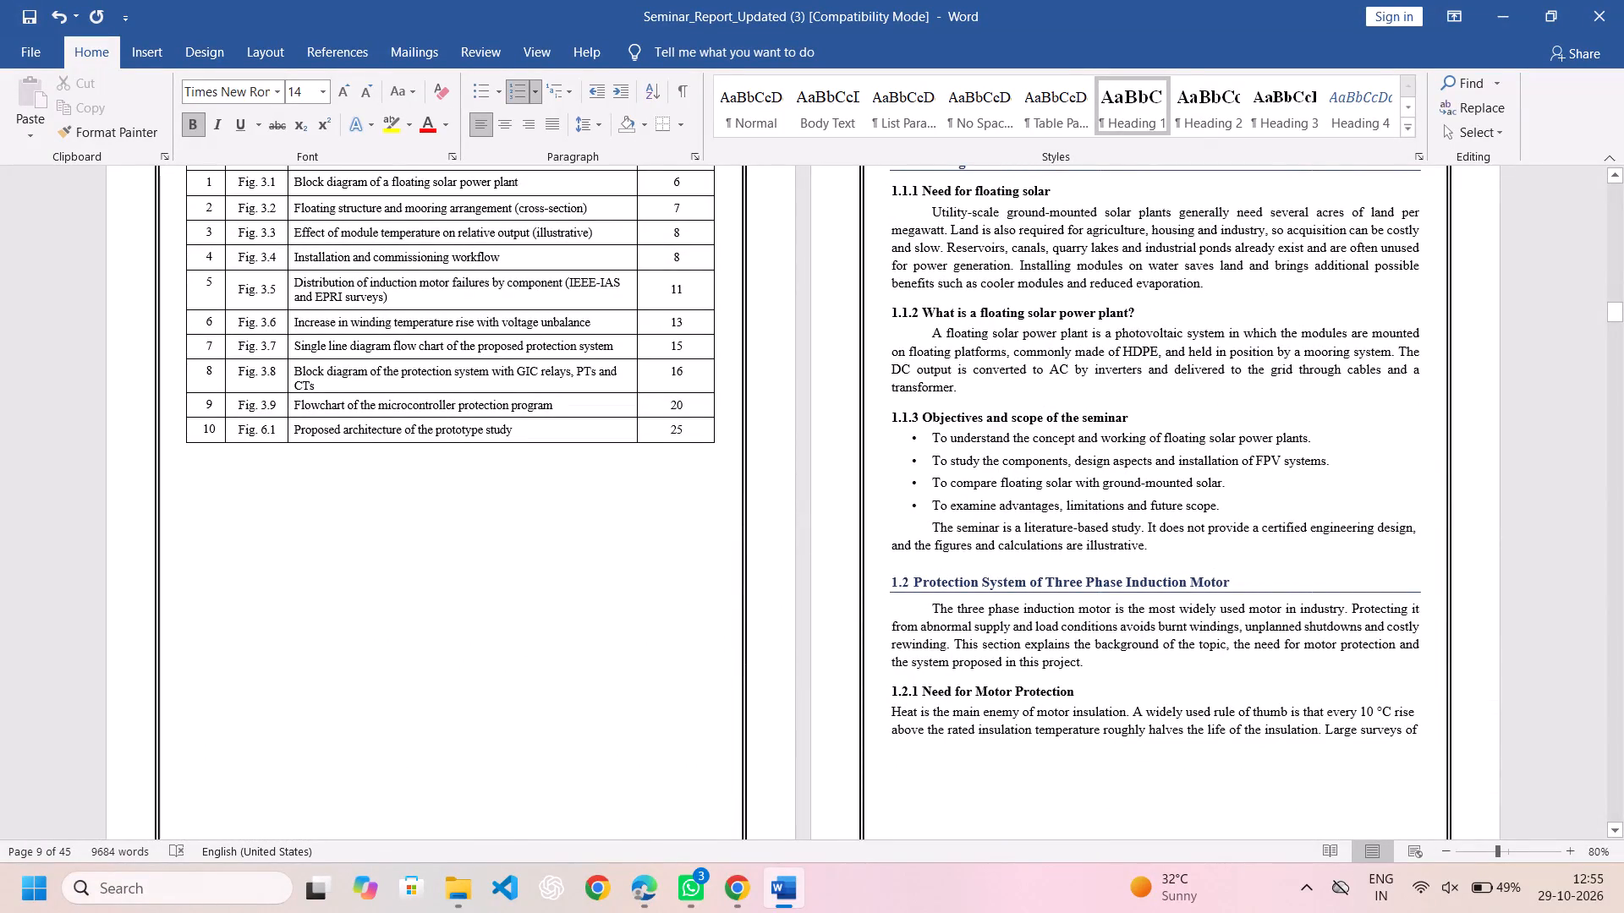
Delete the horizontal line under the heading 1.2 Protection System of Three Phase Induction Motor.
{"action": "left_click_drag", "start_coordinate": [890, 581], "coordinate": [1144, 560]}
{"action": "left_click_drag", "start_coordinate": [1144, 560], "coordinate": [1230, 577]}
{"action": "left_click", "coordinate": [1230, 577]}
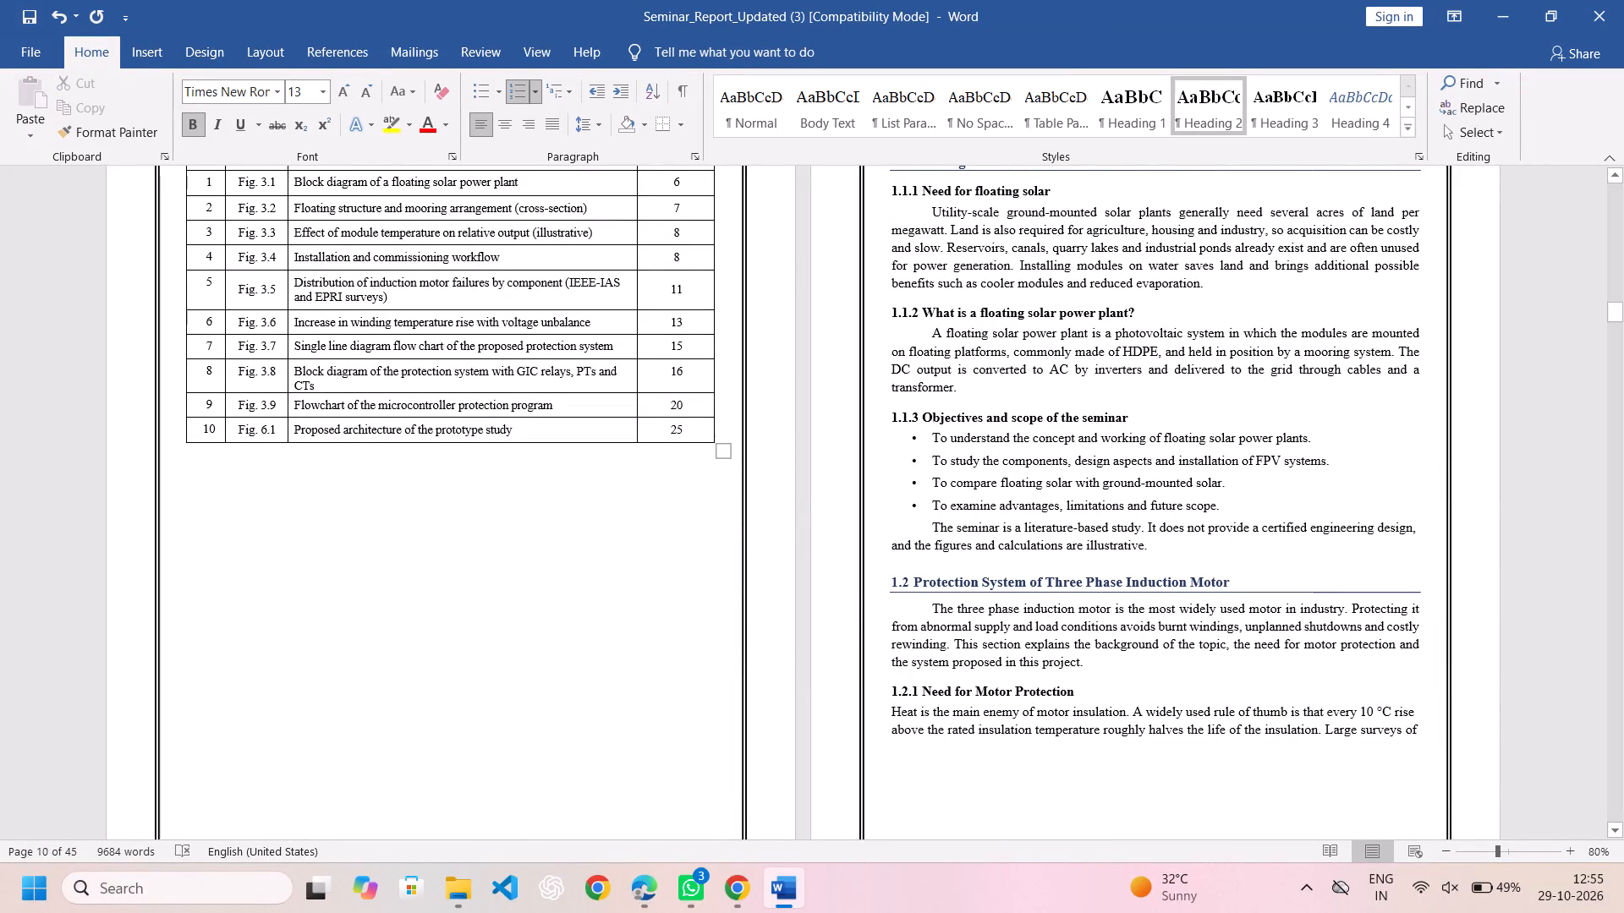
{"action": "left_click", "coordinate": [1279, 587]}
{"action": "left_click", "coordinate": [1288, 594]}
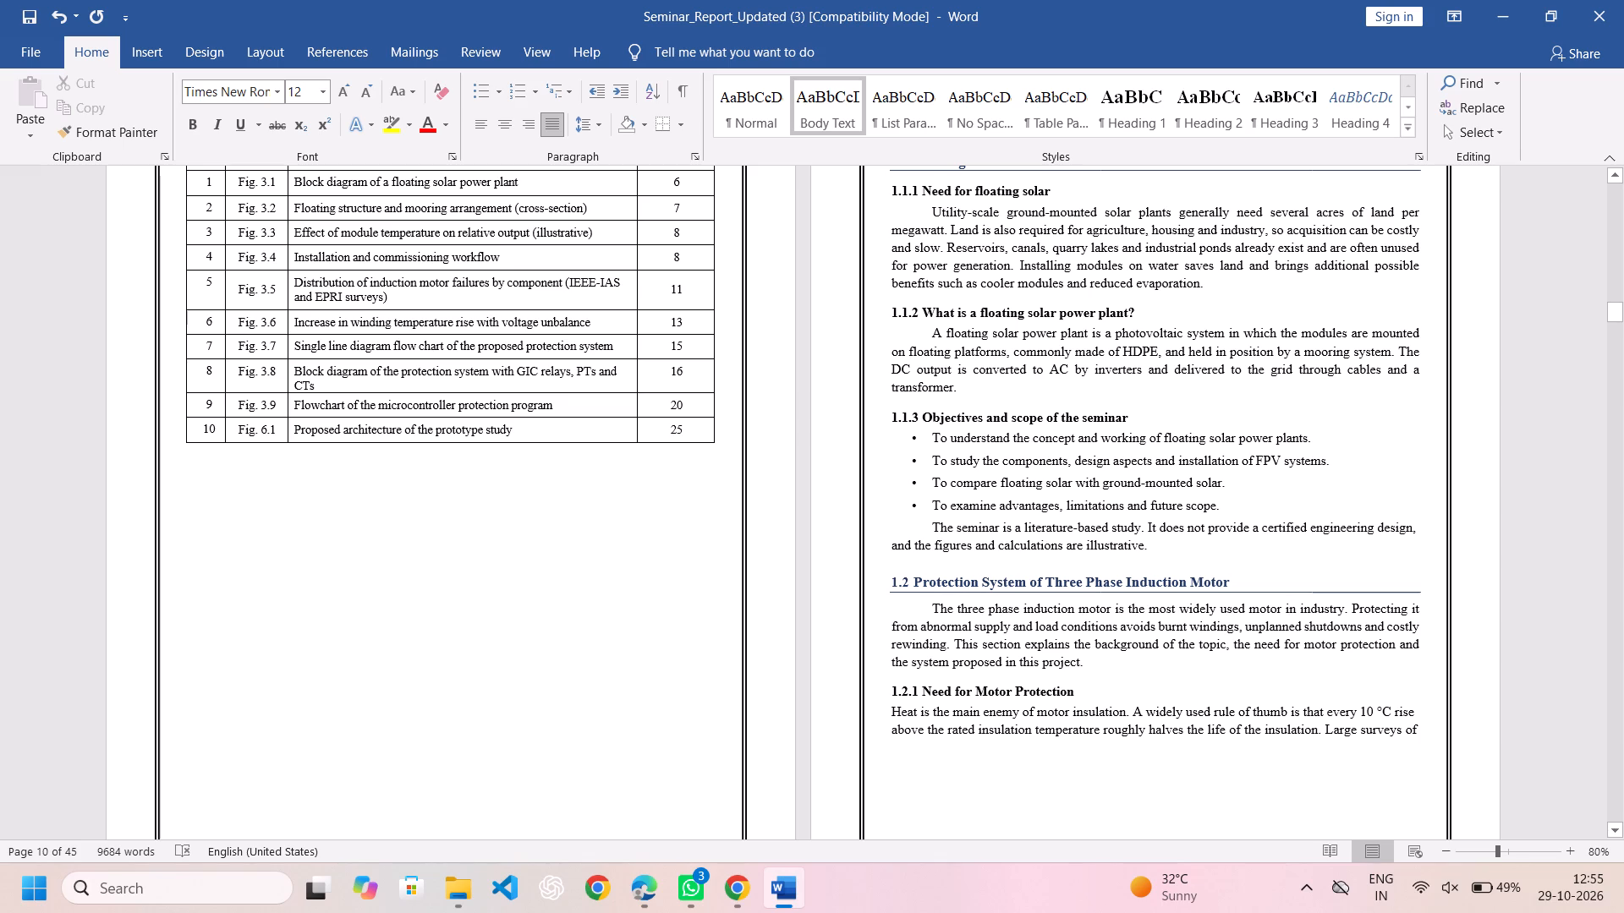
{"action": "left_click", "coordinate": [1287, 592]}
{"action": "key", "text": "Delete"}
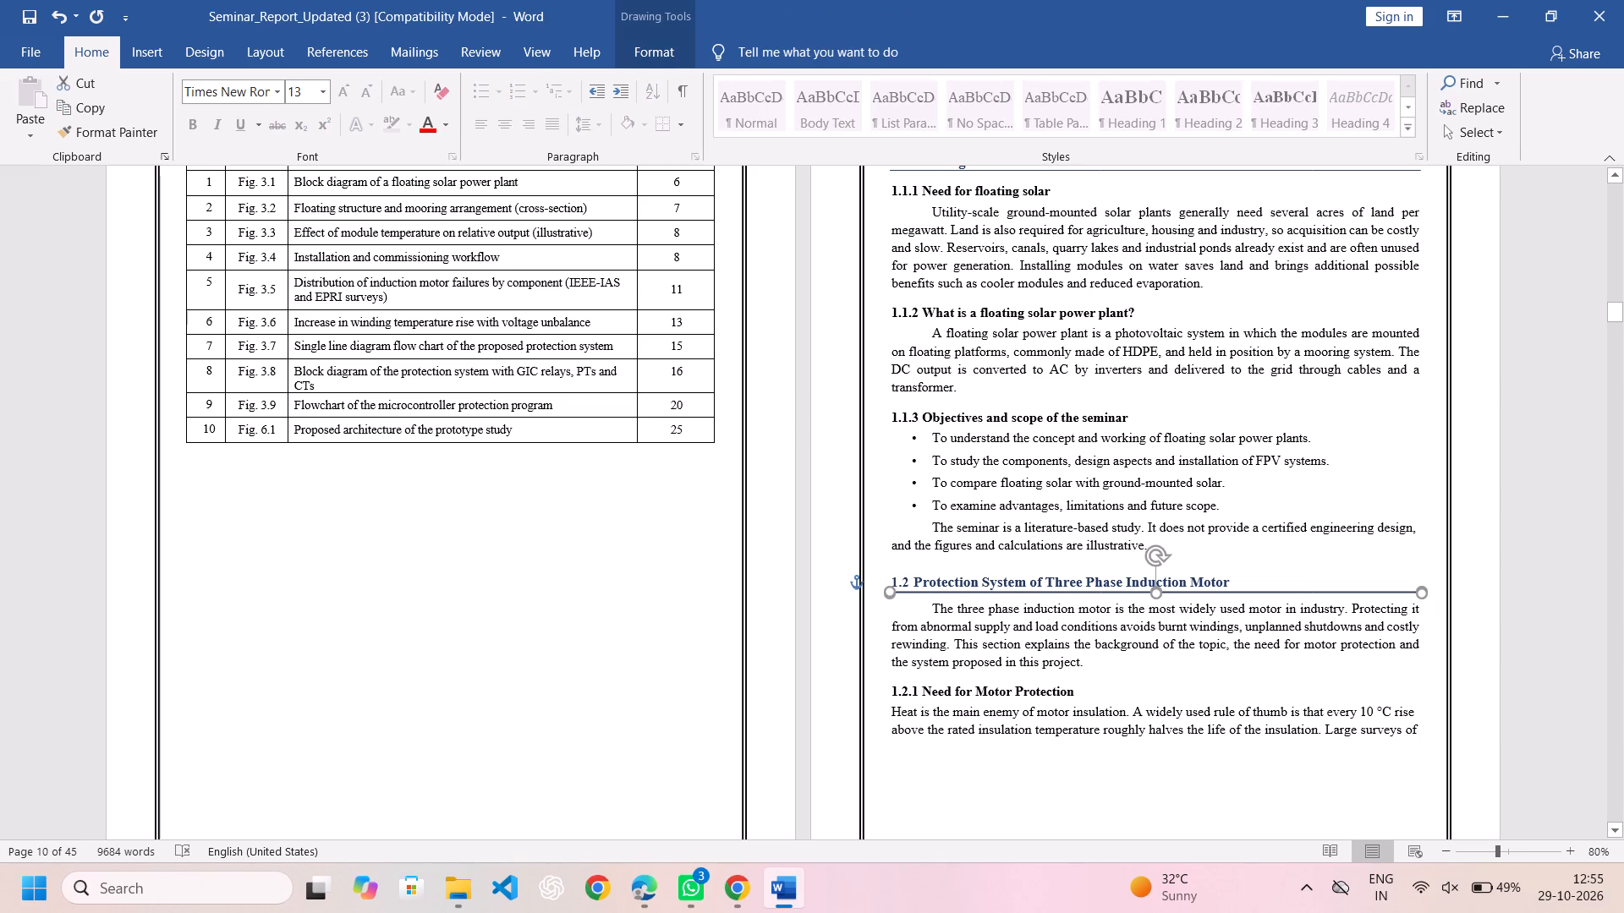
Delete the horizontal line under the heading 2.1 Floating Solar Power Plant in the Literature Review.
{"action": "scroll", "coordinate": [852, 598], "scroll_direction": "down", "scroll_amount": 3}
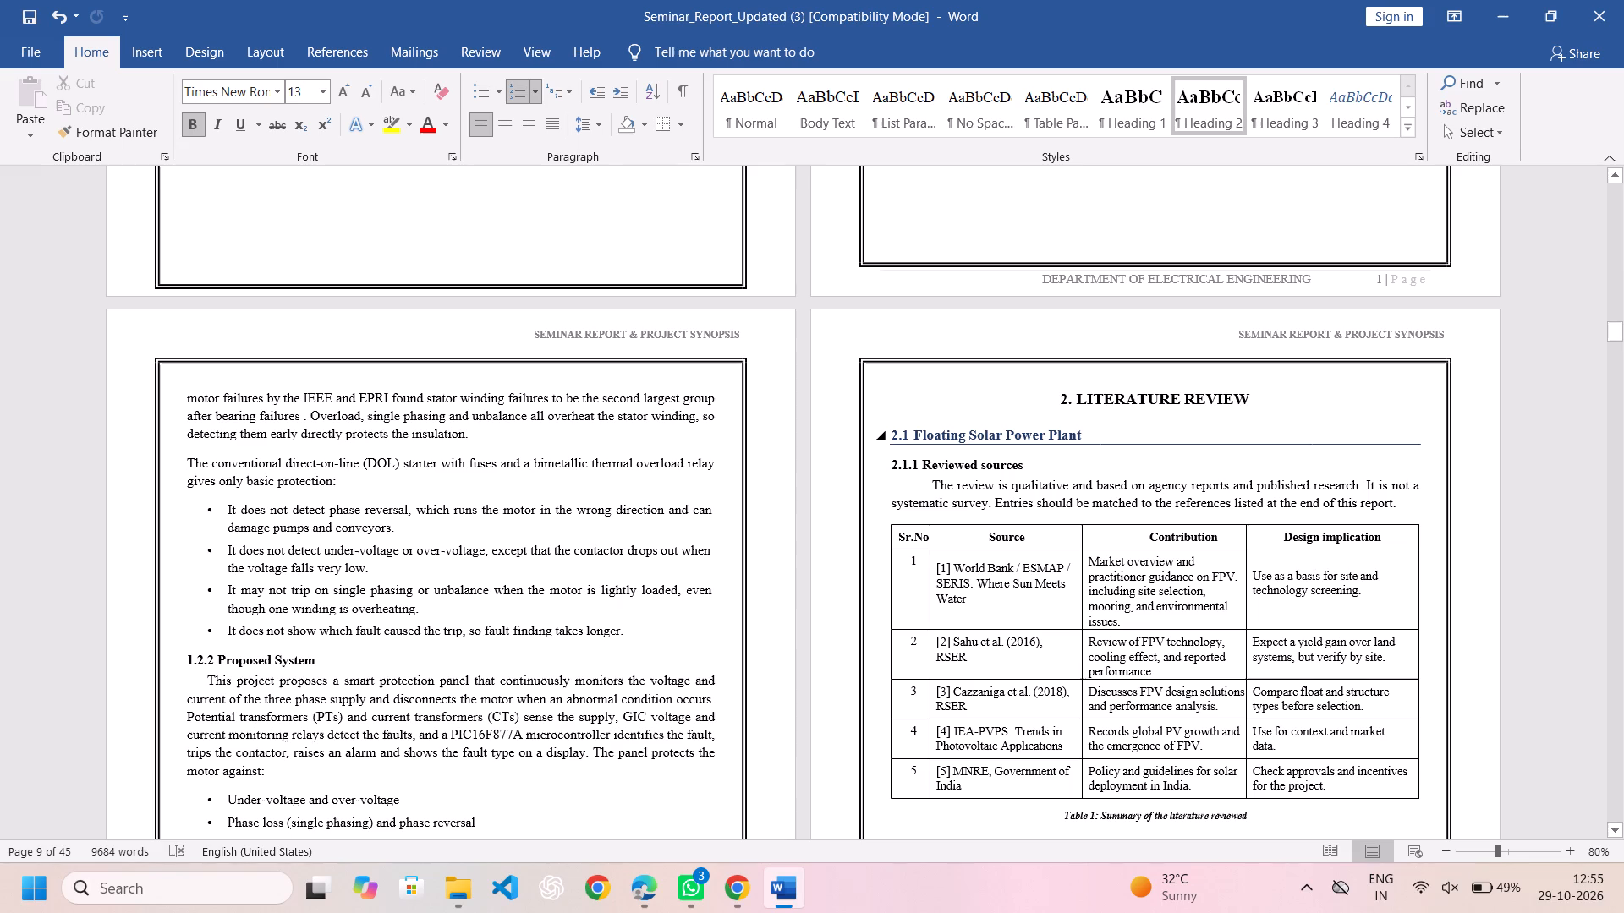
{"action": "left_click", "coordinate": [1103, 444]}
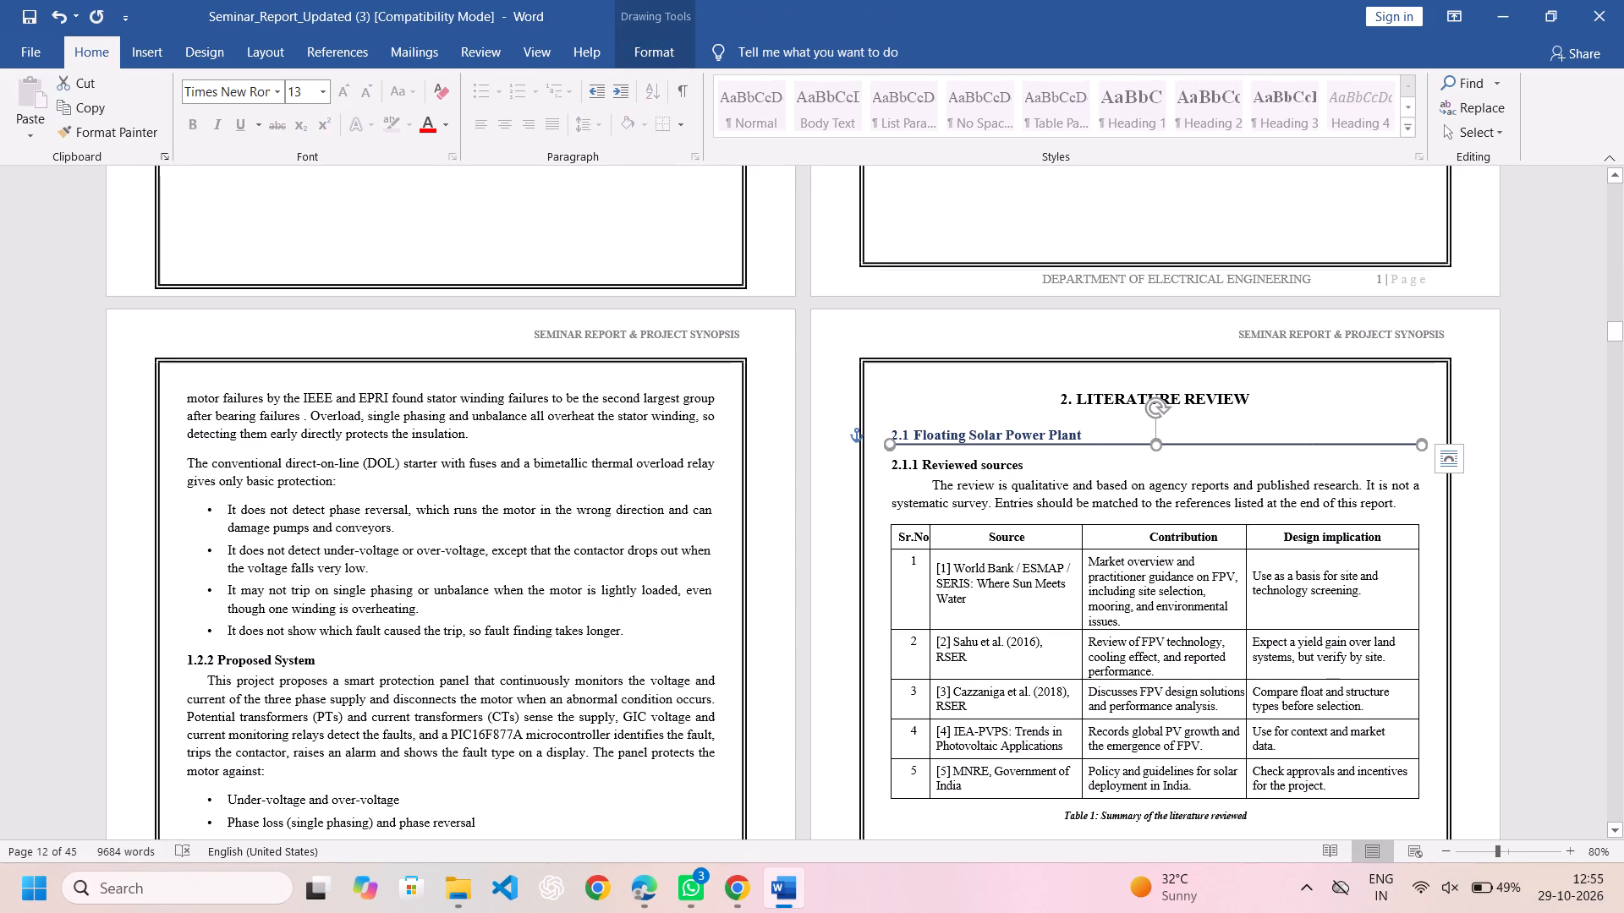
{"action": "key", "text": "Delete"}
Delete the horizontal line under the heading 1.1 Floating Solar Power Plant in the Introduction.
{"action": "scroll", "coordinate": [1103, 444], "scroll_direction": "up", "scroll_amount": 5}
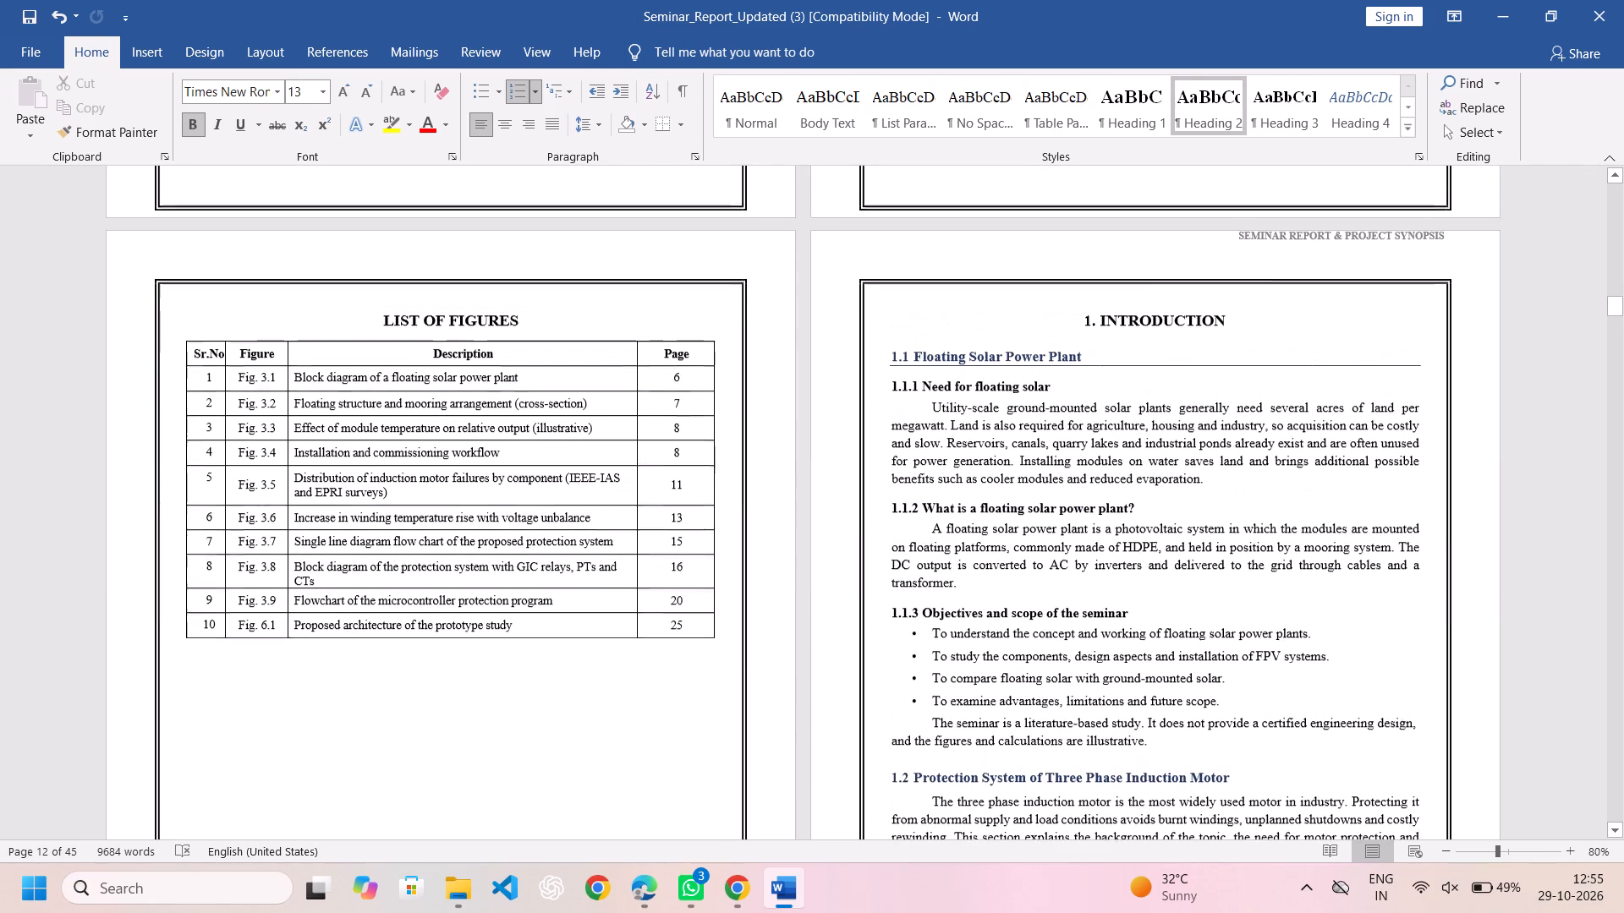
{"action": "left_click", "coordinate": [1135, 366]}
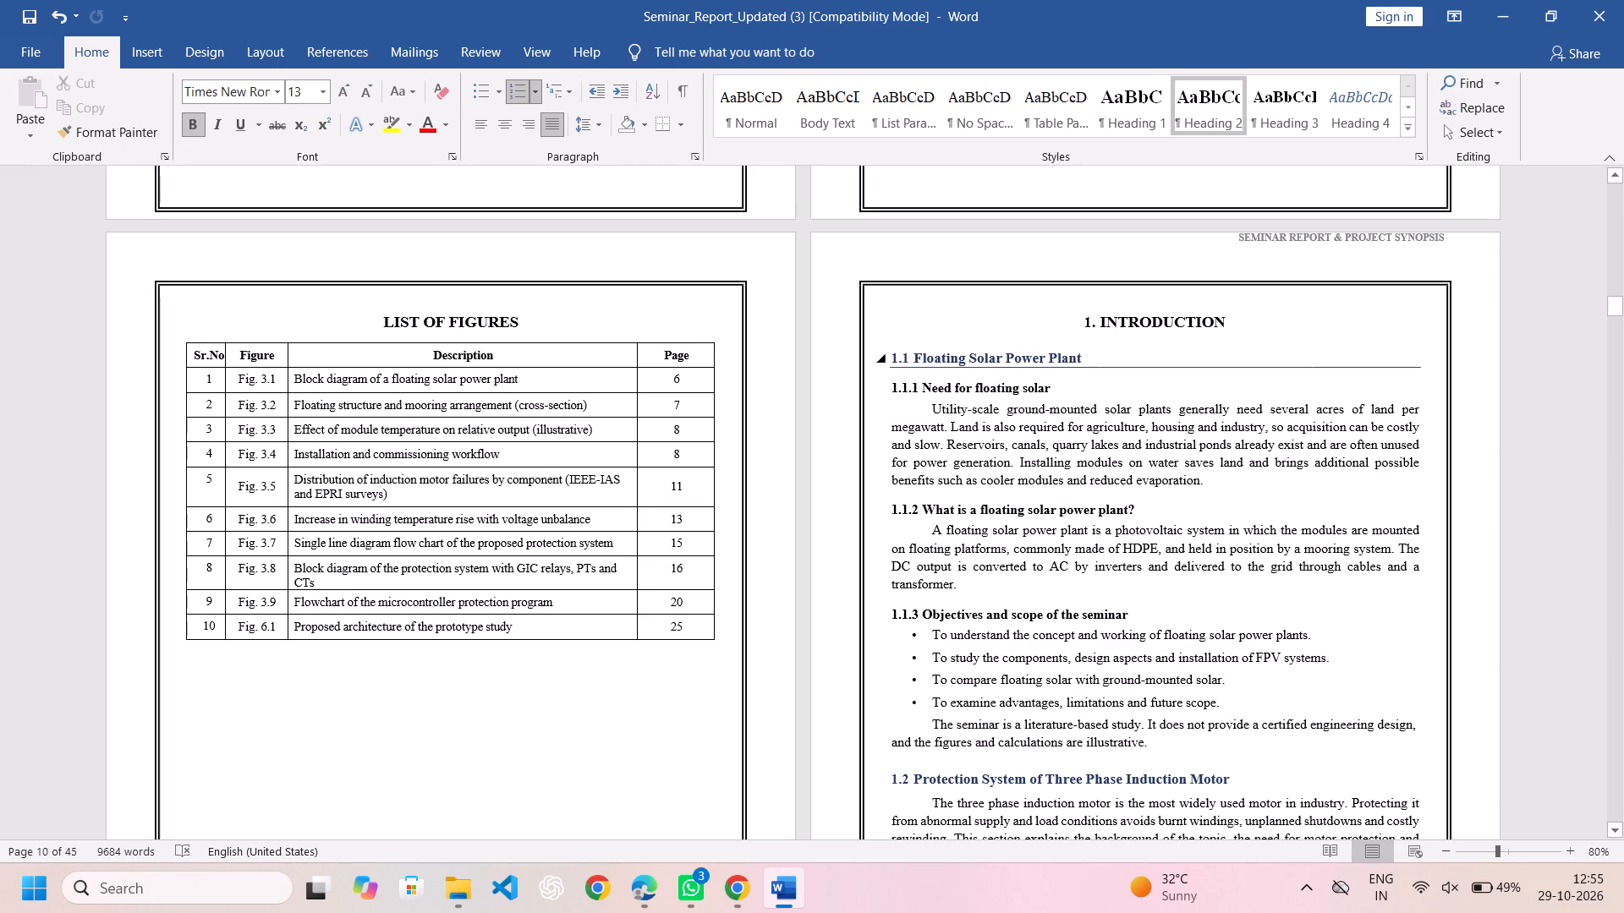
{"action": "left_click", "coordinate": [1155, 367]}
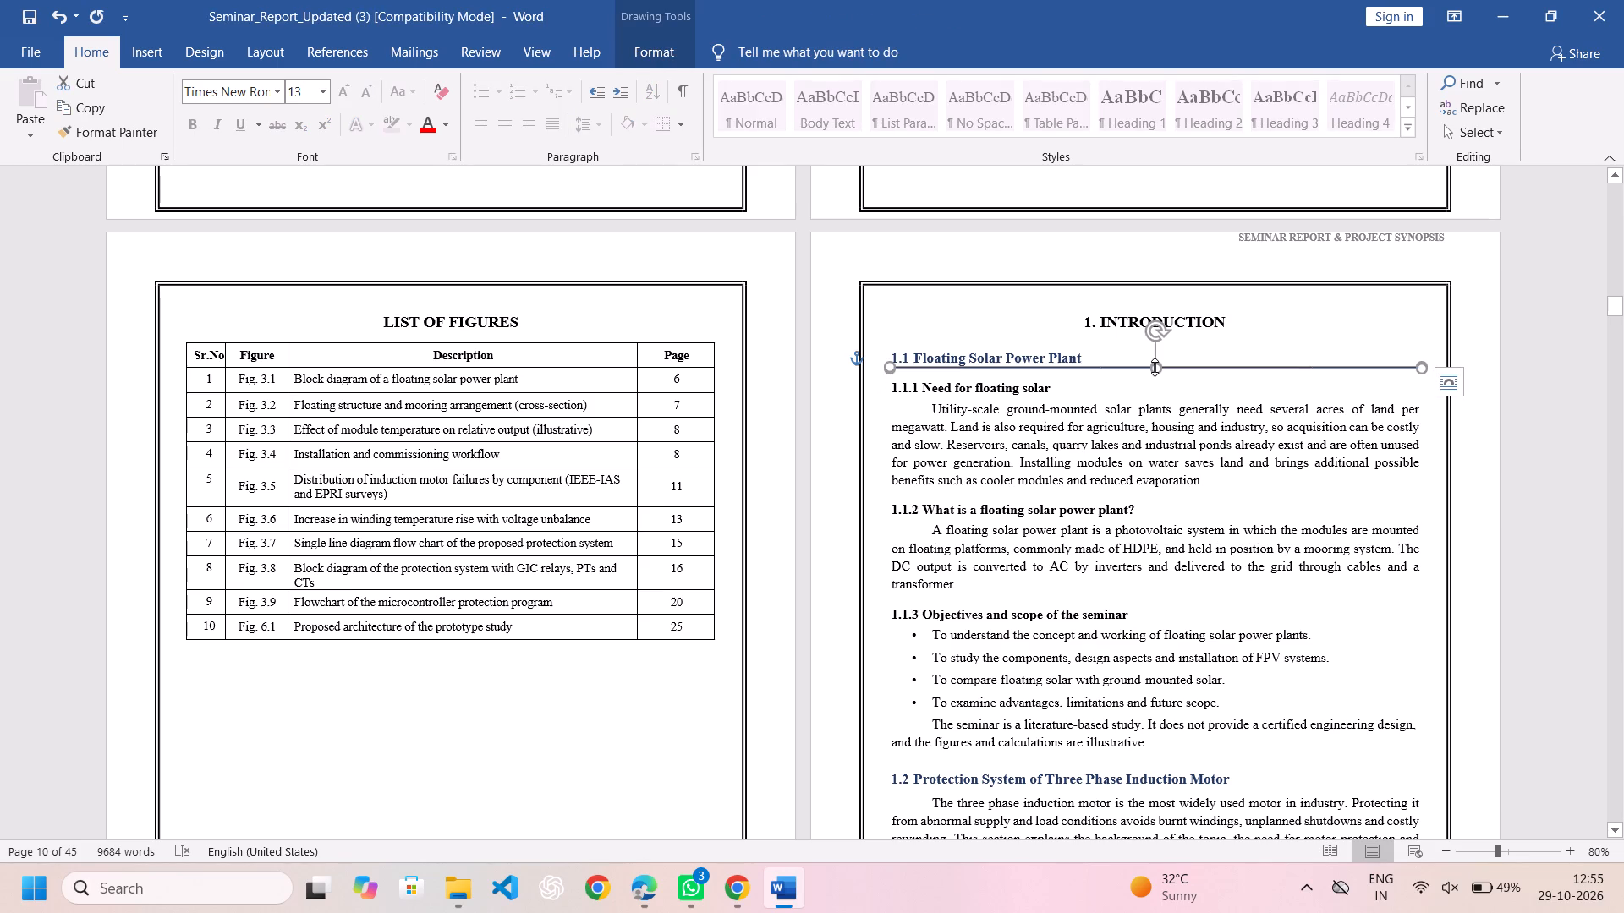
{"action": "key", "text": "Delete"}
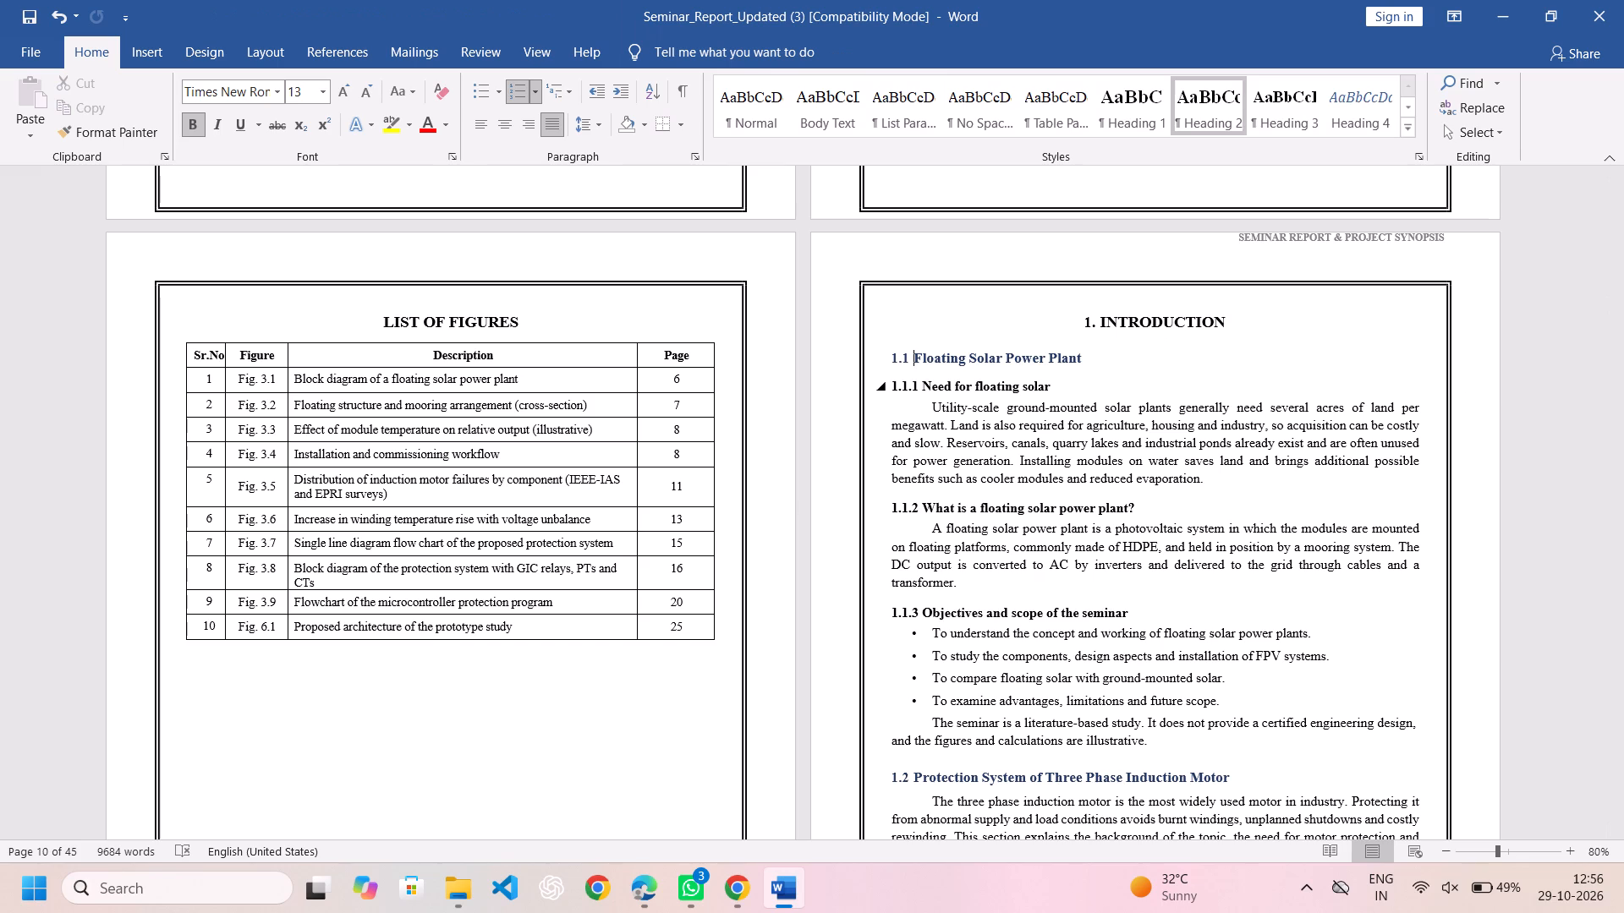
Delete the horizontal line under the heading 2.2 Protection System of Three Phase Induction Motor in the Literature Review.
{"action": "scroll", "coordinate": [1155, 367], "scroll_direction": "down", "scroll_amount": 3}
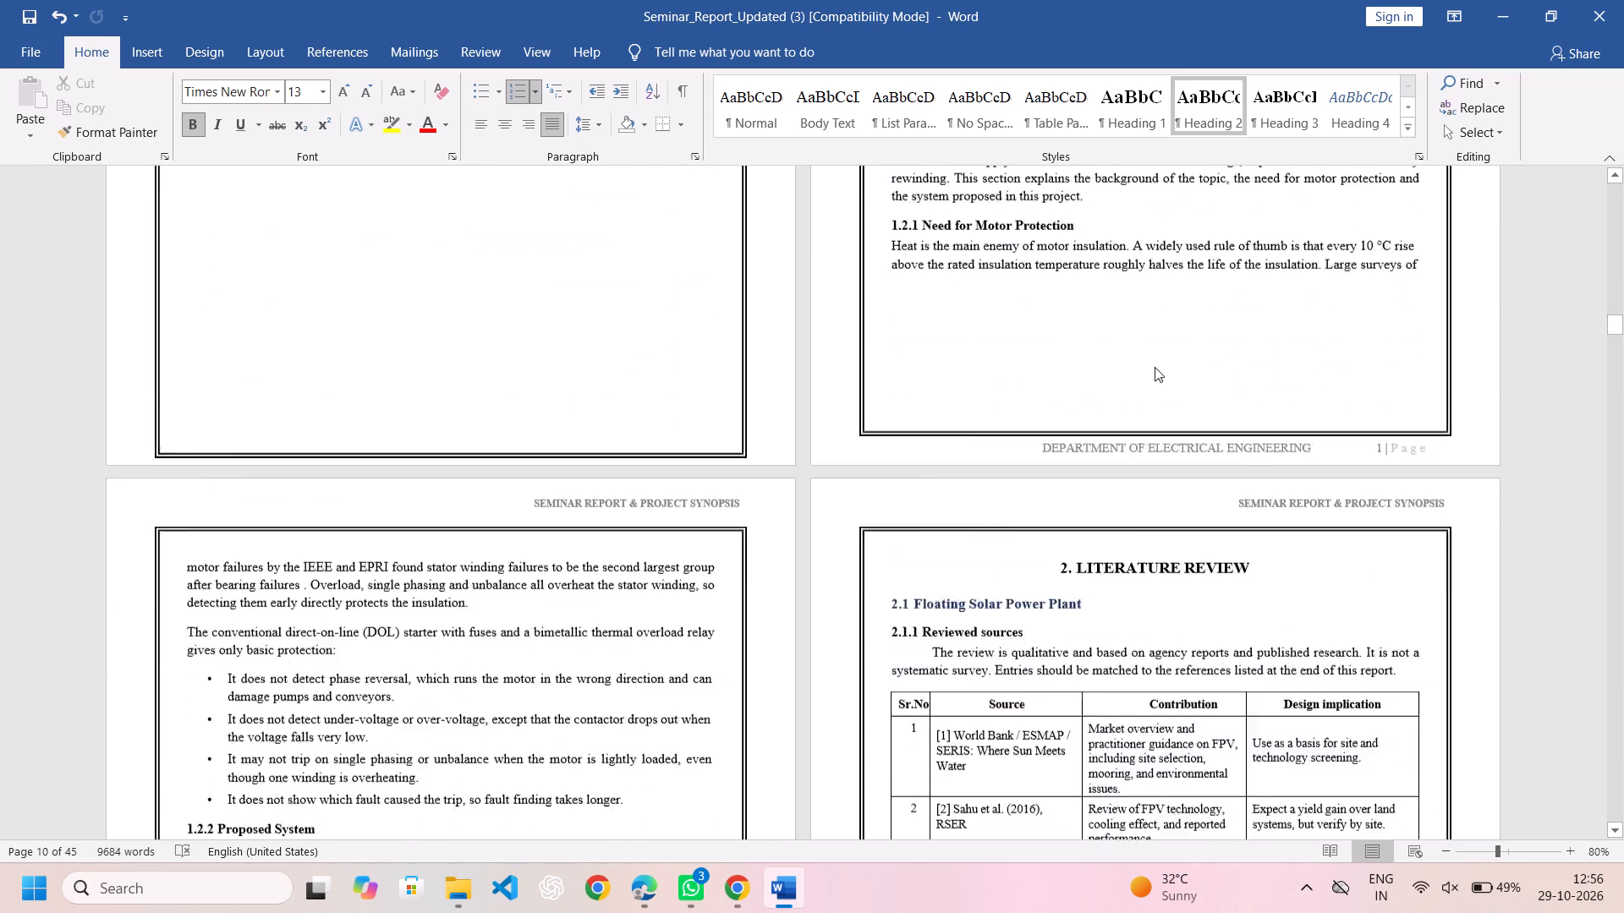
{"action": "scroll", "coordinate": [1155, 367], "scroll_direction": "down", "scroll_amount": 5}
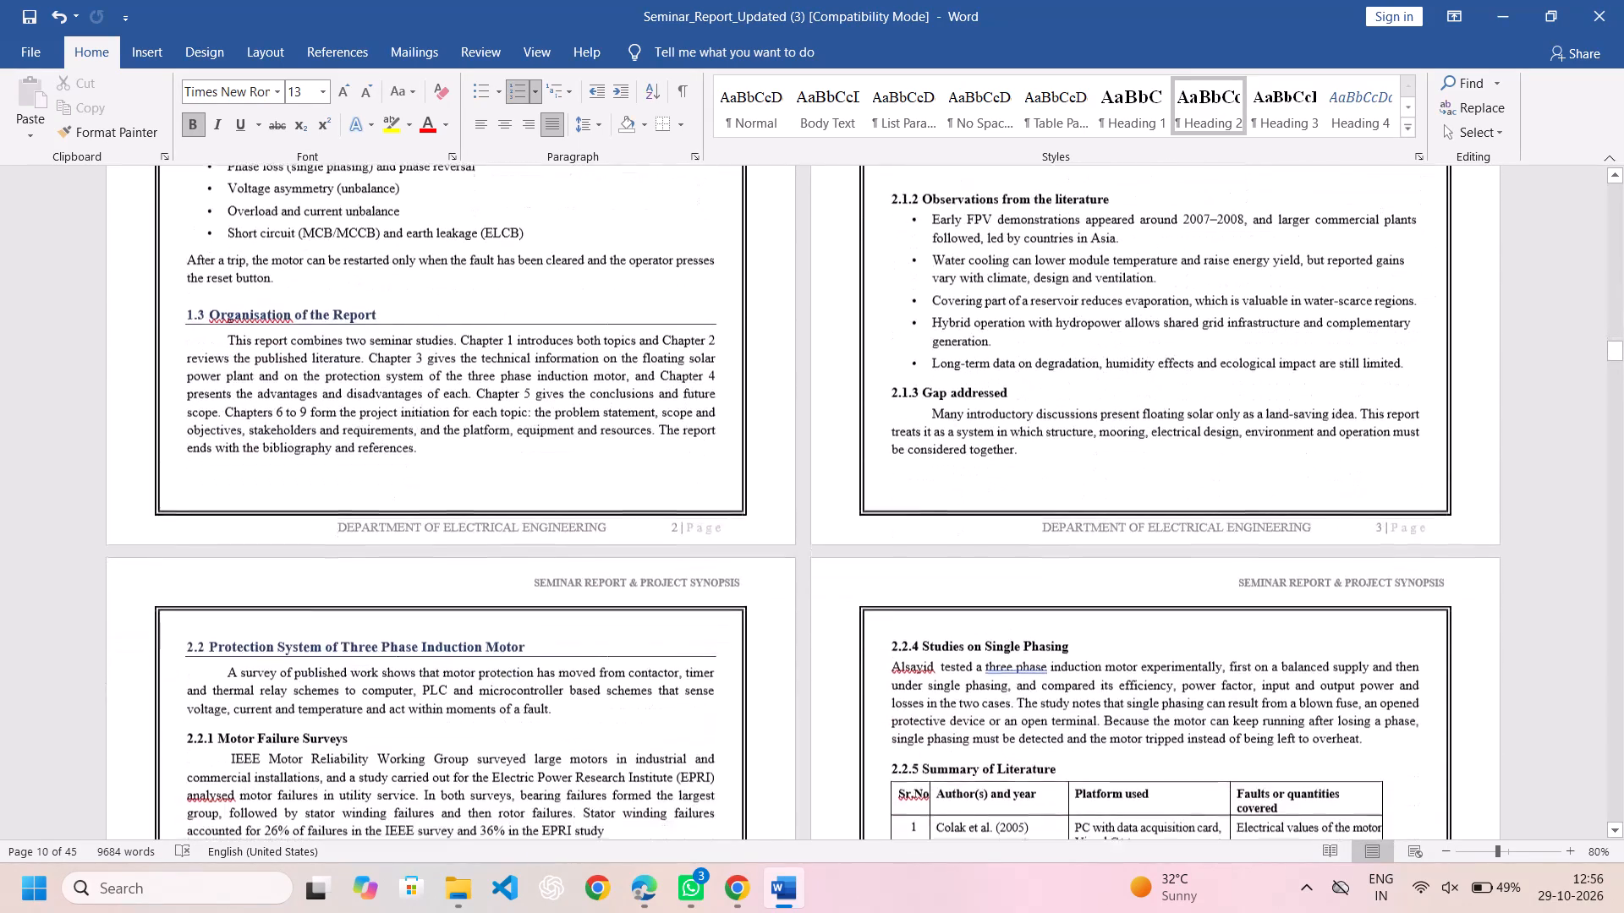
{"action": "scroll", "coordinate": [1155, 367], "scroll_direction": "down", "scroll_amount": 1}
{"action": "left_click", "coordinate": [628, 490]}
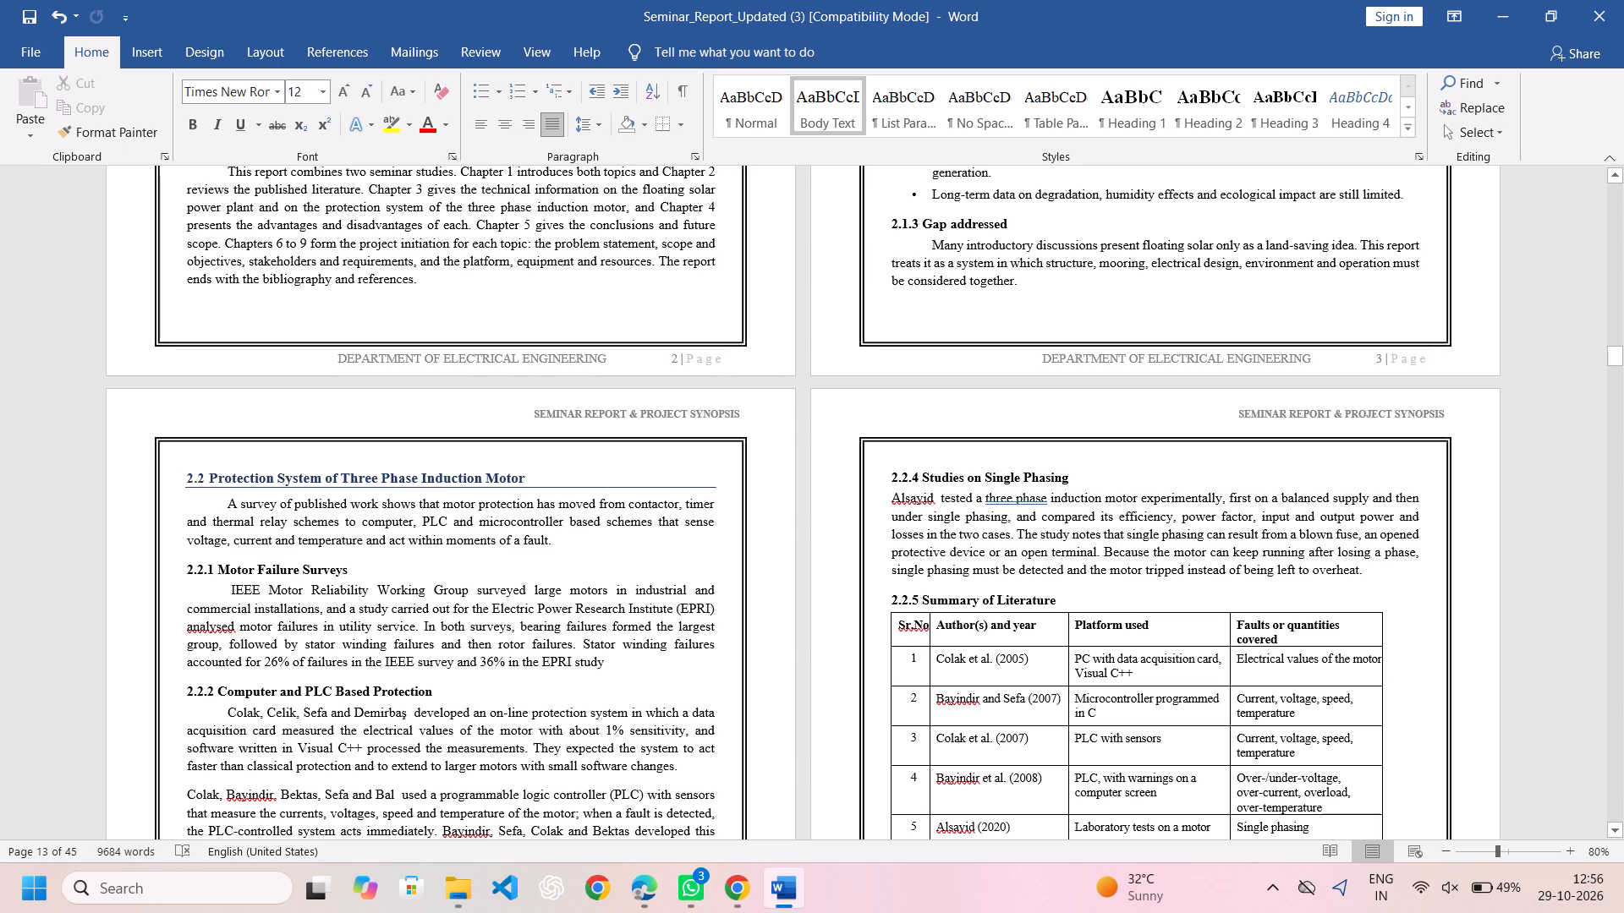
{"action": "left_click", "coordinate": [595, 487]}
{"action": "key", "text": "Delete"}
Delete the horizontal line under the heading 3.1 Floating Solar Power Plant in the Information chapter.
{"action": "scroll", "coordinate": [595, 487], "scroll_direction": "down", "scroll_amount": 1}
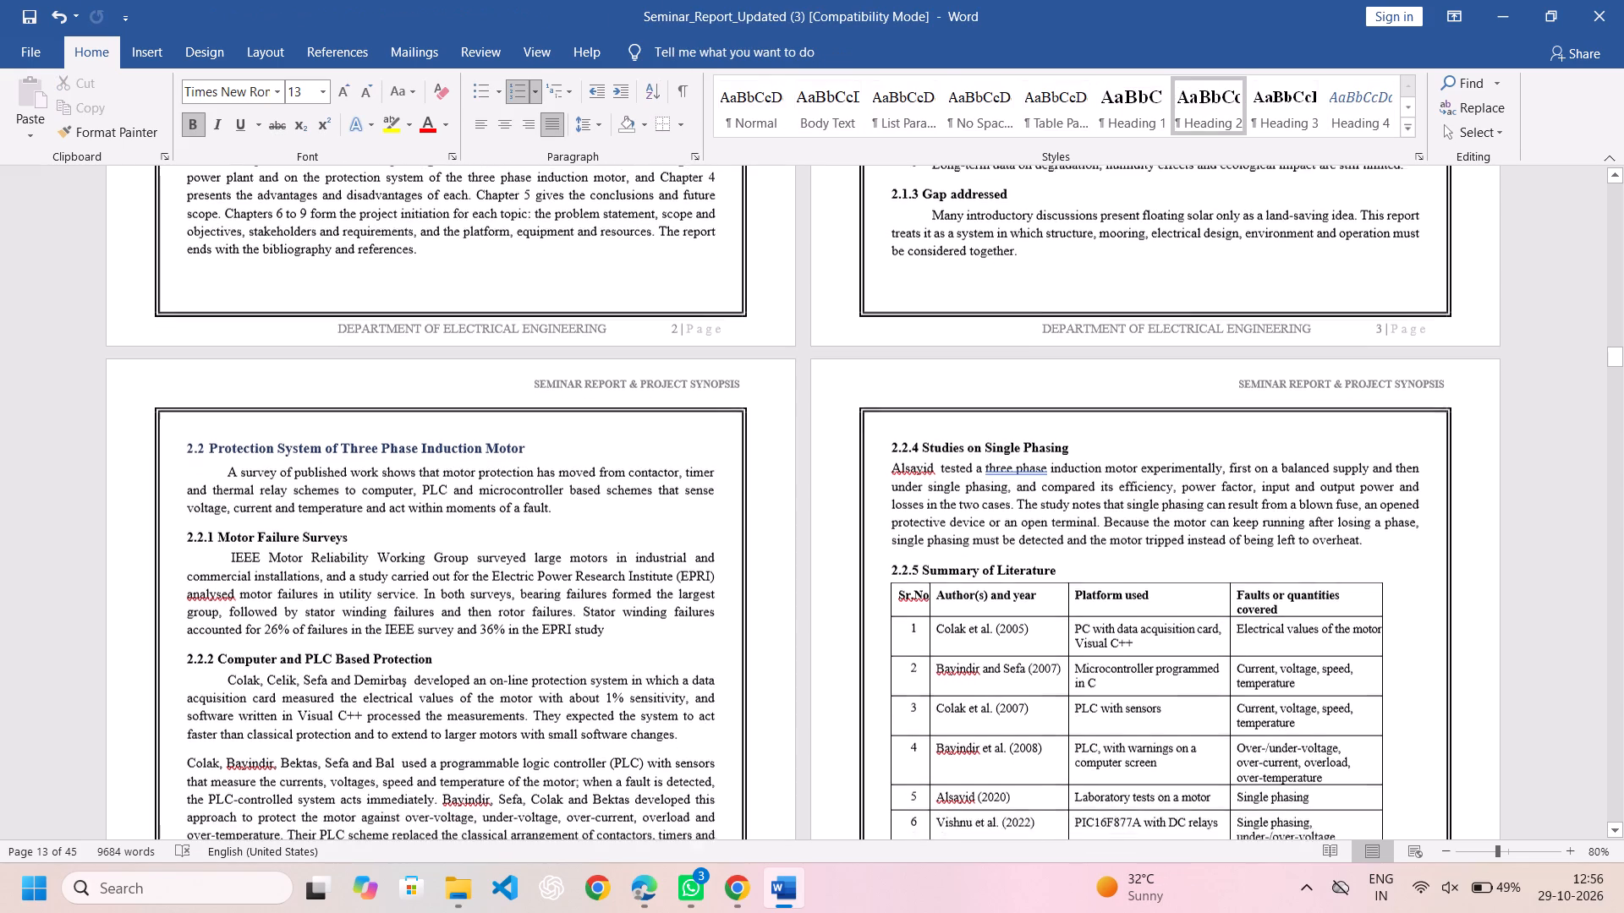
{"action": "scroll", "coordinate": [595, 487], "scroll_direction": "down", "scroll_amount": 4}
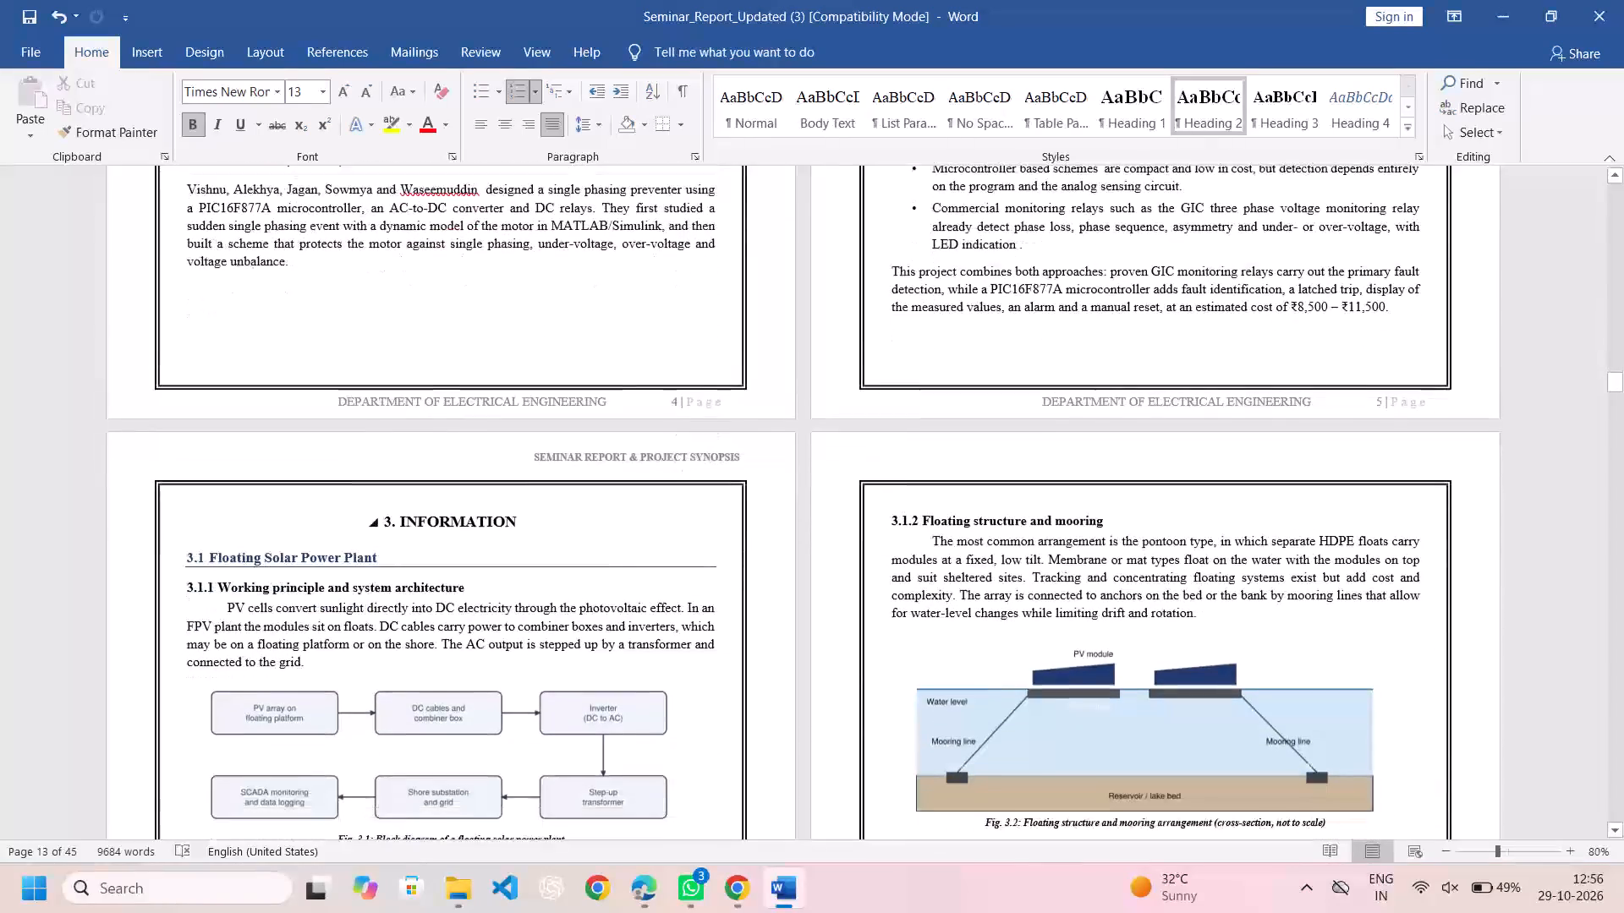
{"action": "scroll", "coordinate": [595, 487], "scroll_direction": "down", "scroll_amount": 1}
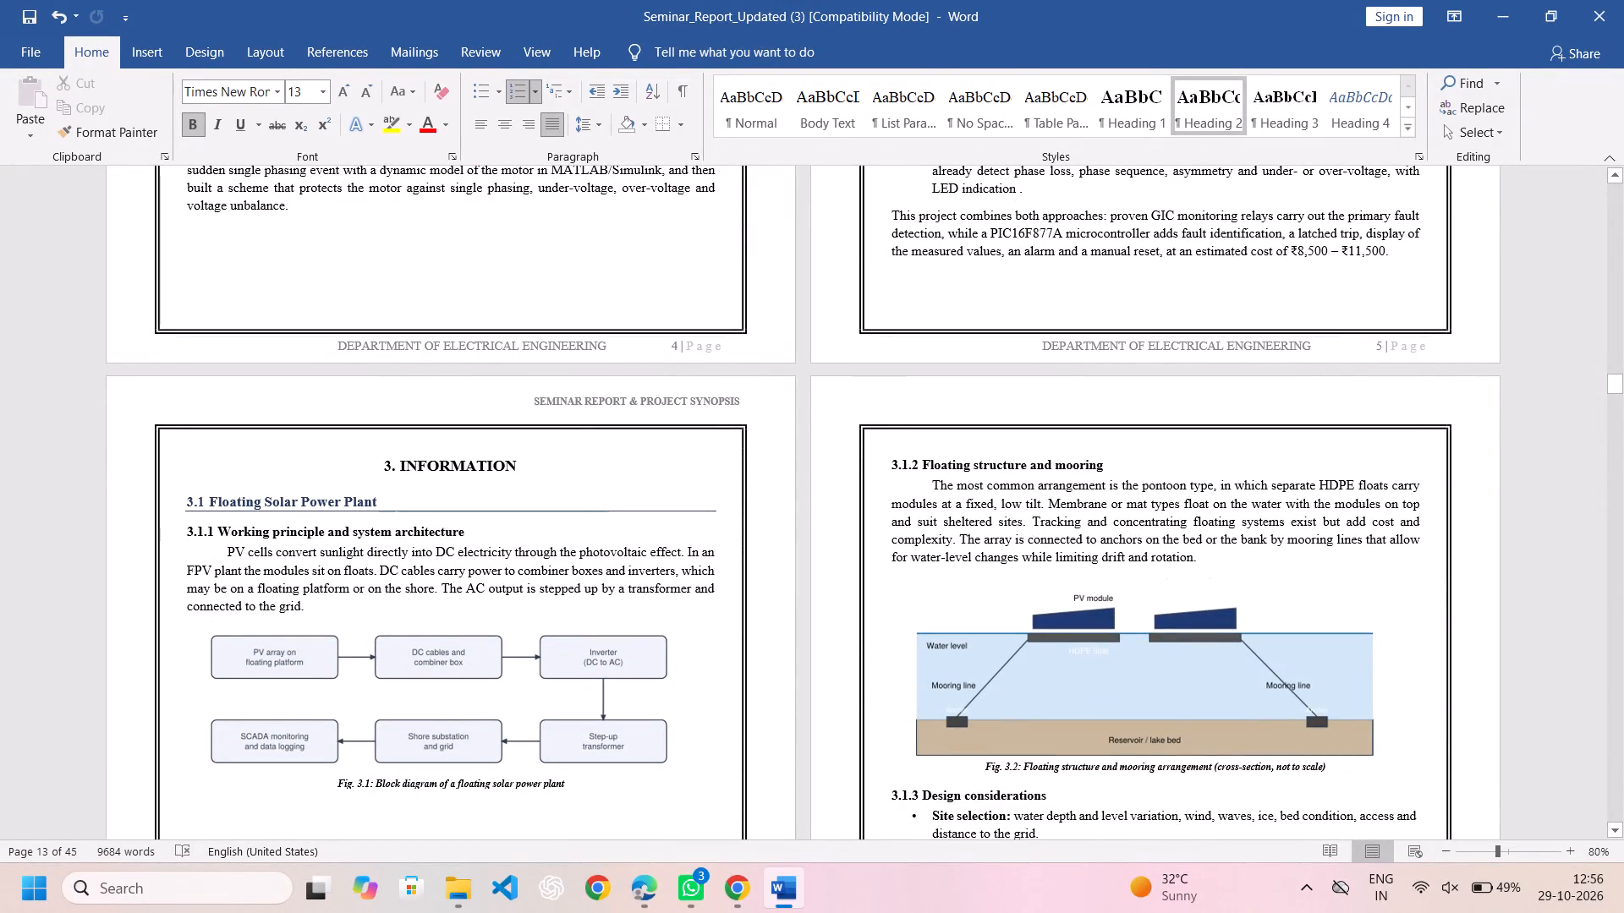
{"action": "left_click", "coordinate": [524, 511]}
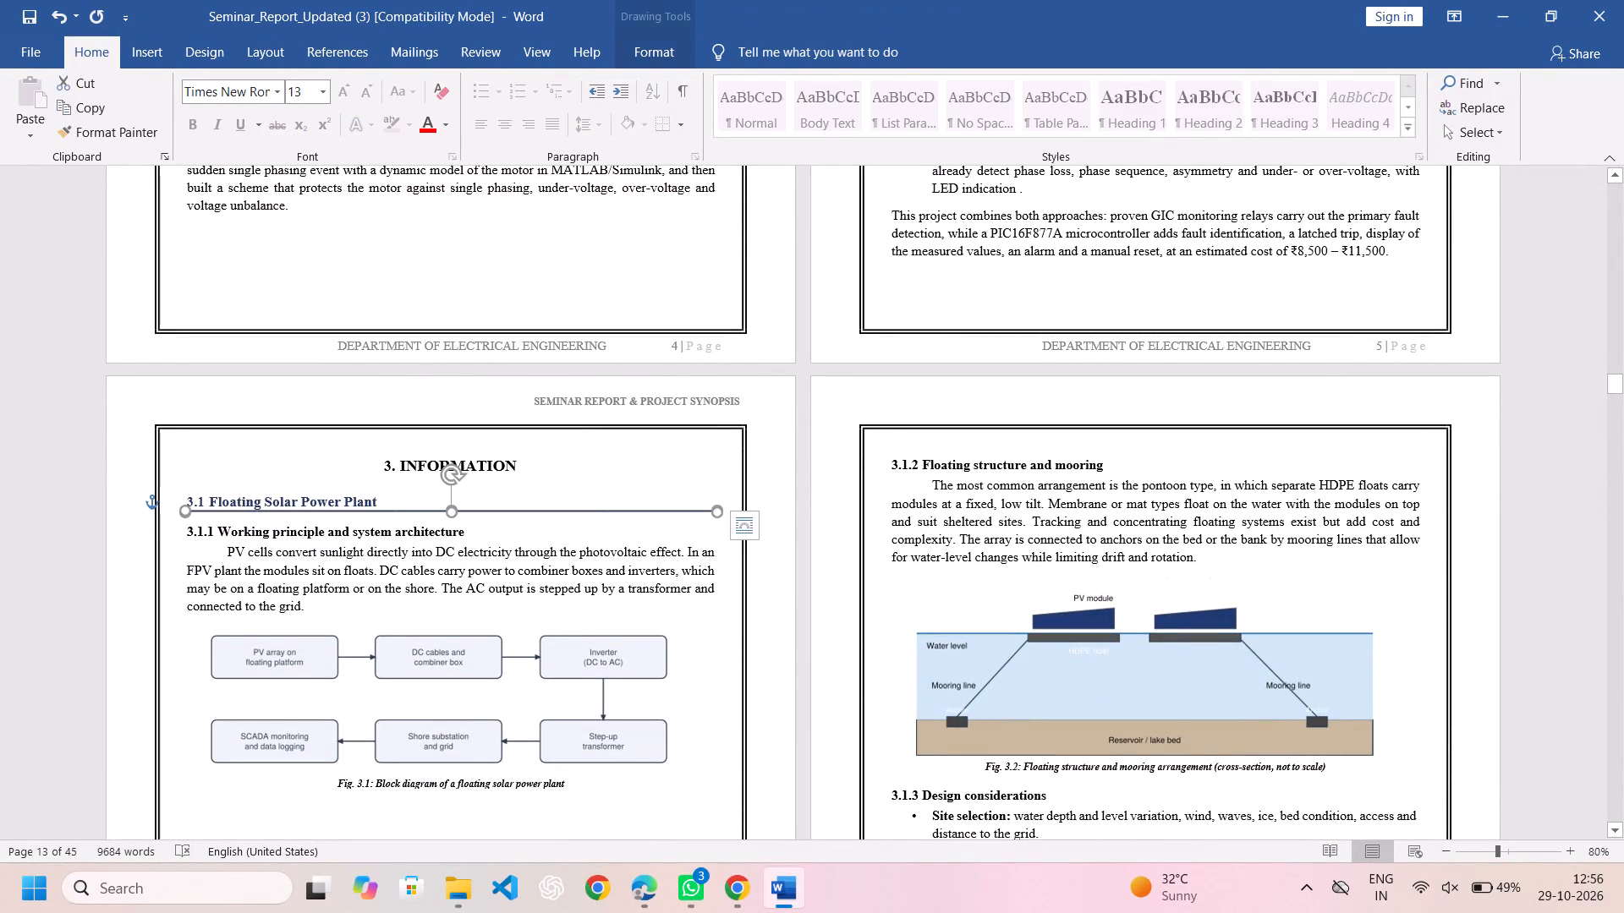
{"action": "key", "text": "Delete"}
Delete the horizontal line under the heading 3.2 Protection System of Three Phase Induction Motor in the Information chapter.
{"action": "scroll", "coordinate": [524, 511], "scroll_direction": "down", "scroll_amount": 2}
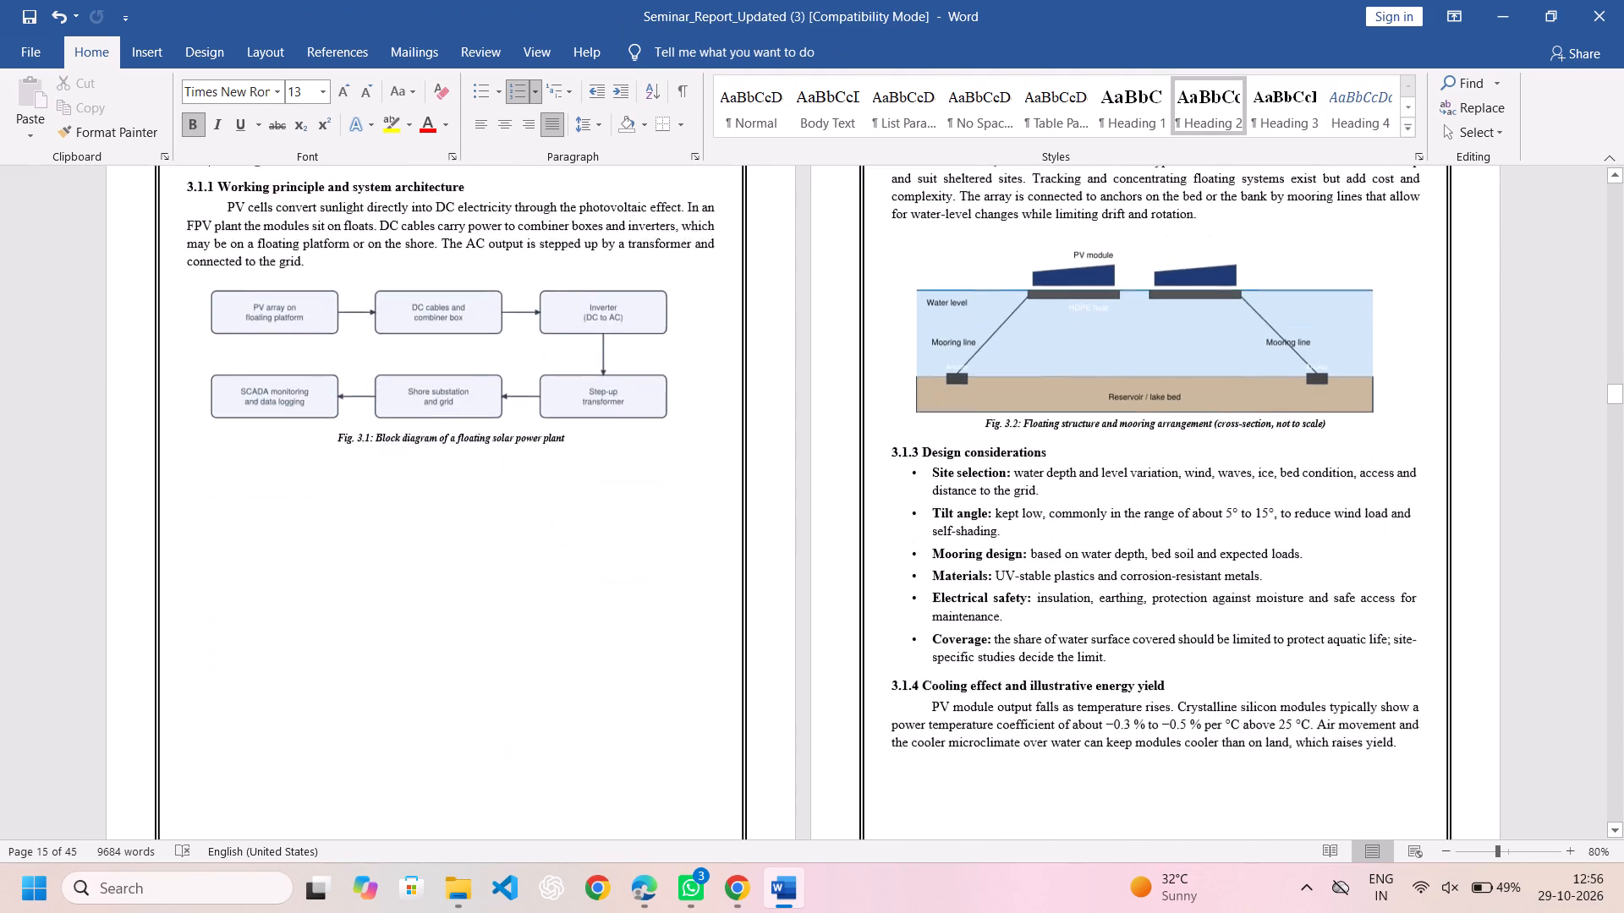
{"action": "scroll", "coordinate": [524, 511], "scroll_direction": "down", "scroll_amount": 2}
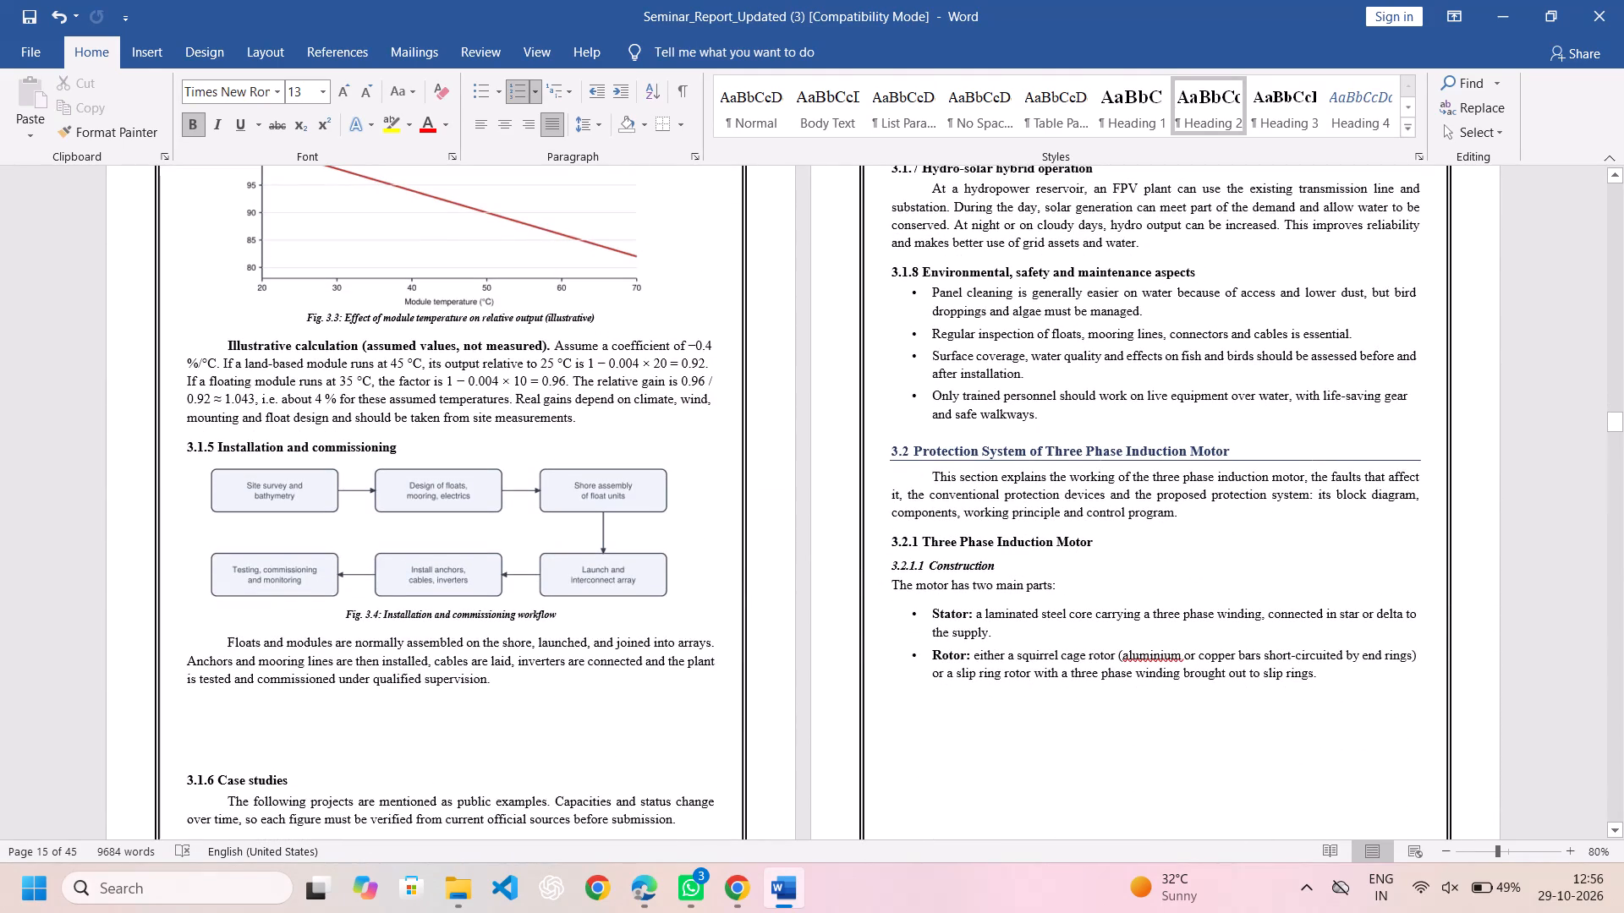
{"action": "double_click", "coordinate": [1250, 462]}
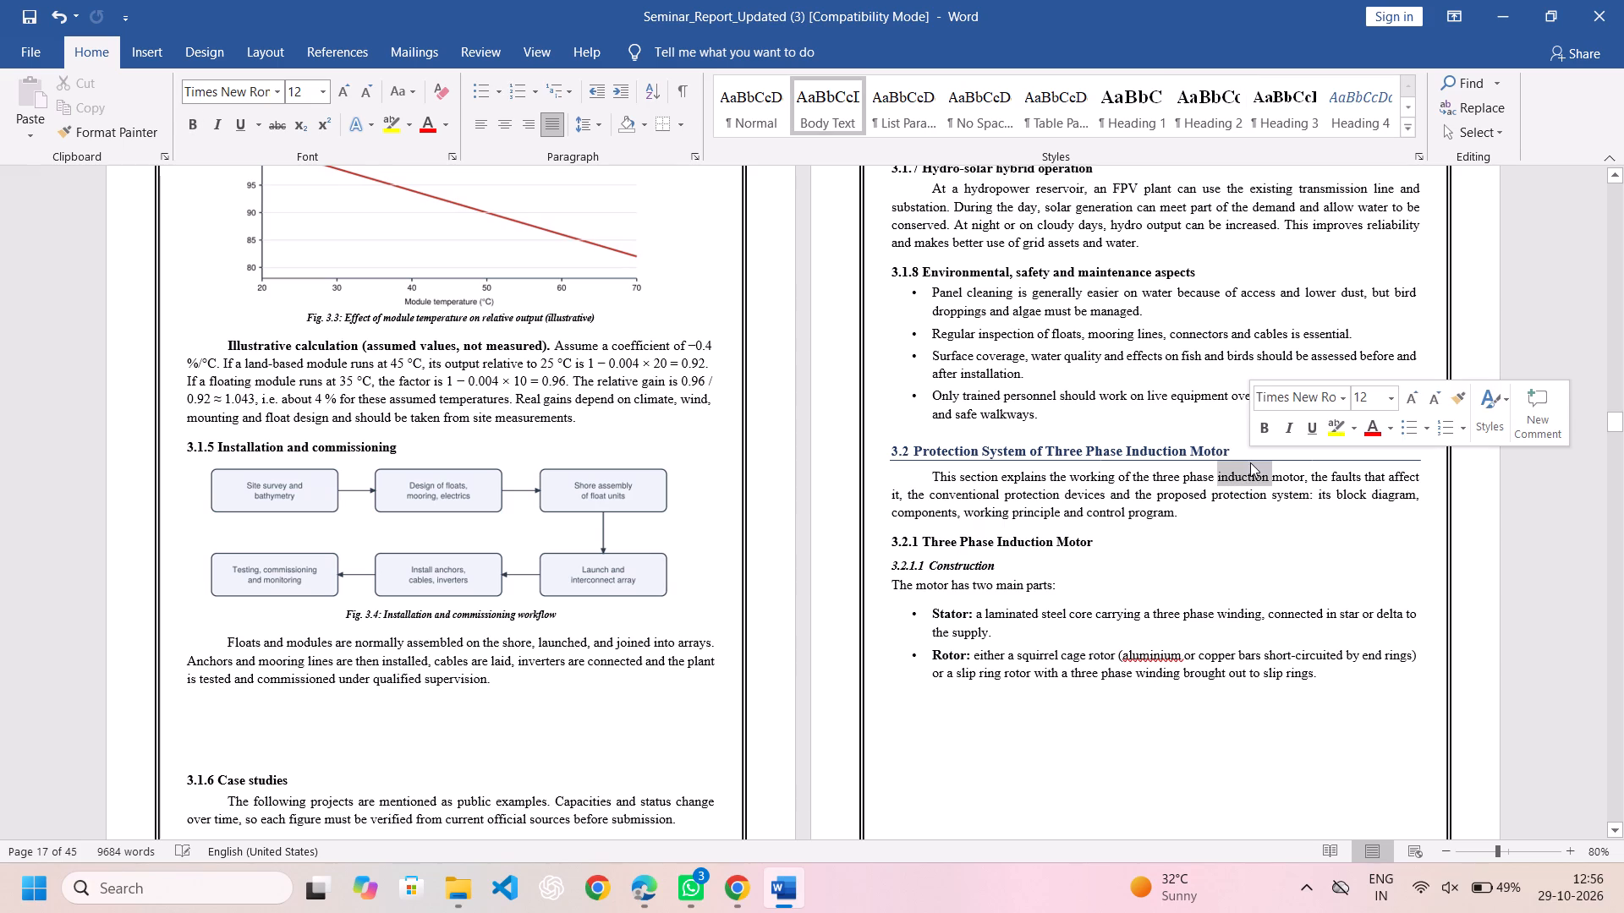
{"action": "left_click", "coordinate": [1282, 459]}
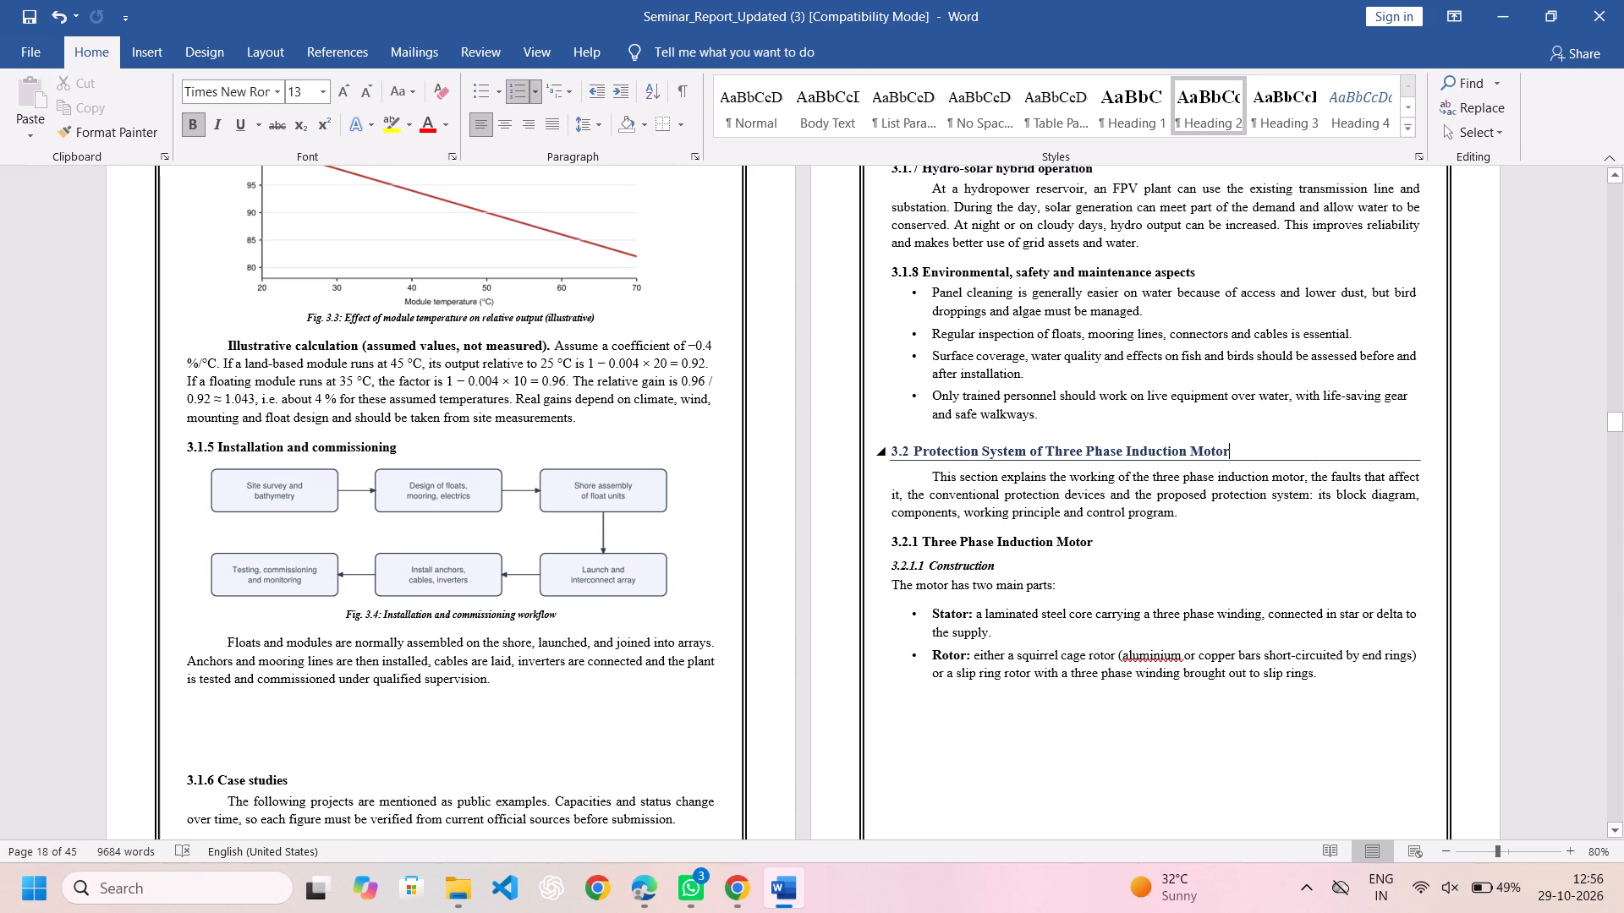
{"action": "left_click", "coordinate": [1282, 459]}
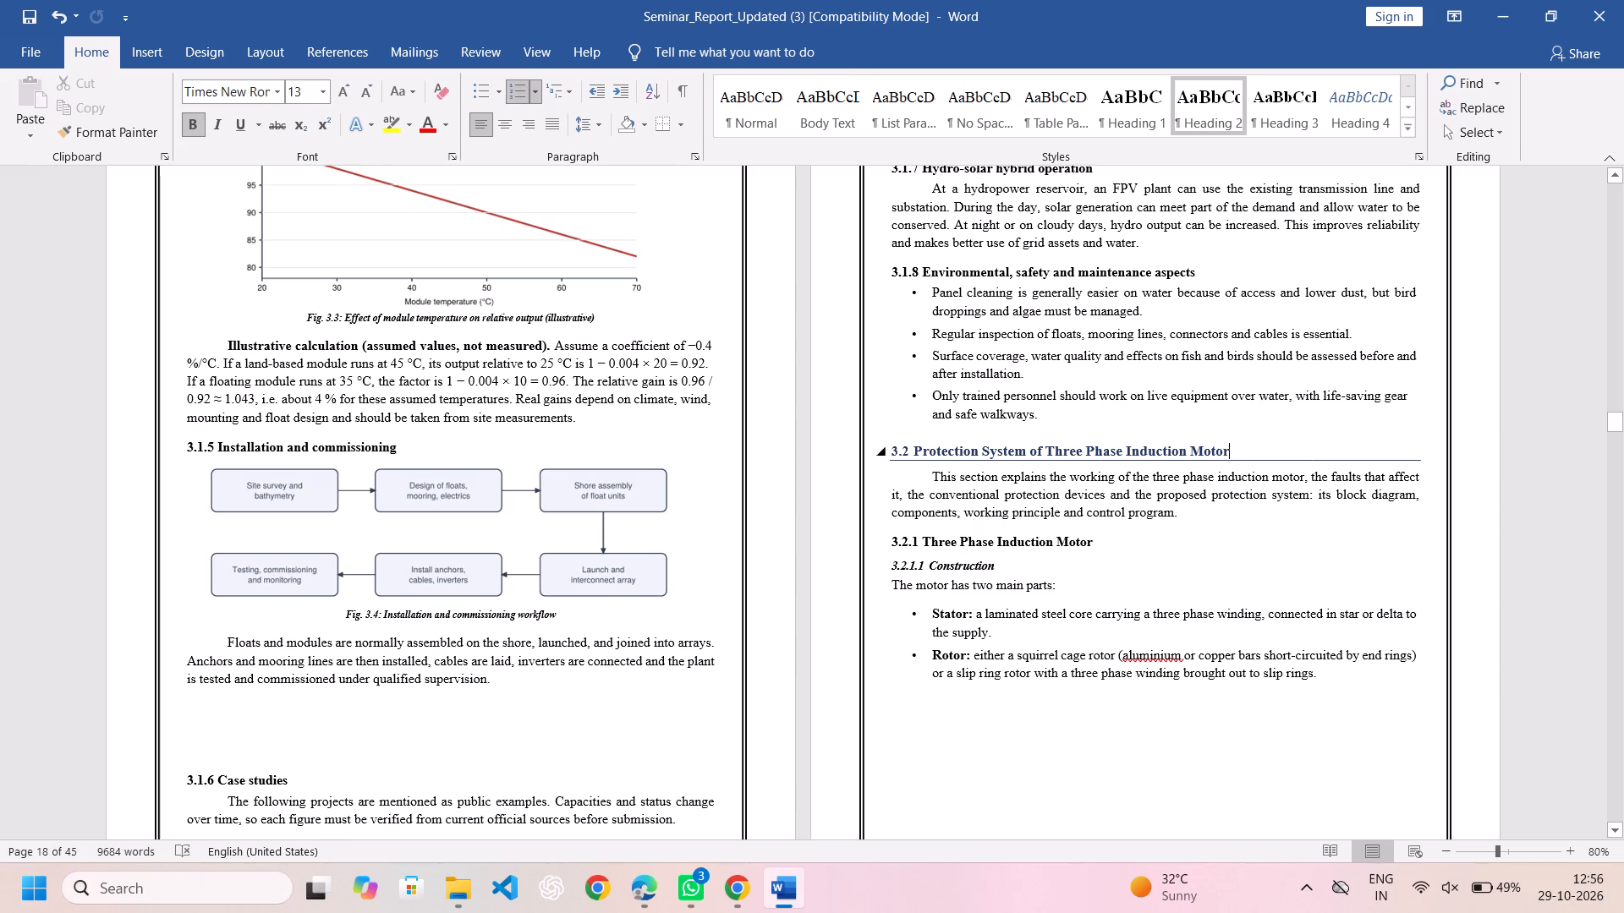
{"action": "left_click", "coordinate": [1261, 460]}
{"action": "key", "text": "Delete"}
Delete the horizontal line under the heading 4.1 Floating Solar Power Plant in the Advantages and Disadvantages chapter.
{"action": "scroll", "coordinate": [1261, 460], "scroll_direction": "down", "scroll_amount": 2}
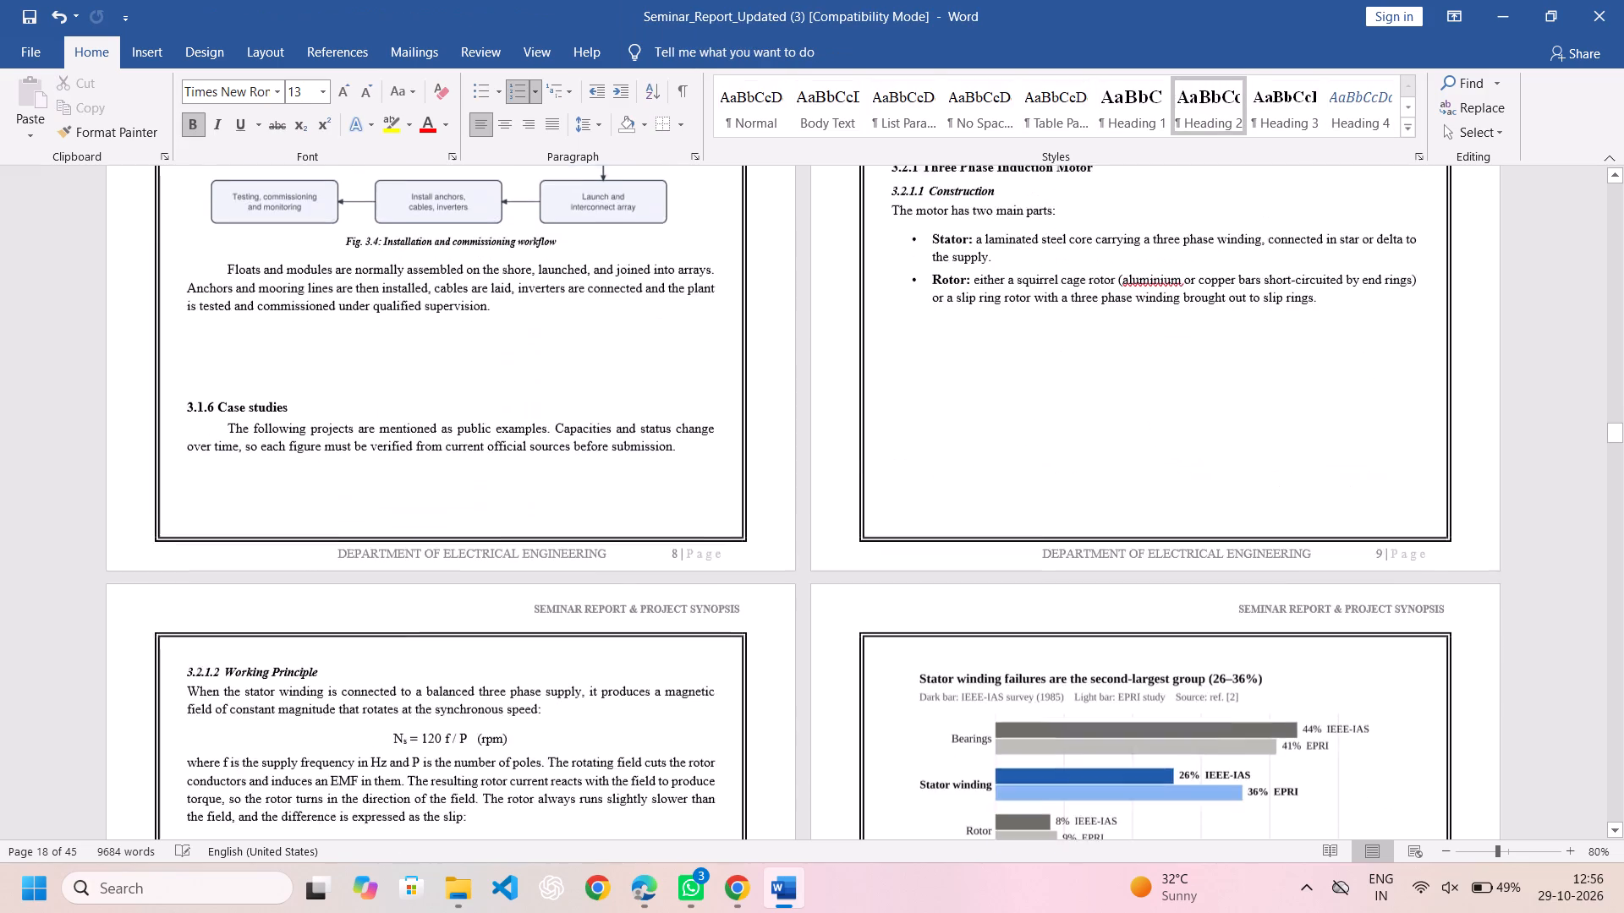
{"action": "scroll", "coordinate": [1261, 460], "scroll_direction": "down", "scroll_amount": 3}
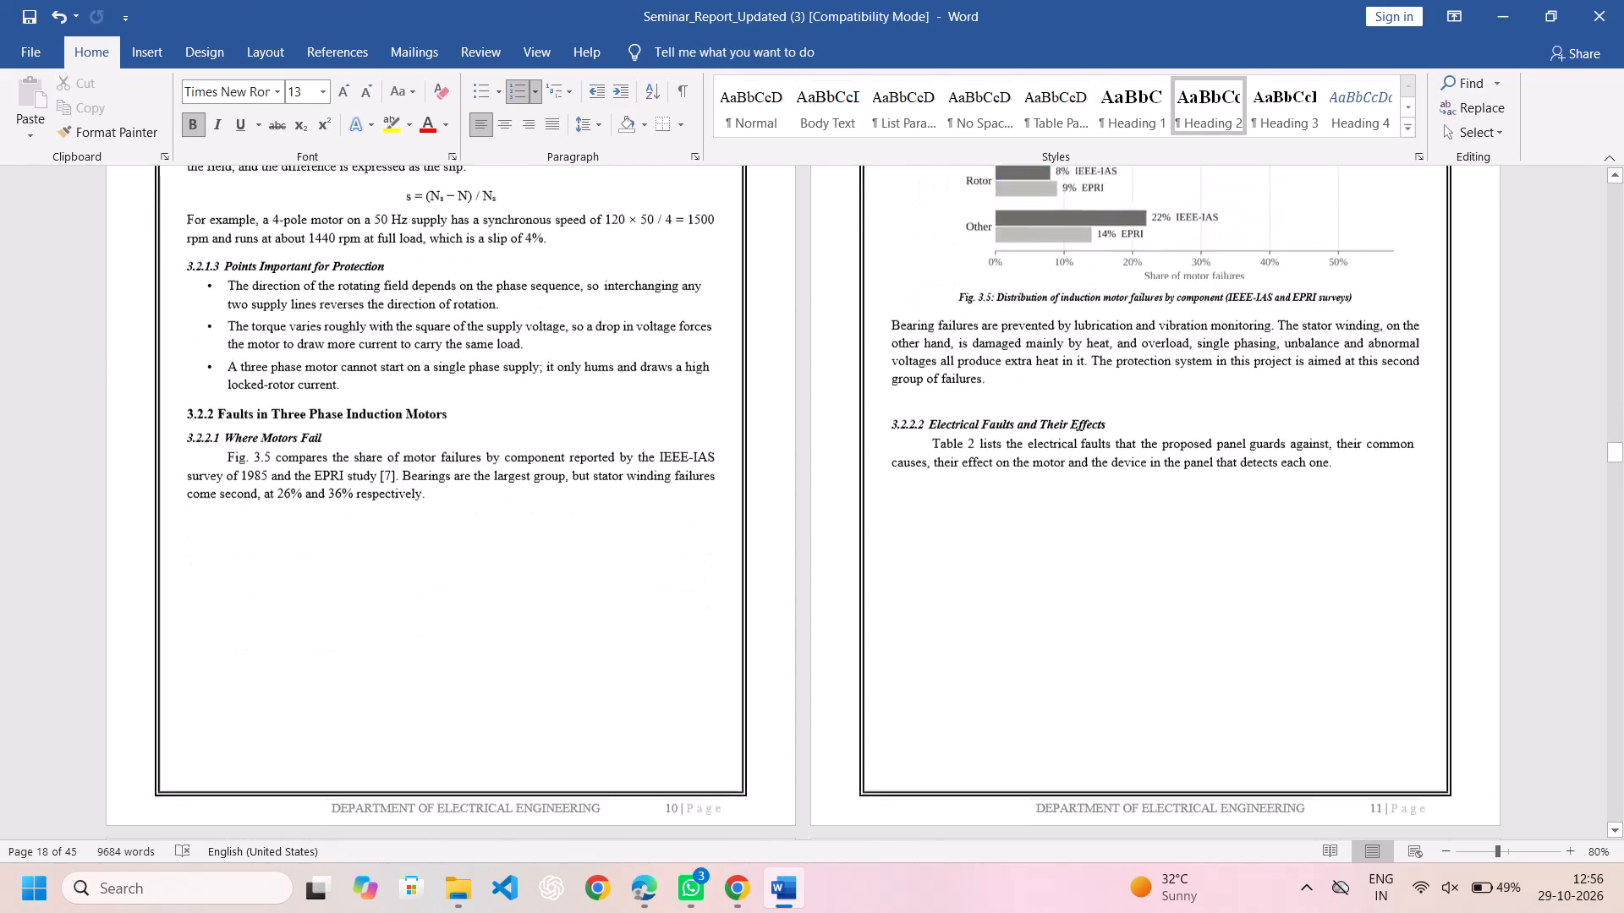
{"action": "scroll", "coordinate": [1261, 460], "scroll_direction": "down", "scroll_amount": 3}
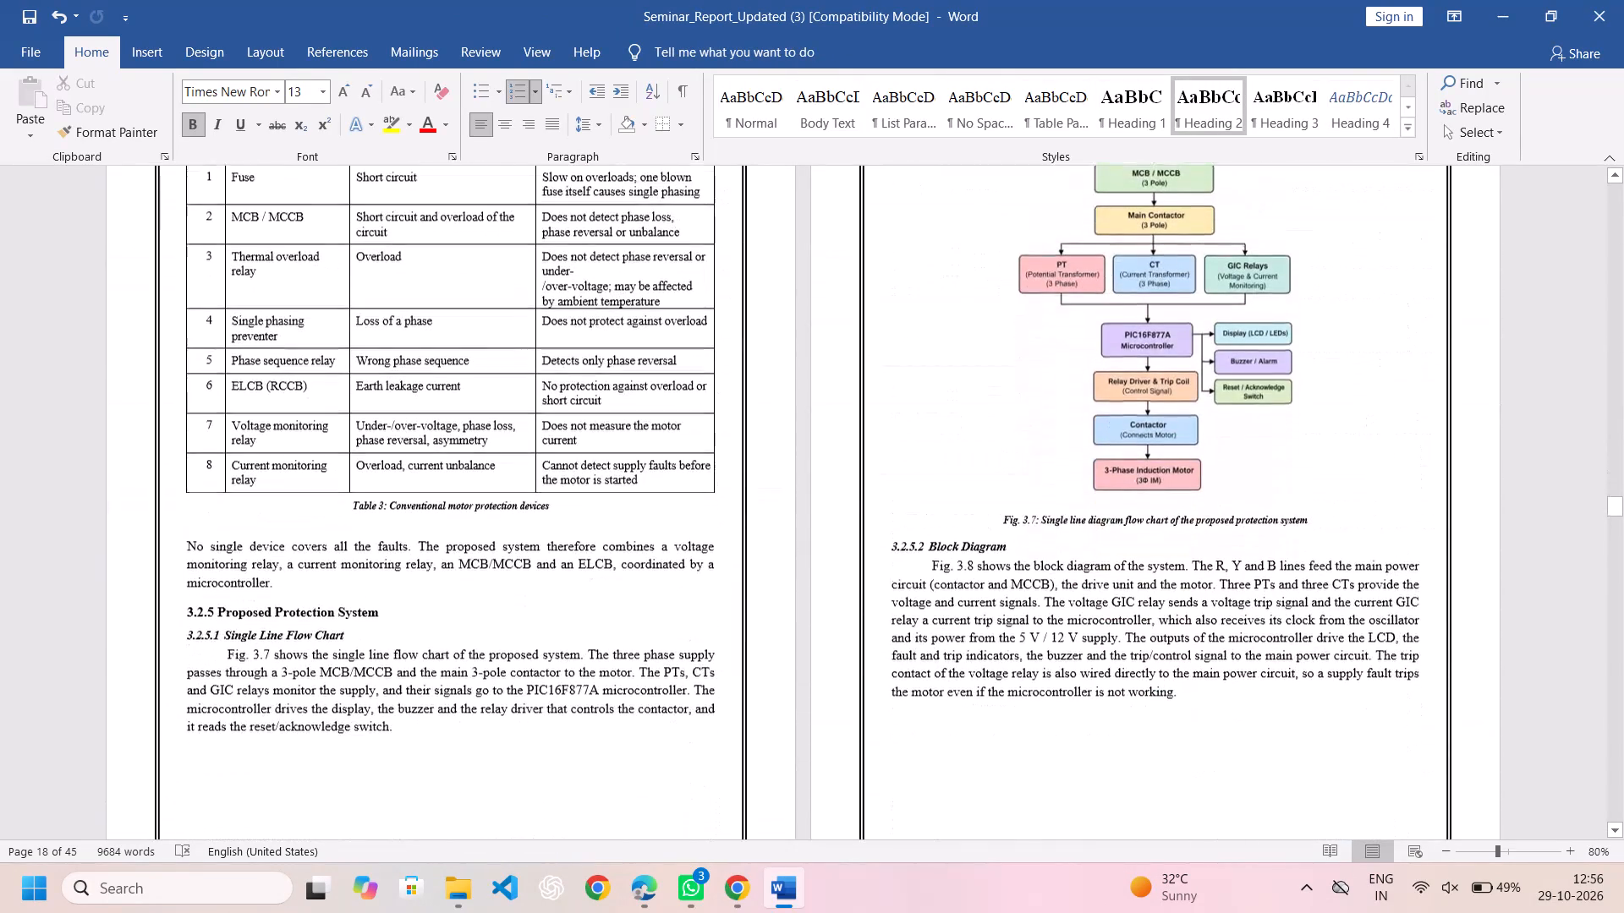
{"action": "scroll", "coordinate": [1261, 460], "scroll_direction": "up", "scroll_amount": 2}
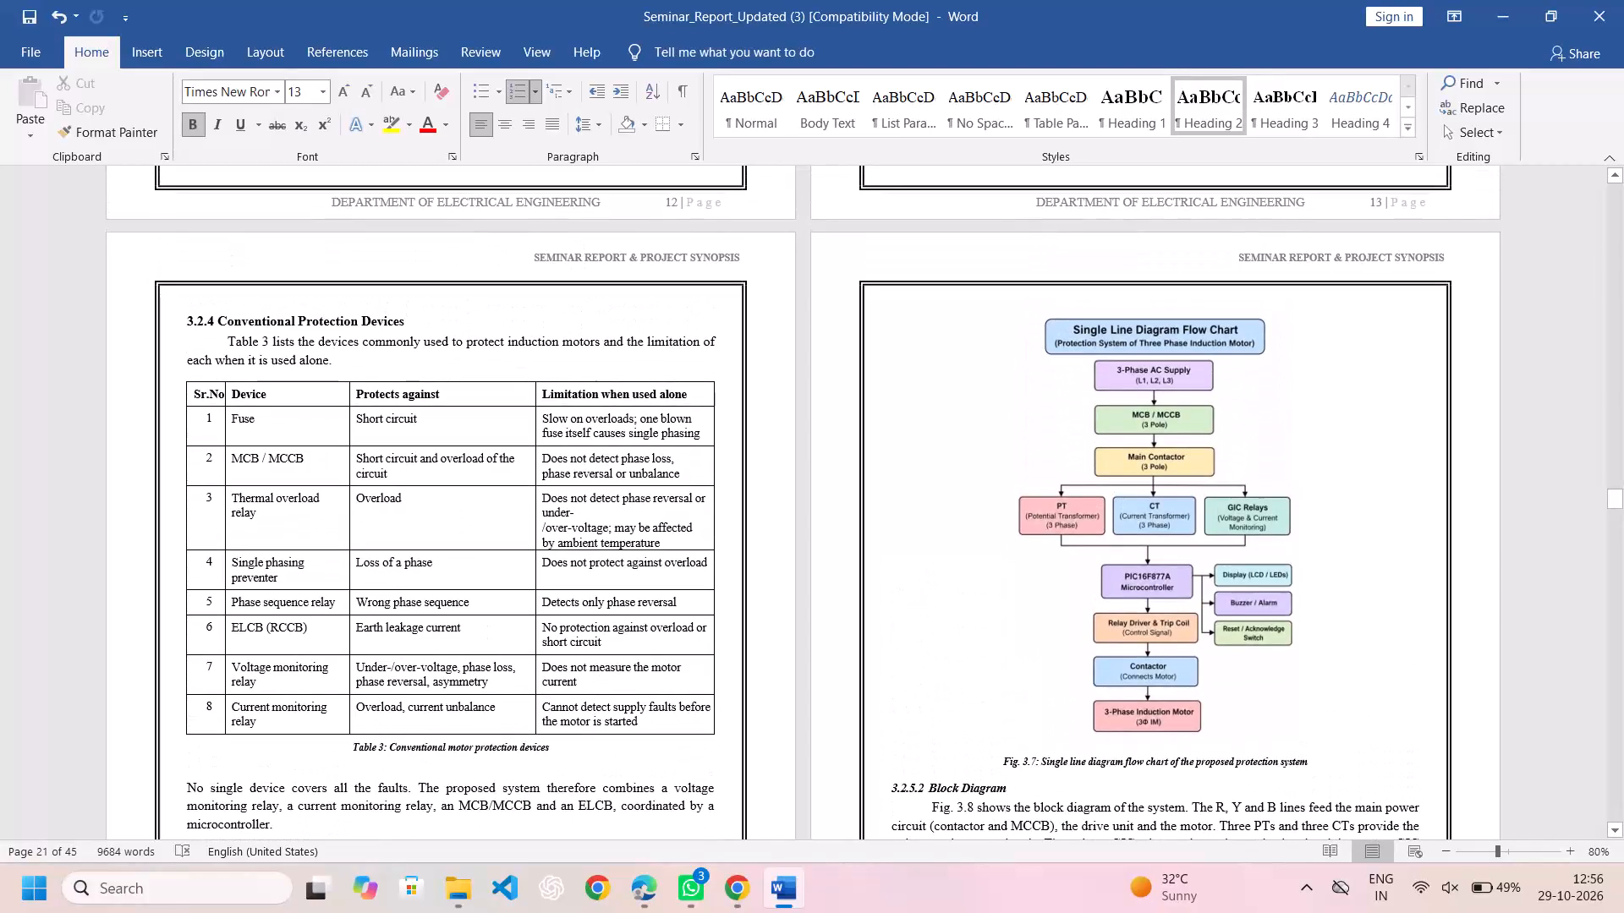
{"action": "scroll", "coordinate": [1261, 460], "scroll_direction": "down", "scroll_amount": 4}
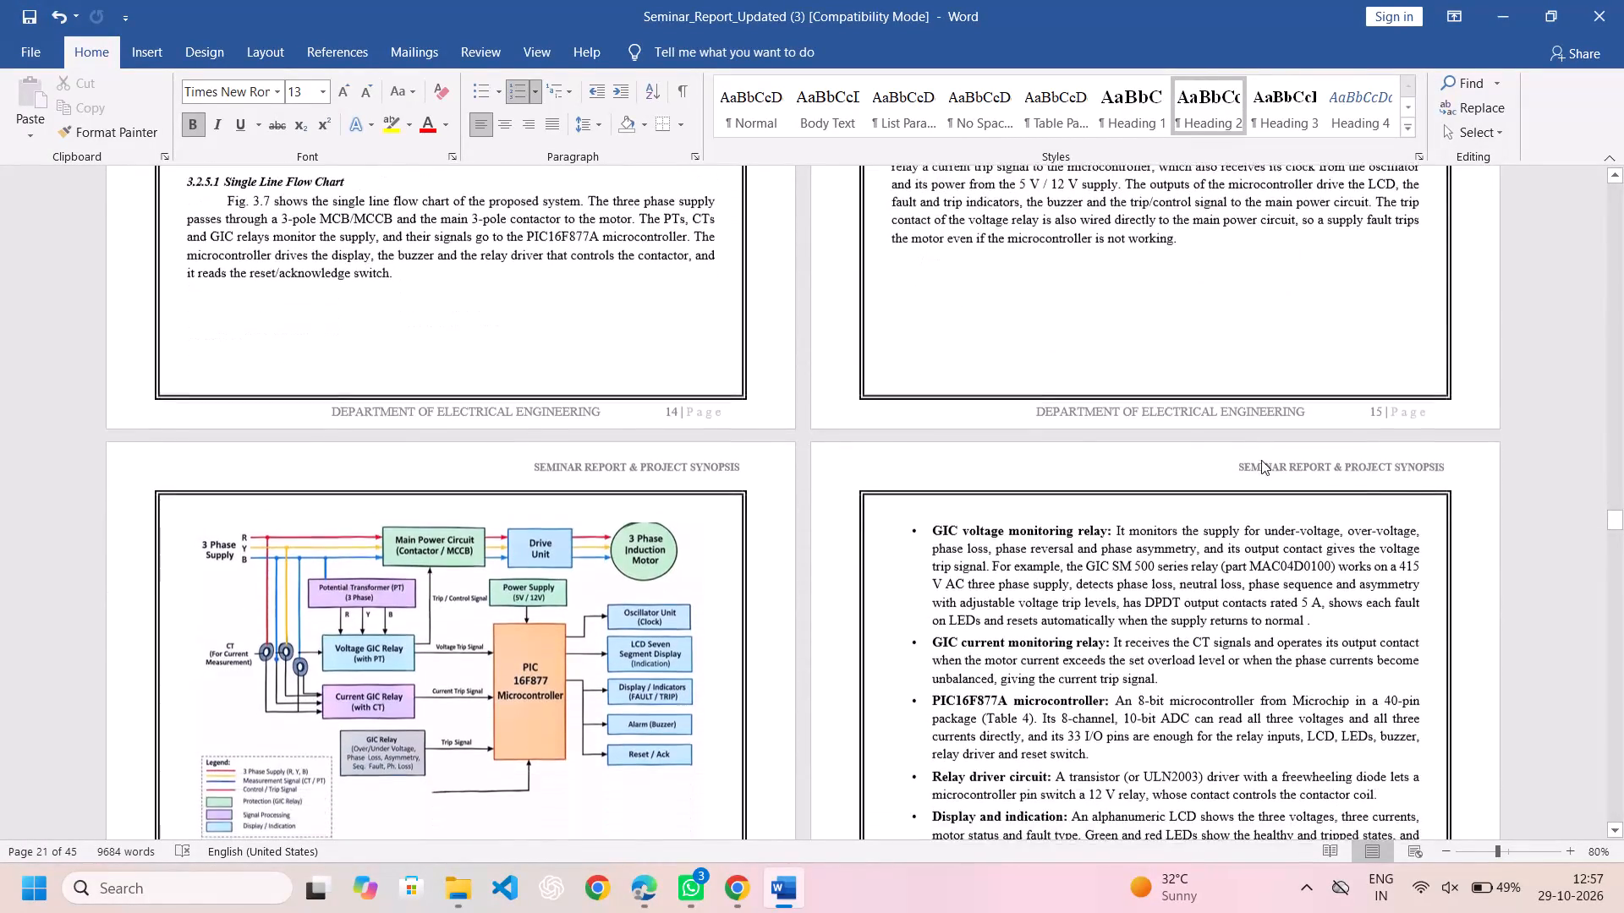
{"action": "scroll", "coordinate": [1261, 460], "scroll_direction": "down", "scroll_amount": 2}
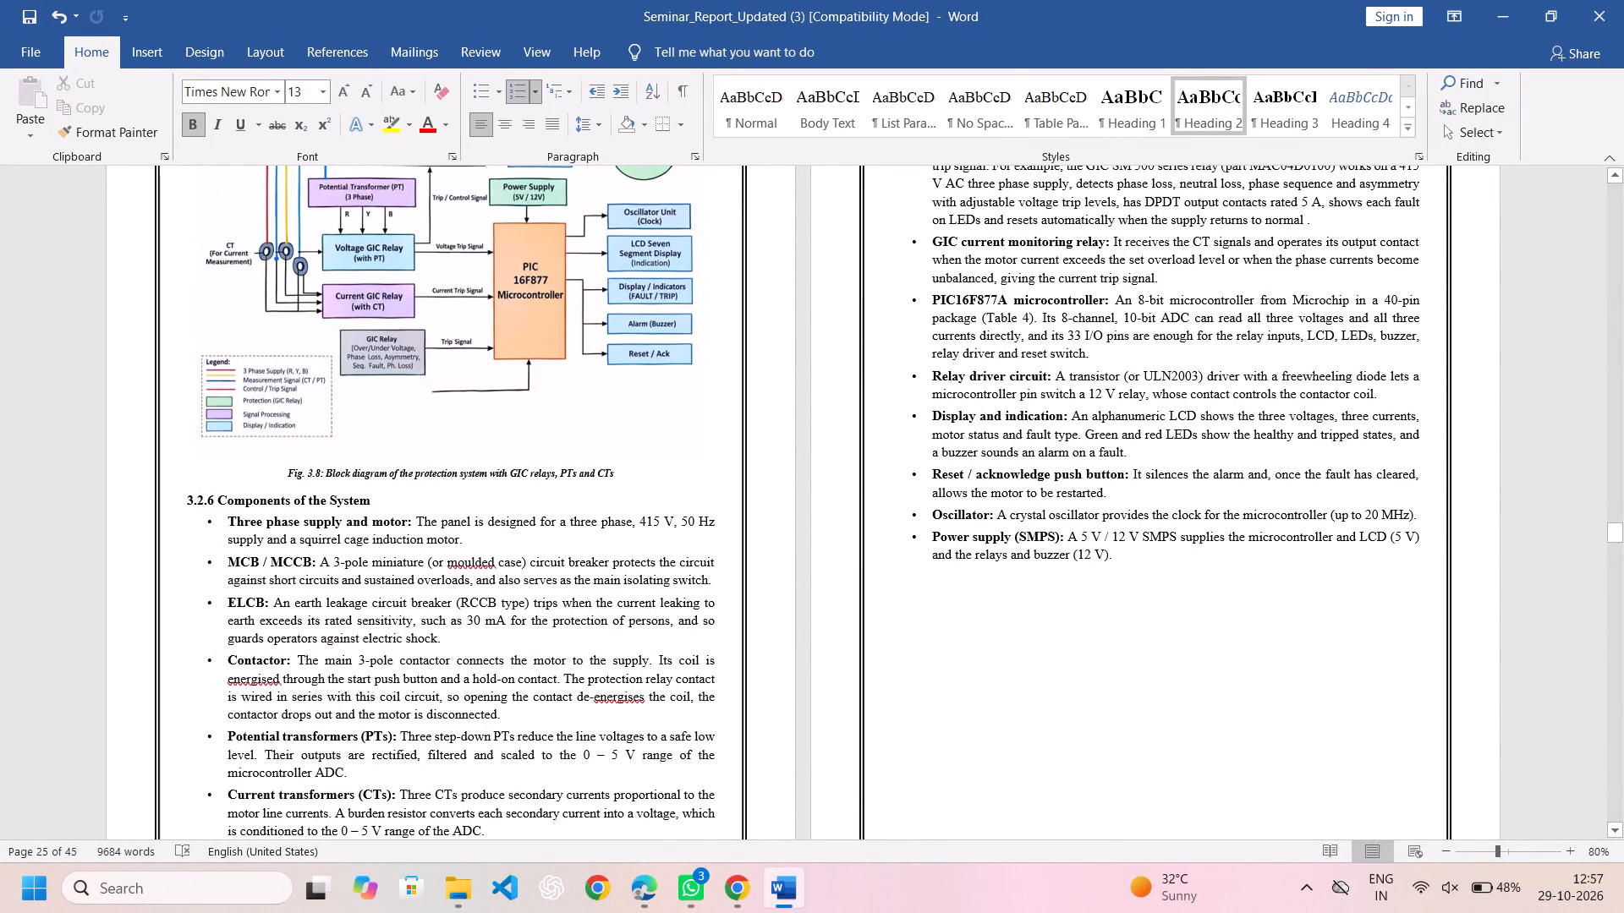
{"action": "scroll", "coordinate": [931, 635], "scroll_direction": "down", "scroll_amount": 2}
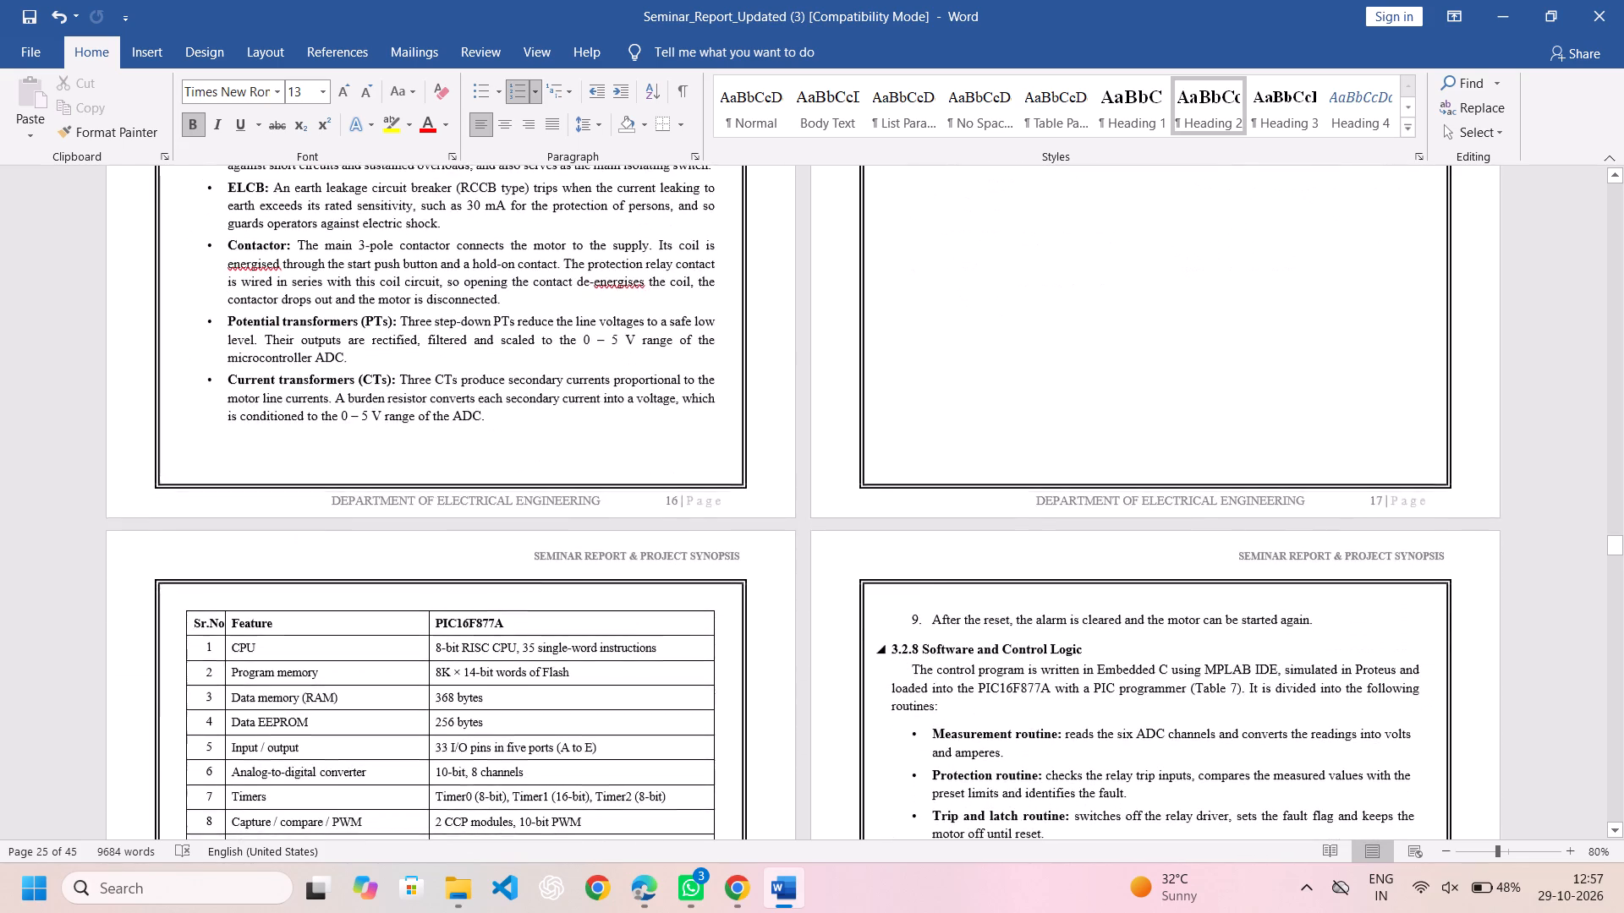
{"action": "scroll", "coordinate": [931, 635], "scroll_direction": "down", "scroll_amount": 4}
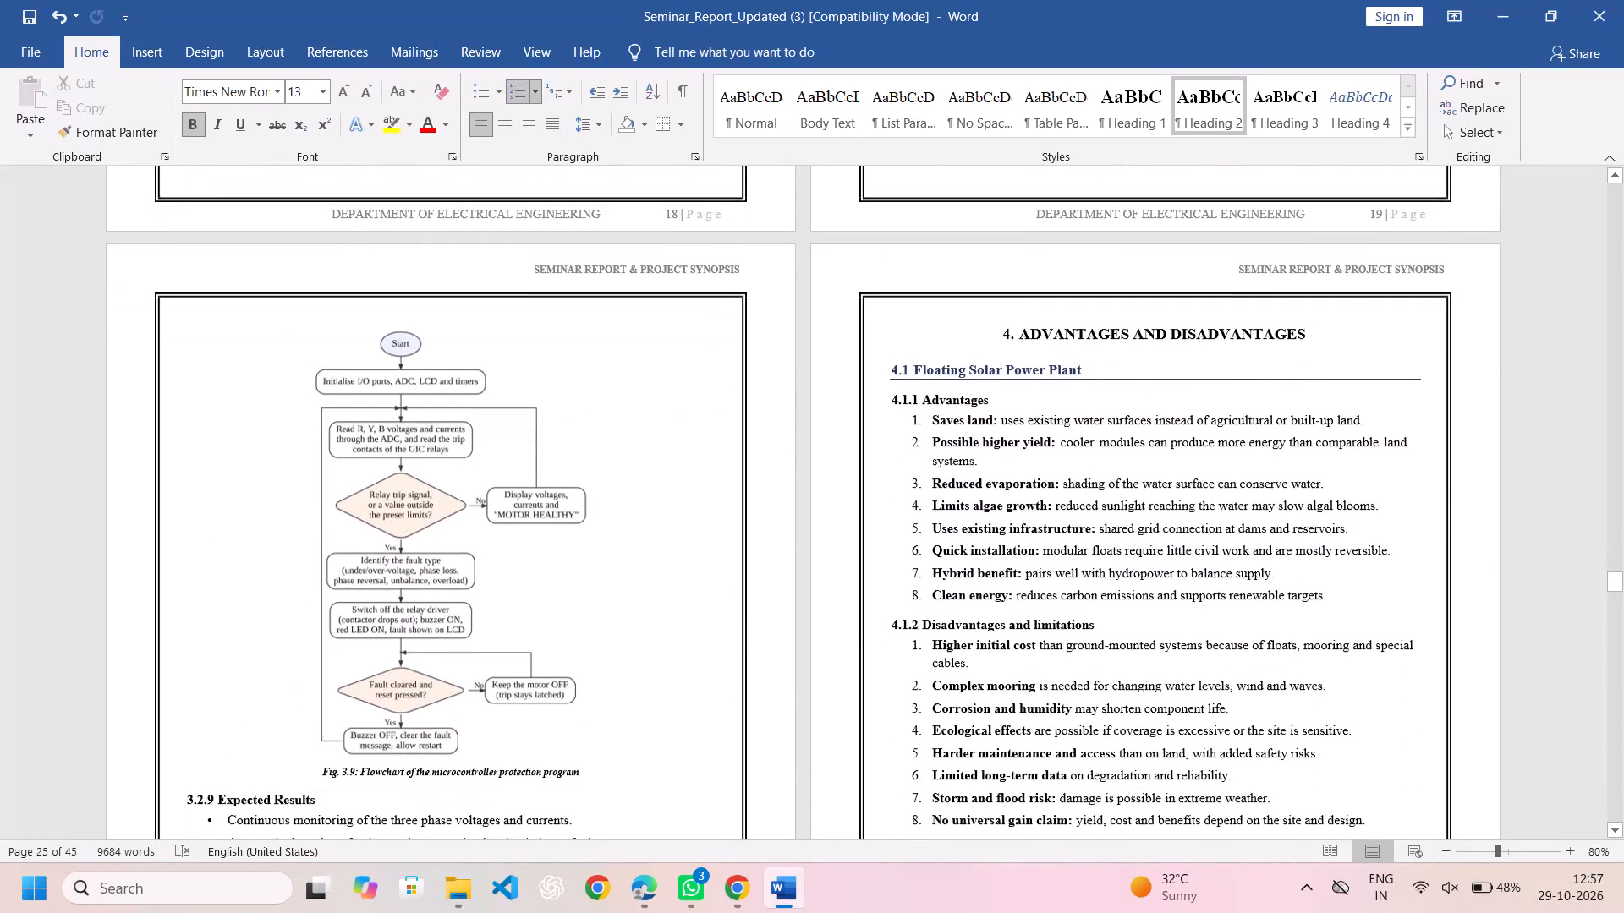
{"action": "left_click", "coordinate": [1126, 377]}
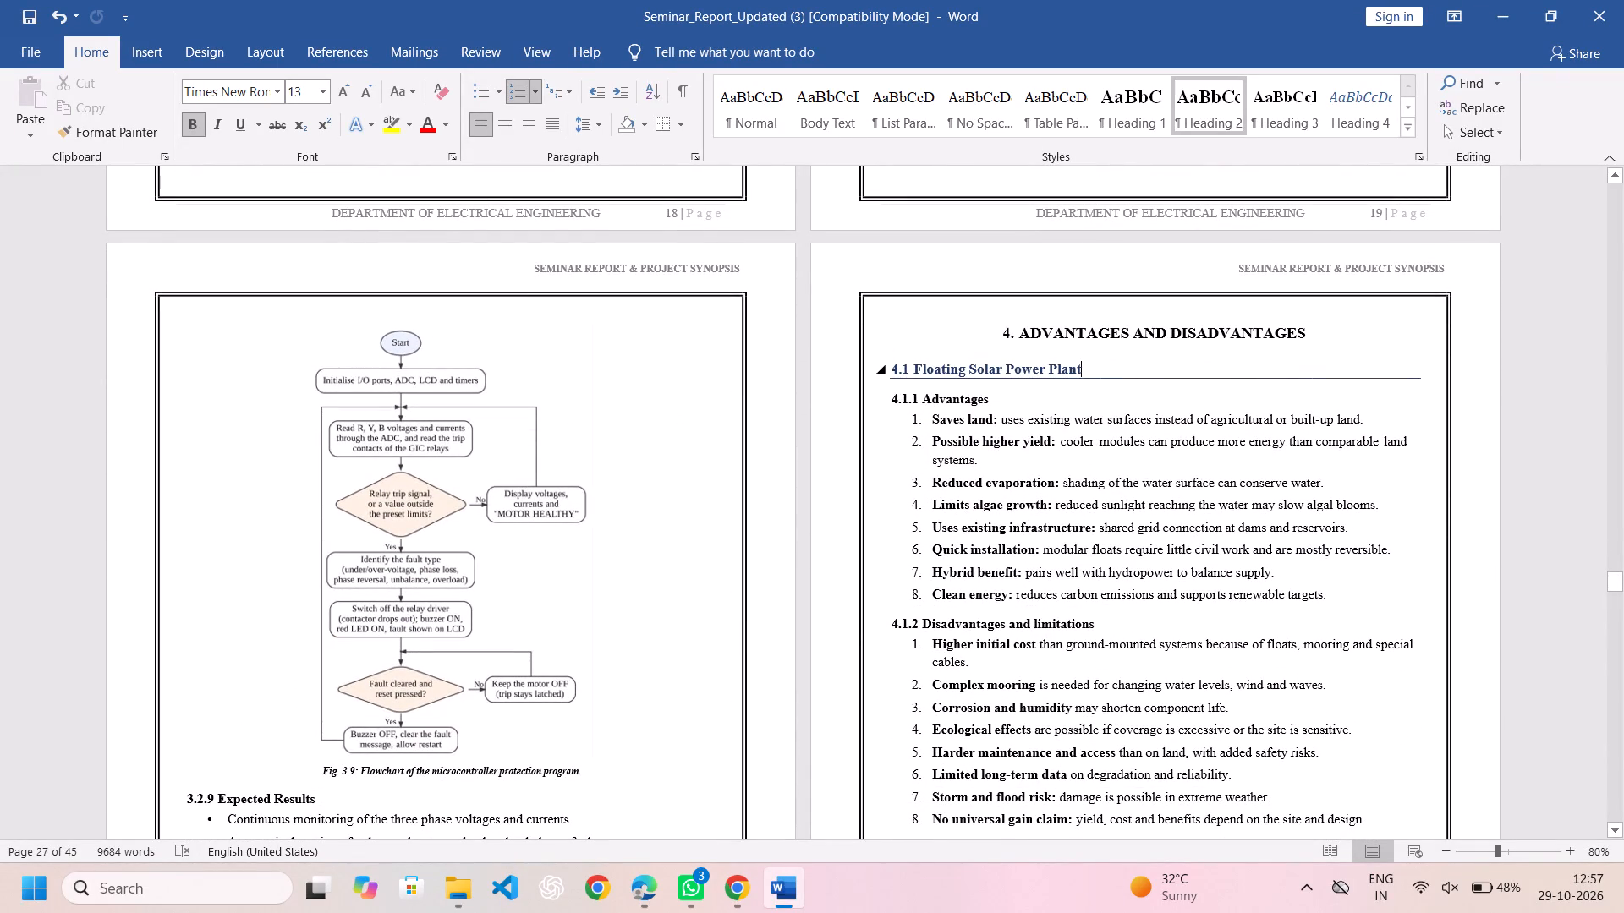
{"action": "left_click", "coordinate": [1147, 378]}
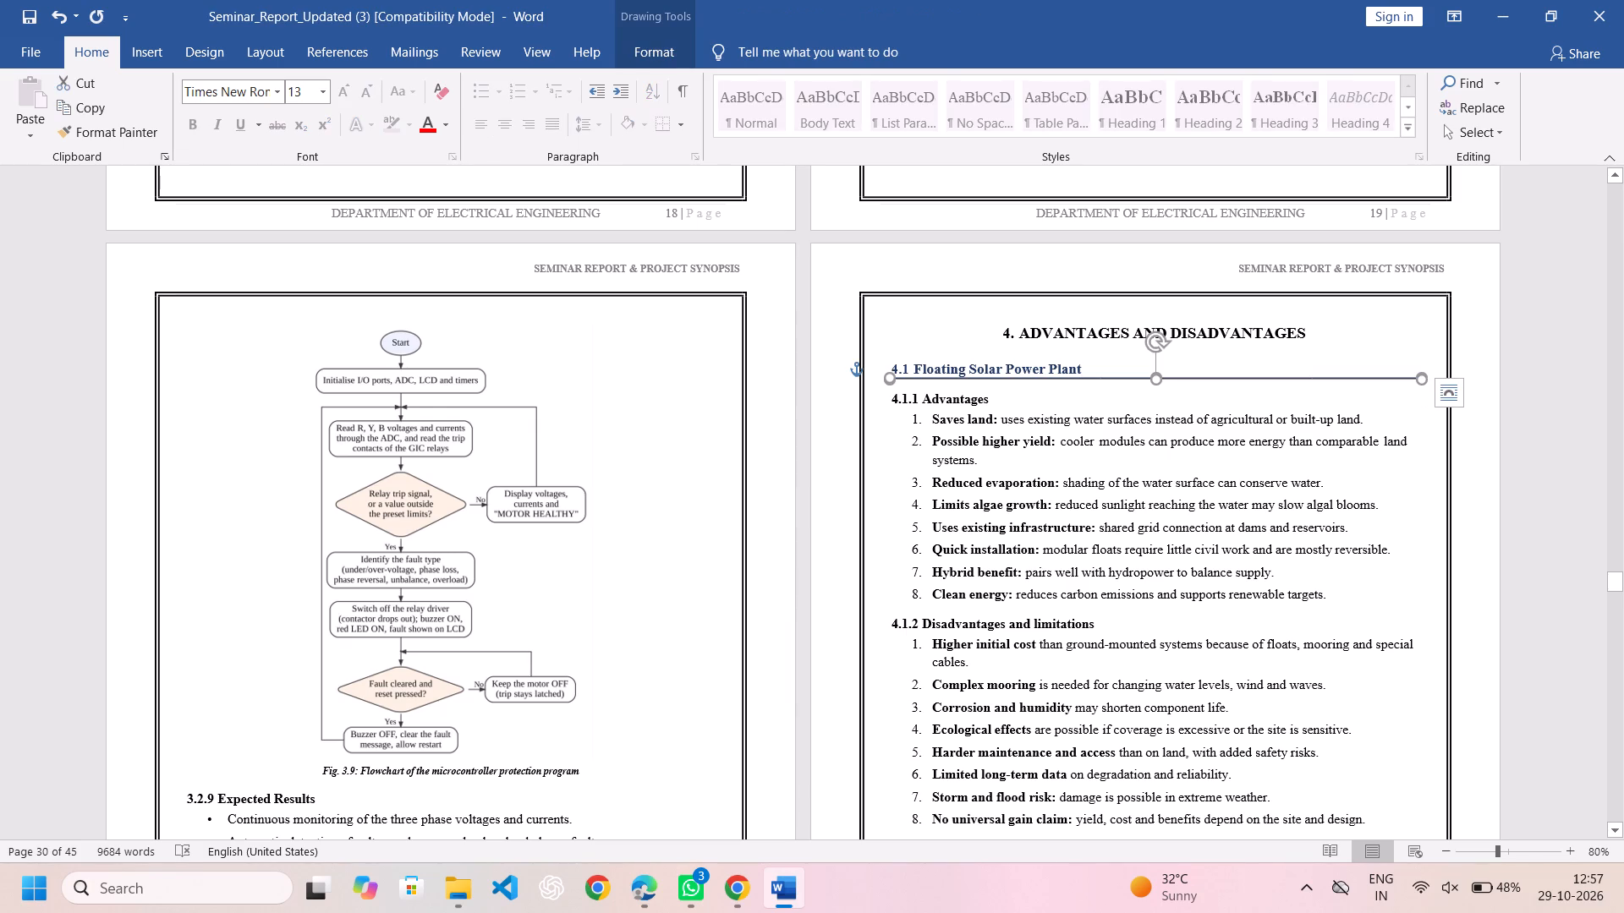
{"action": "key", "text": "Delete"}
Delete the horizontal line under the heading 4.2 Protection System of Three Phase Induction Motor.
{"action": "scroll", "coordinate": [1147, 378], "scroll_direction": "down", "scroll_amount": 2}
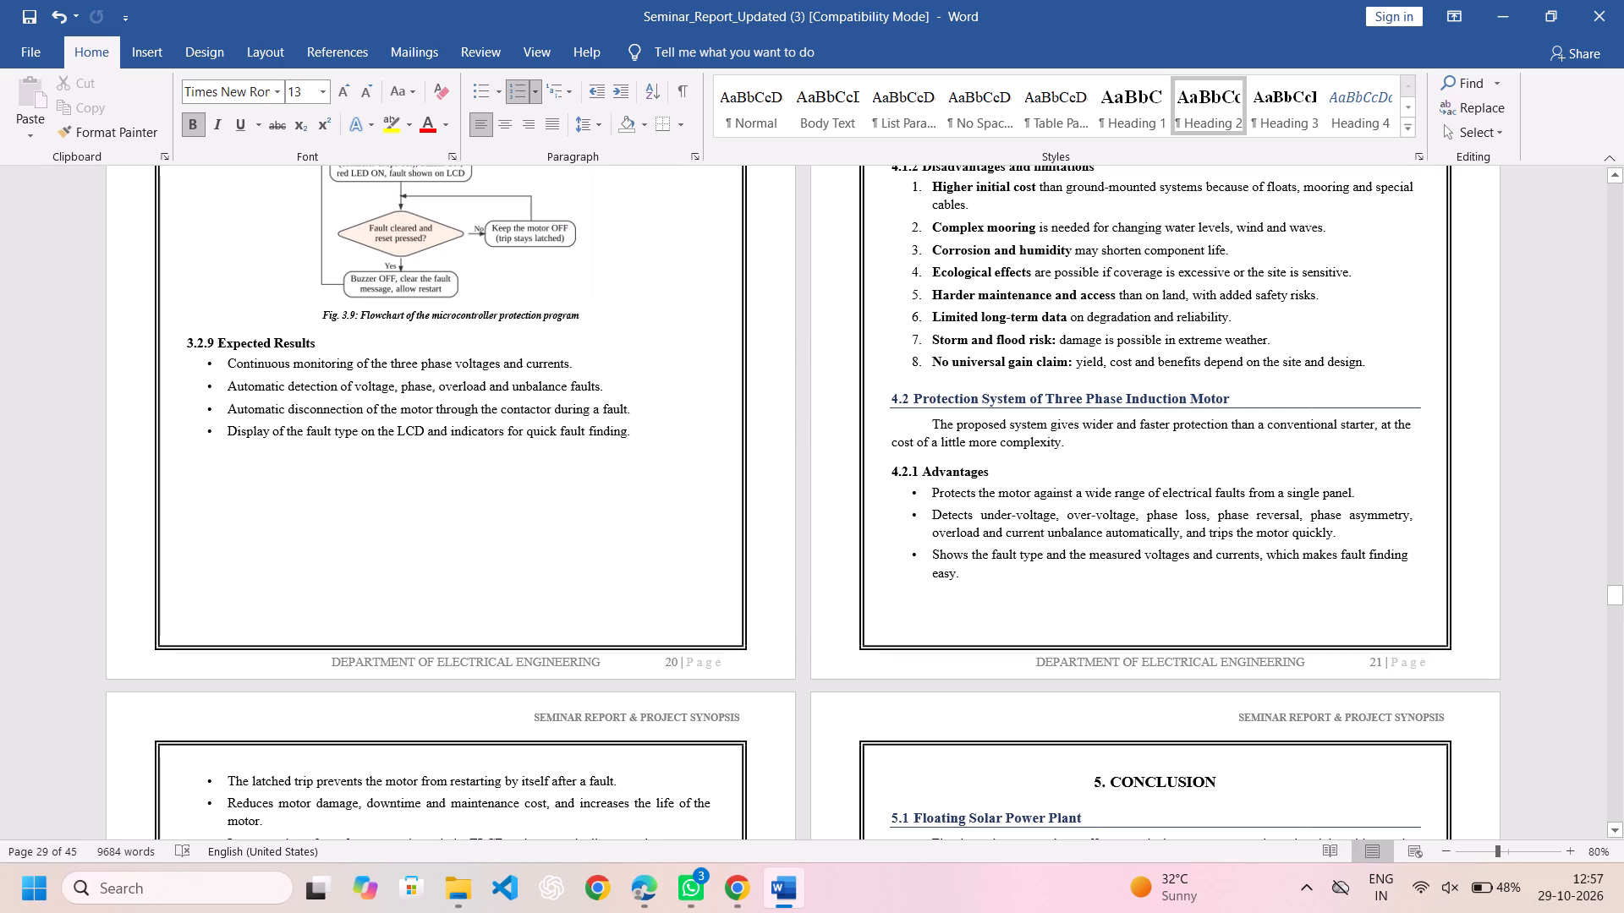
{"action": "left_click", "coordinate": [1243, 409]}
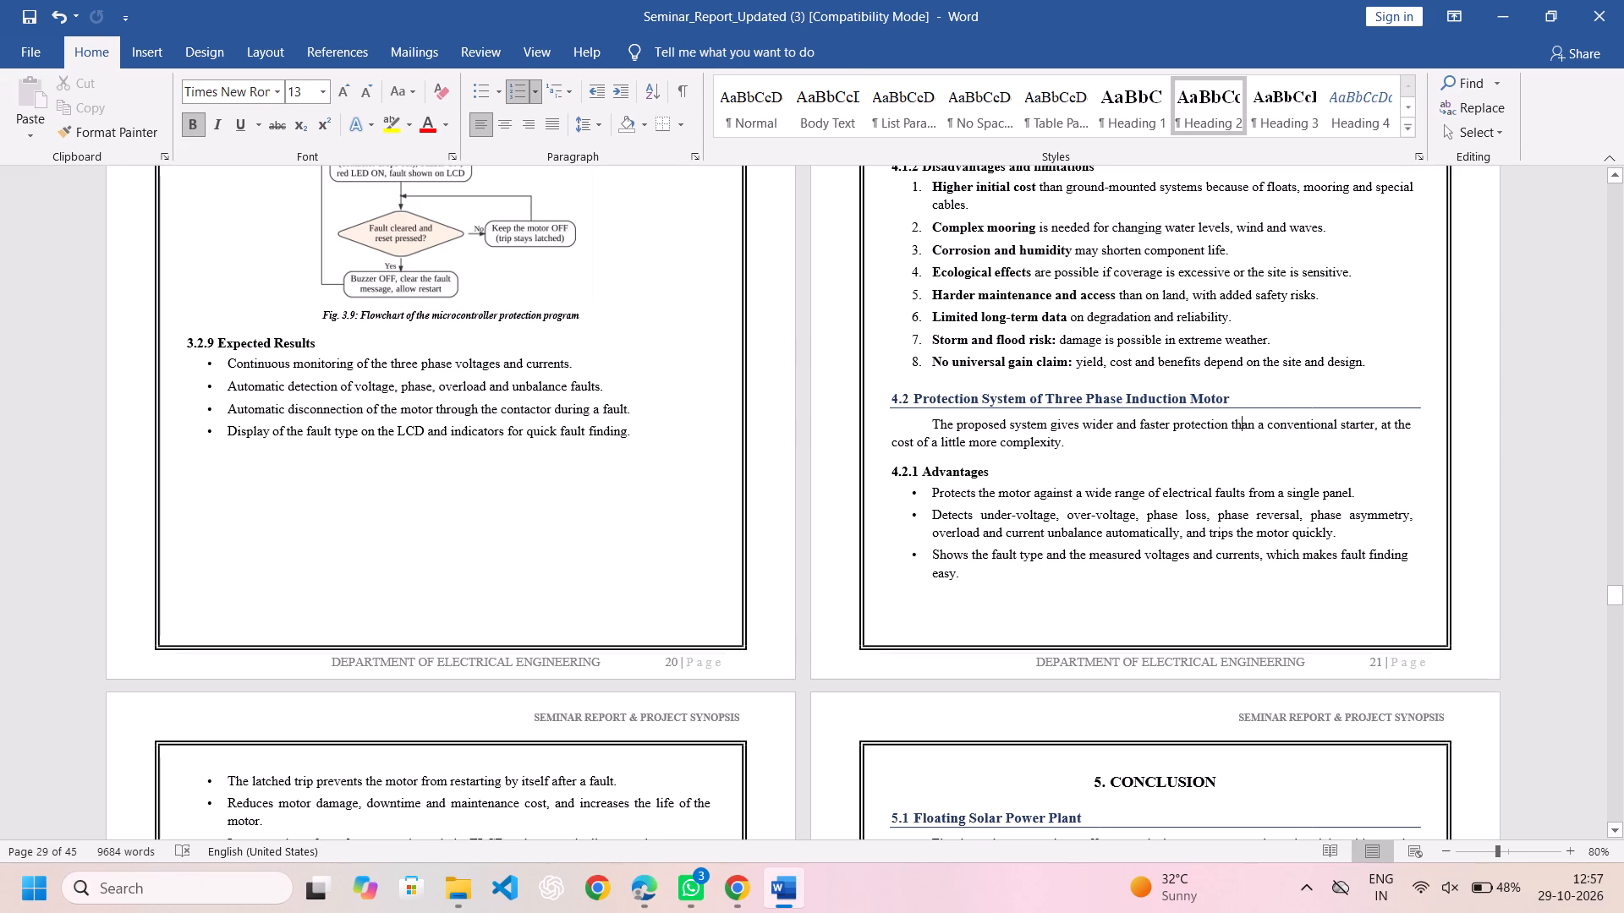
{"action": "left_click", "coordinate": [1243, 406]}
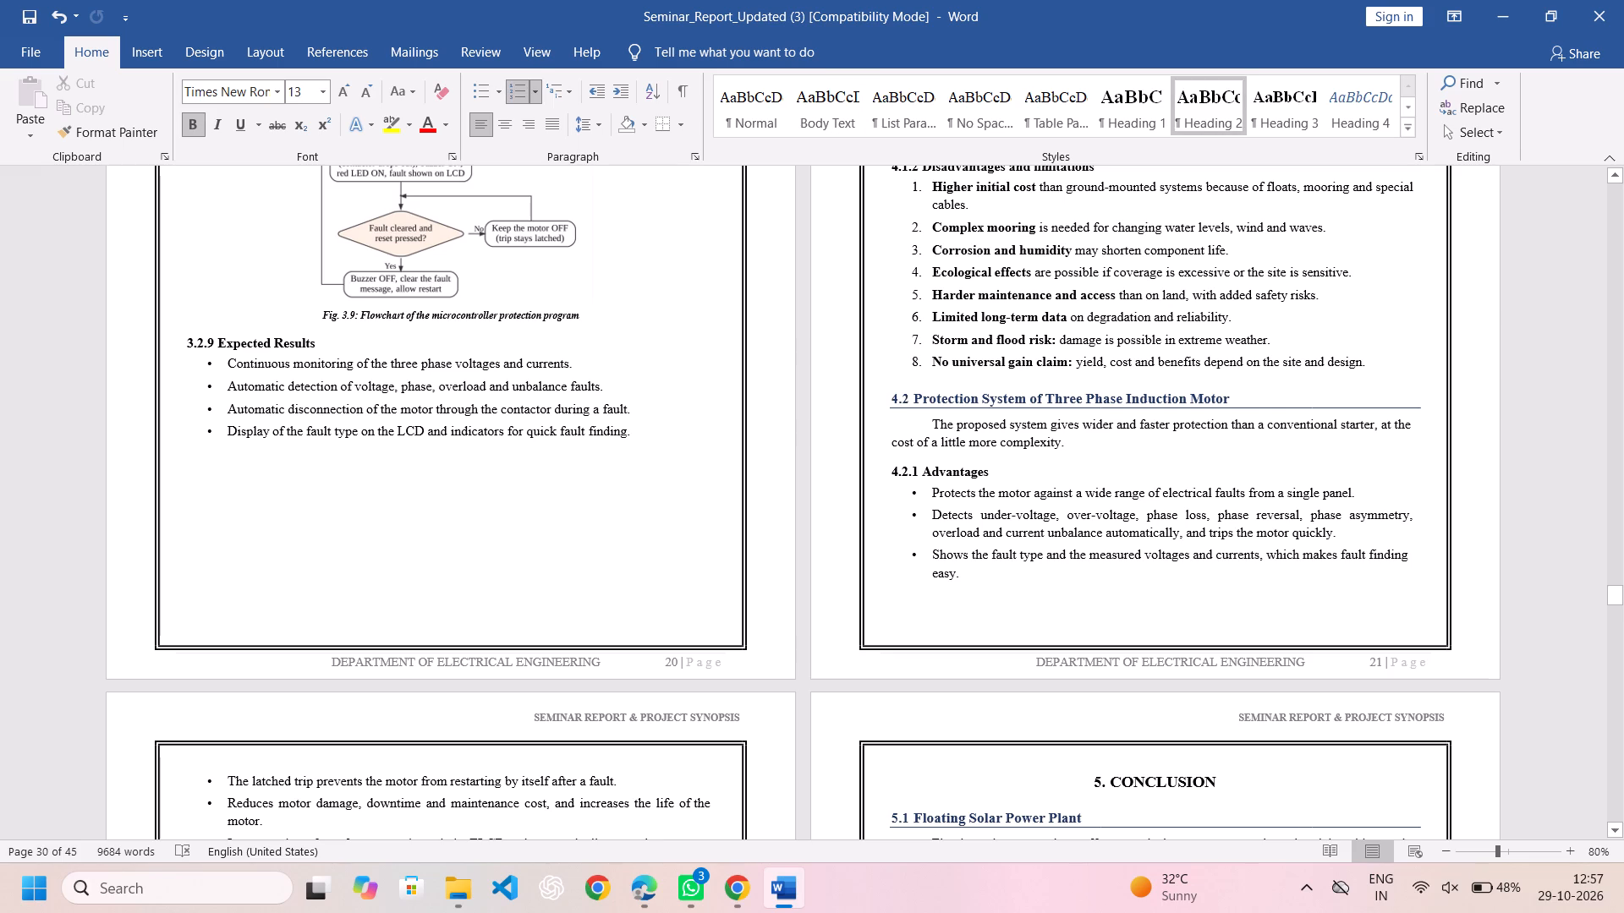
{"action": "left_click", "coordinate": [1252, 407]}
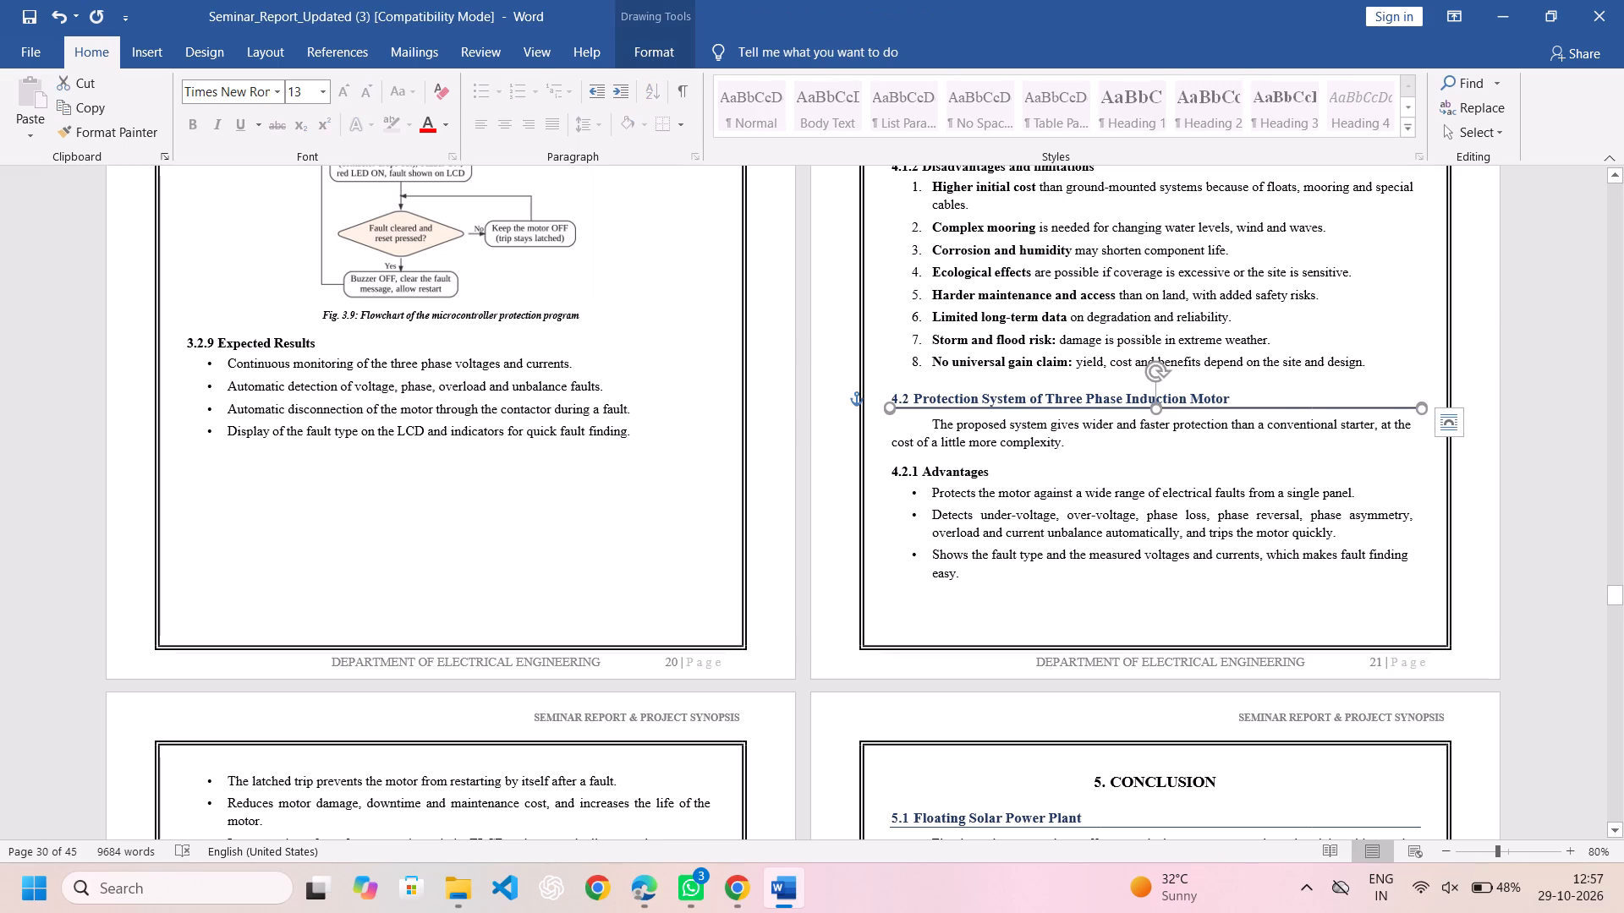
{"action": "key", "text": "Delete"}
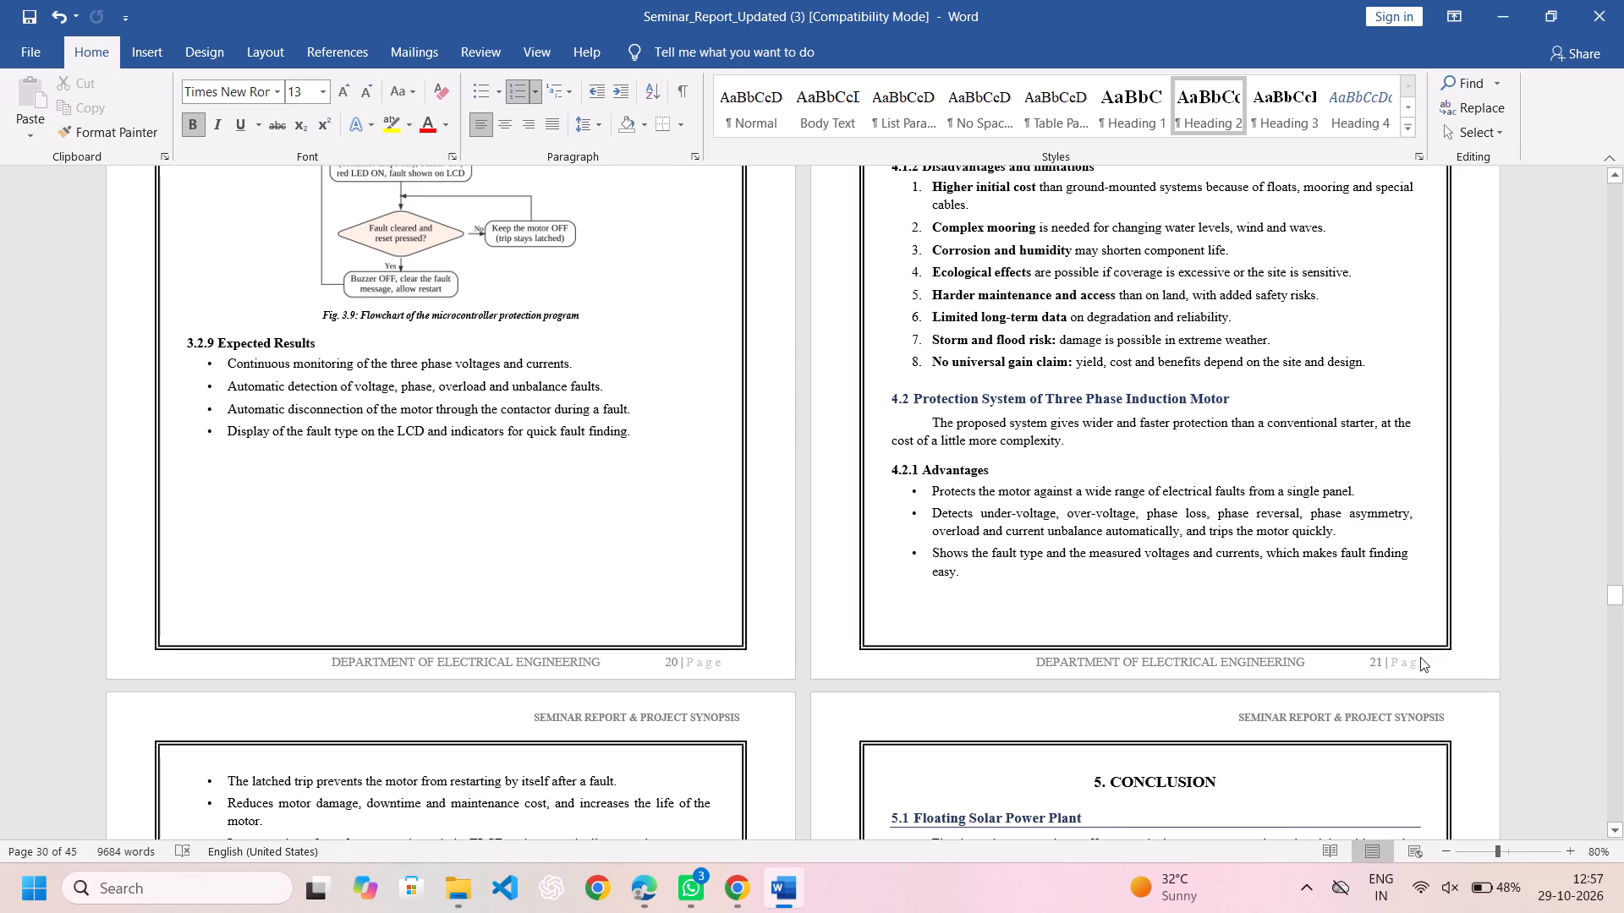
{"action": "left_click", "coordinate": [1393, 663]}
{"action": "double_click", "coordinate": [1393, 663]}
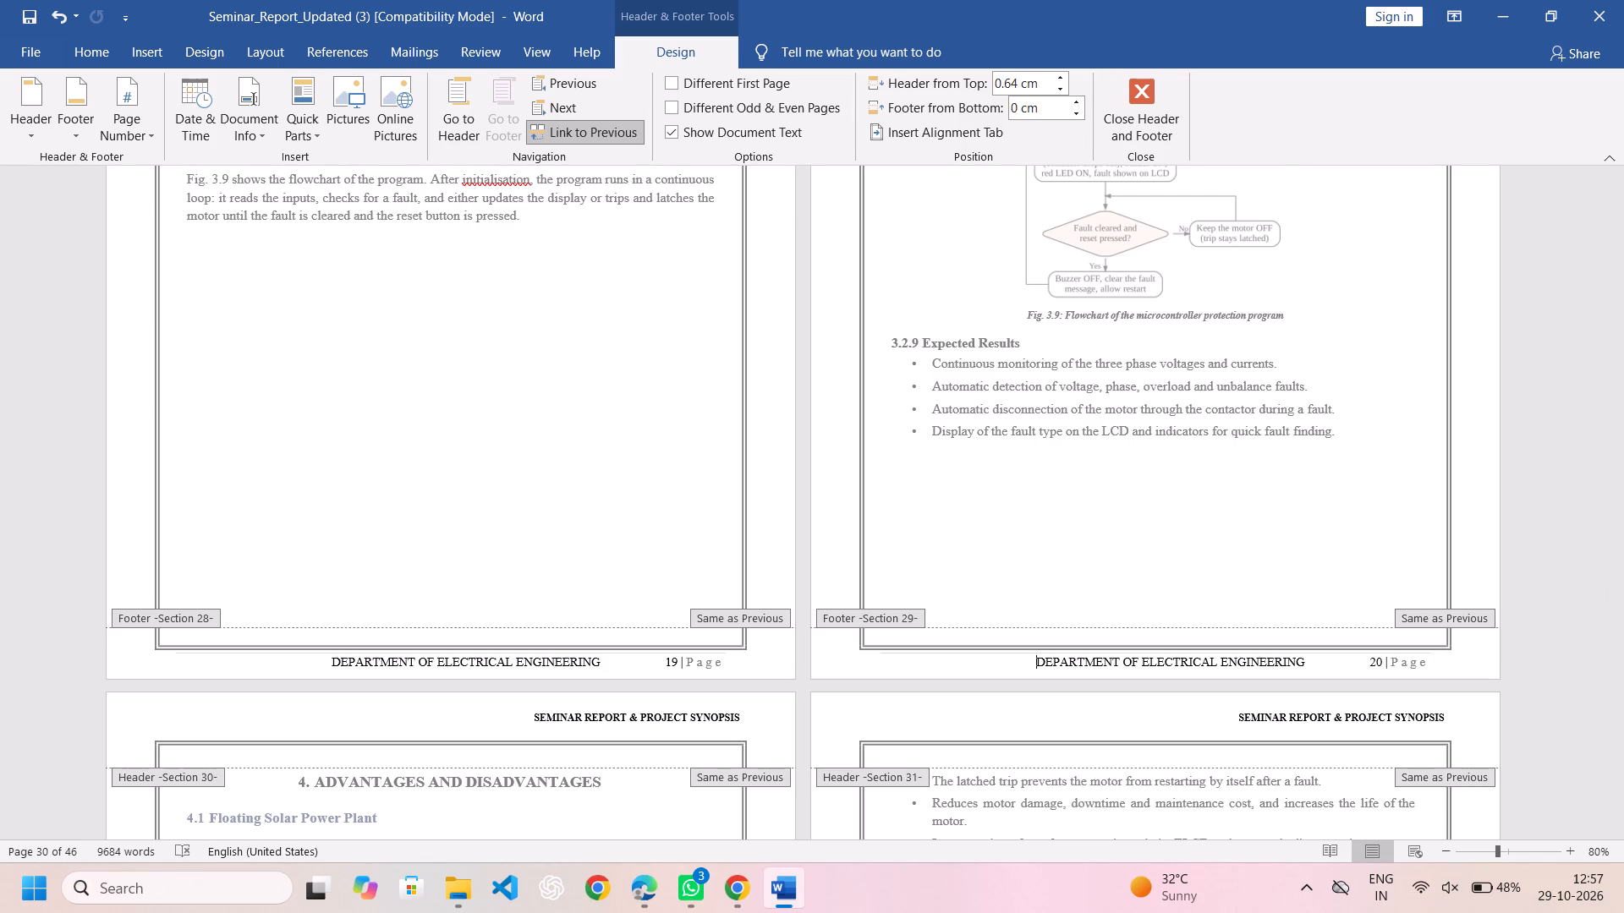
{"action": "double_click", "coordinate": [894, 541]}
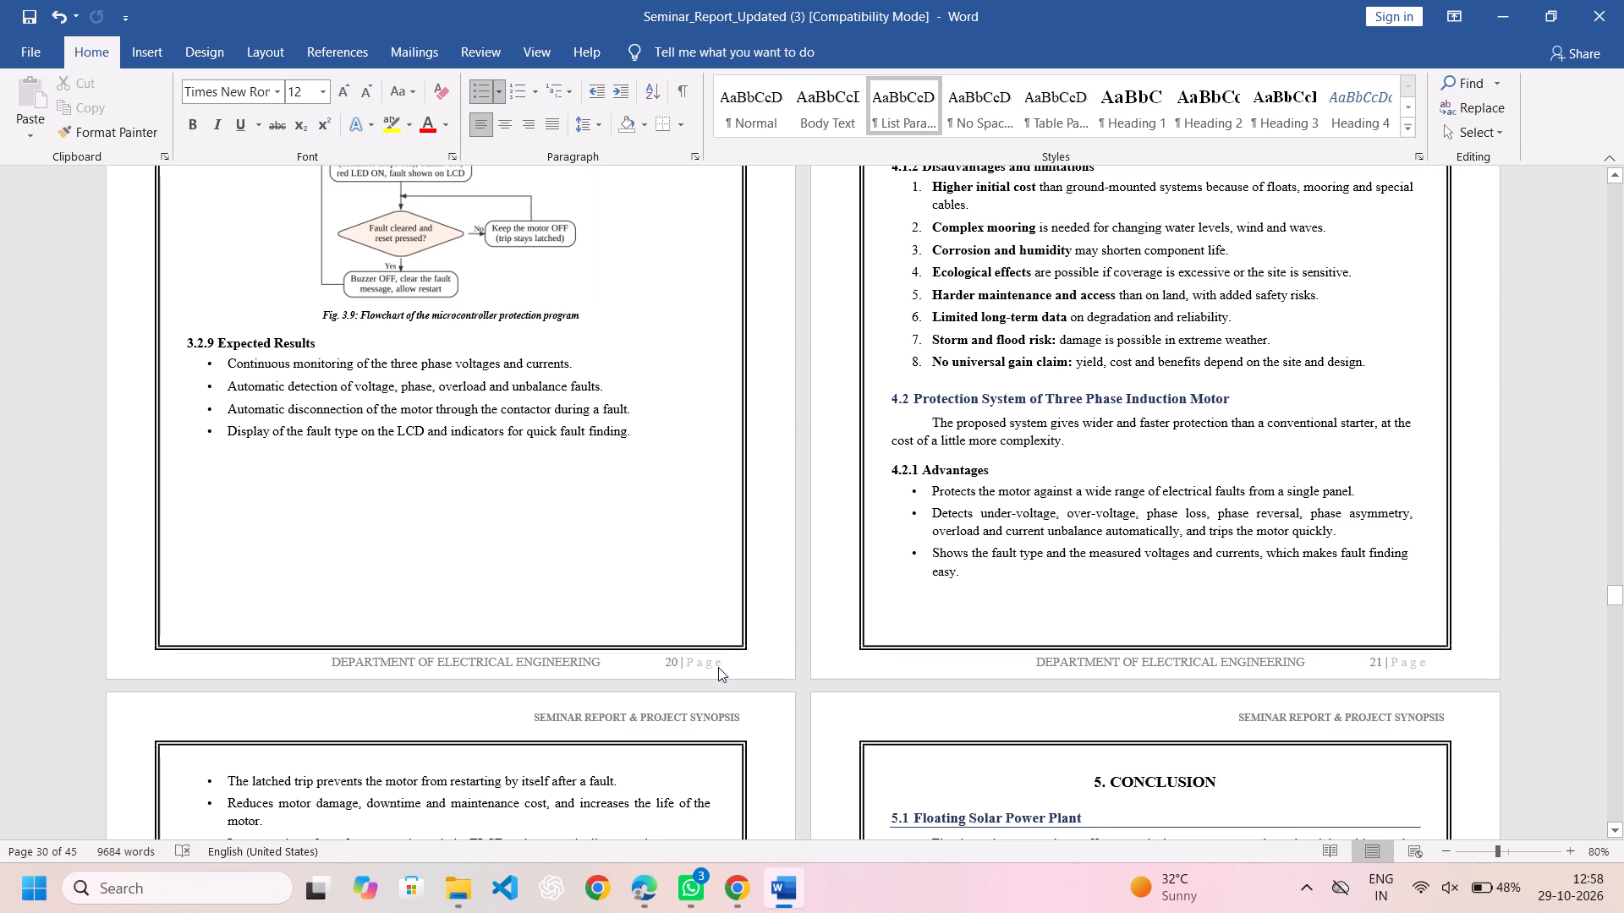
Delete the horizontal line under the heading 5.1 Floating Solar Power Plant in the Conclusion chapter.
{"action": "scroll", "coordinate": [710, 719], "scroll_direction": "down", "scroll_amount": 2}
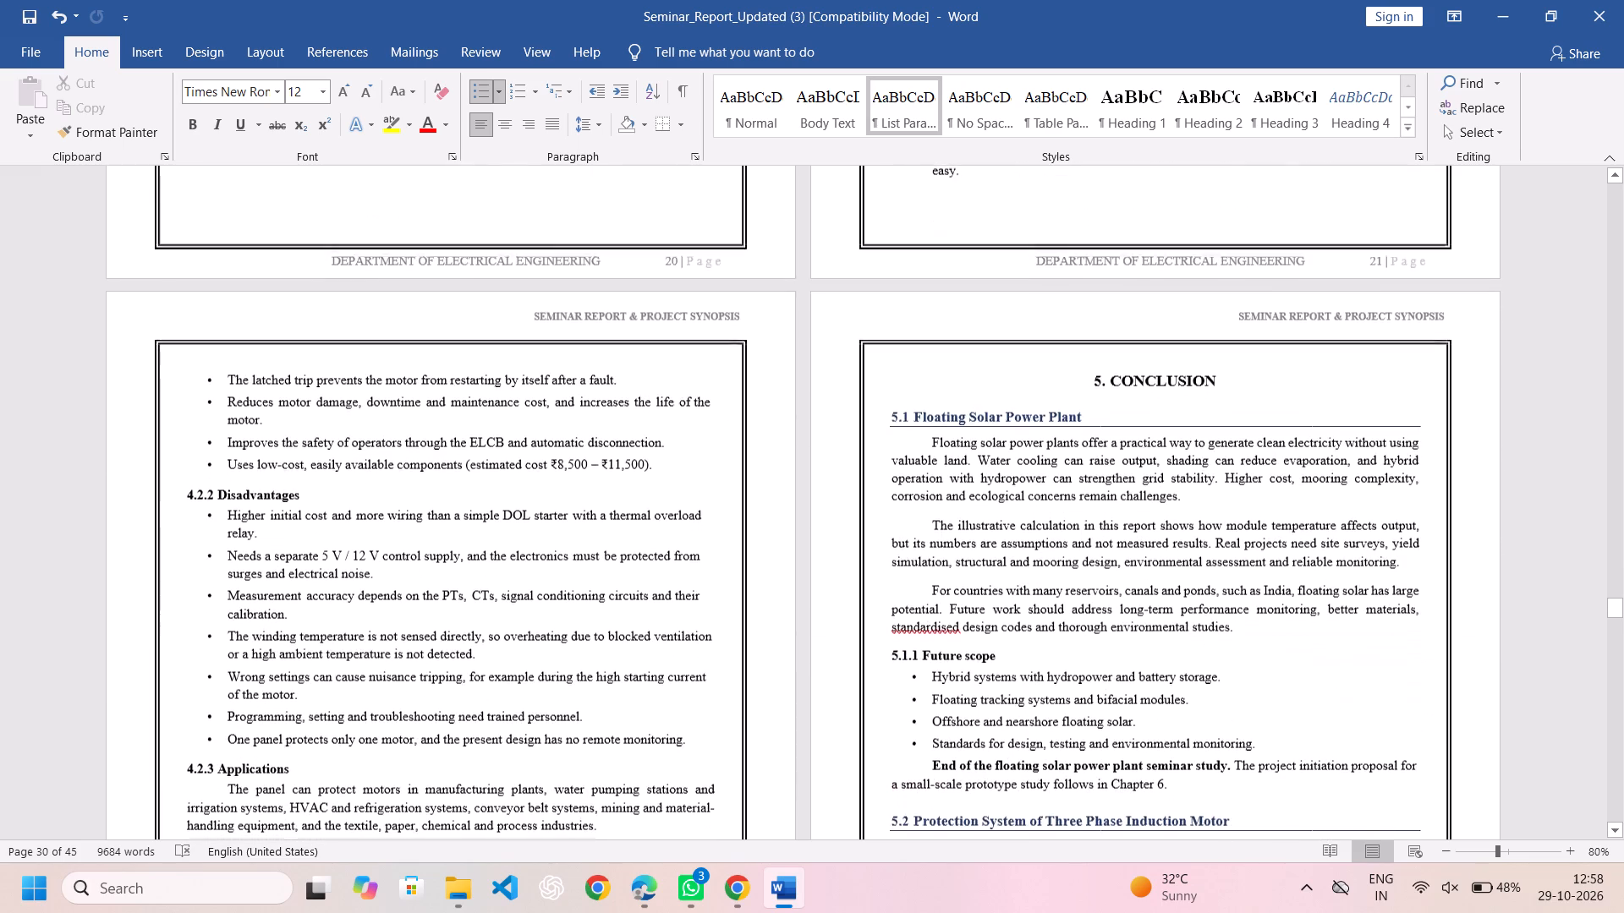
{"action": "scroll", "coordinate": [710, 719], "scroll_direction": "down", "scroll_amount": 1}
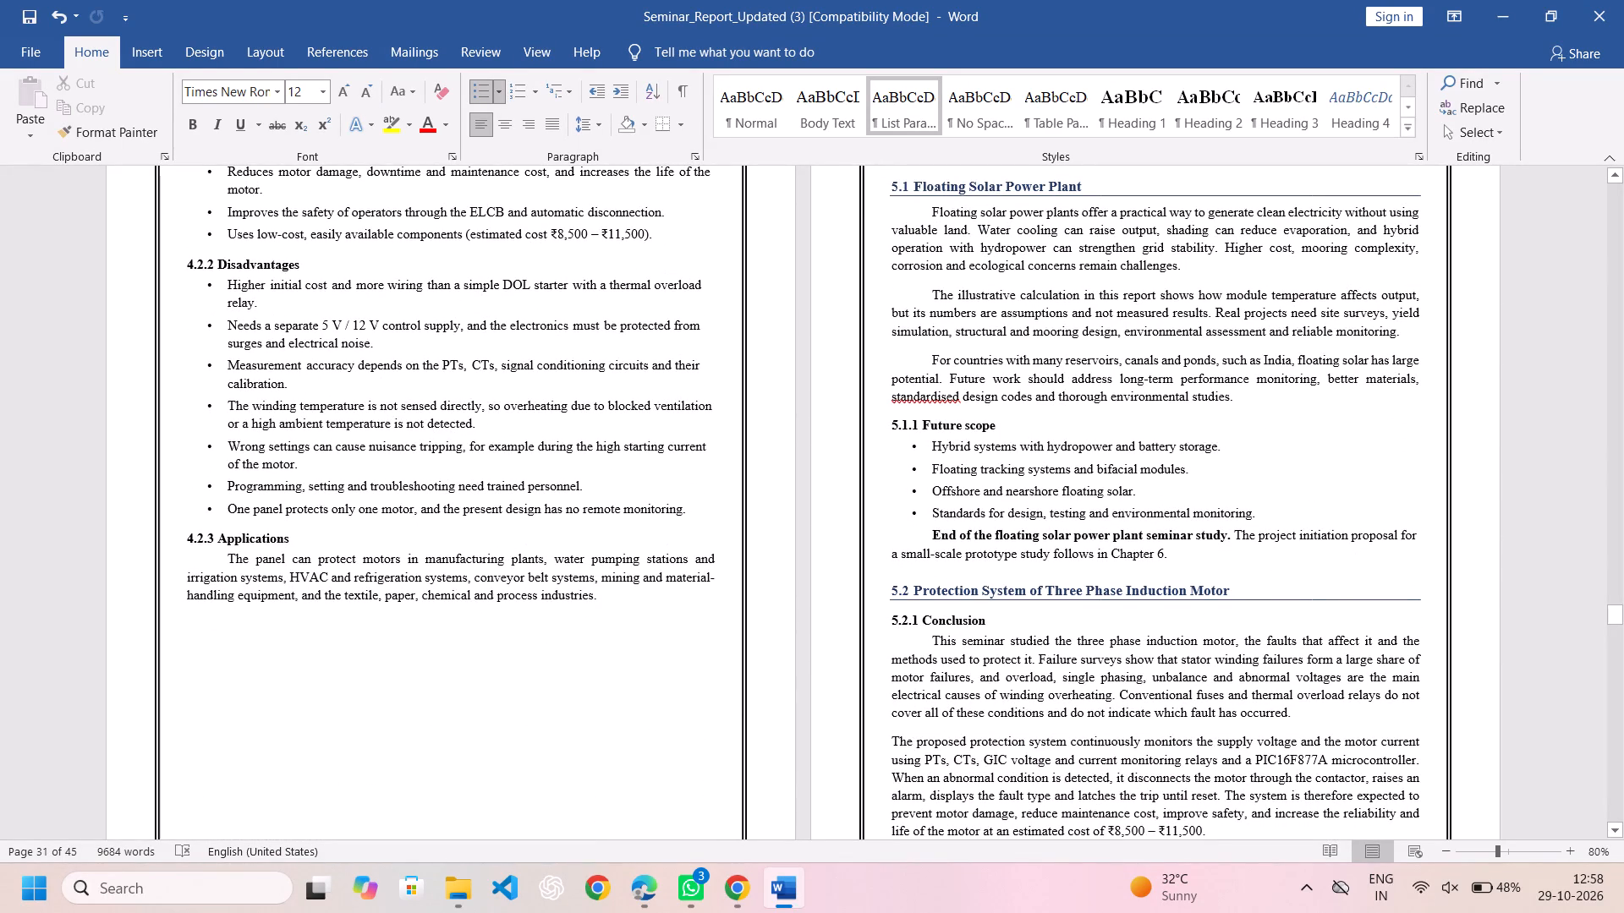
{"action": "left_click", "coordinate": [1131, 196]}
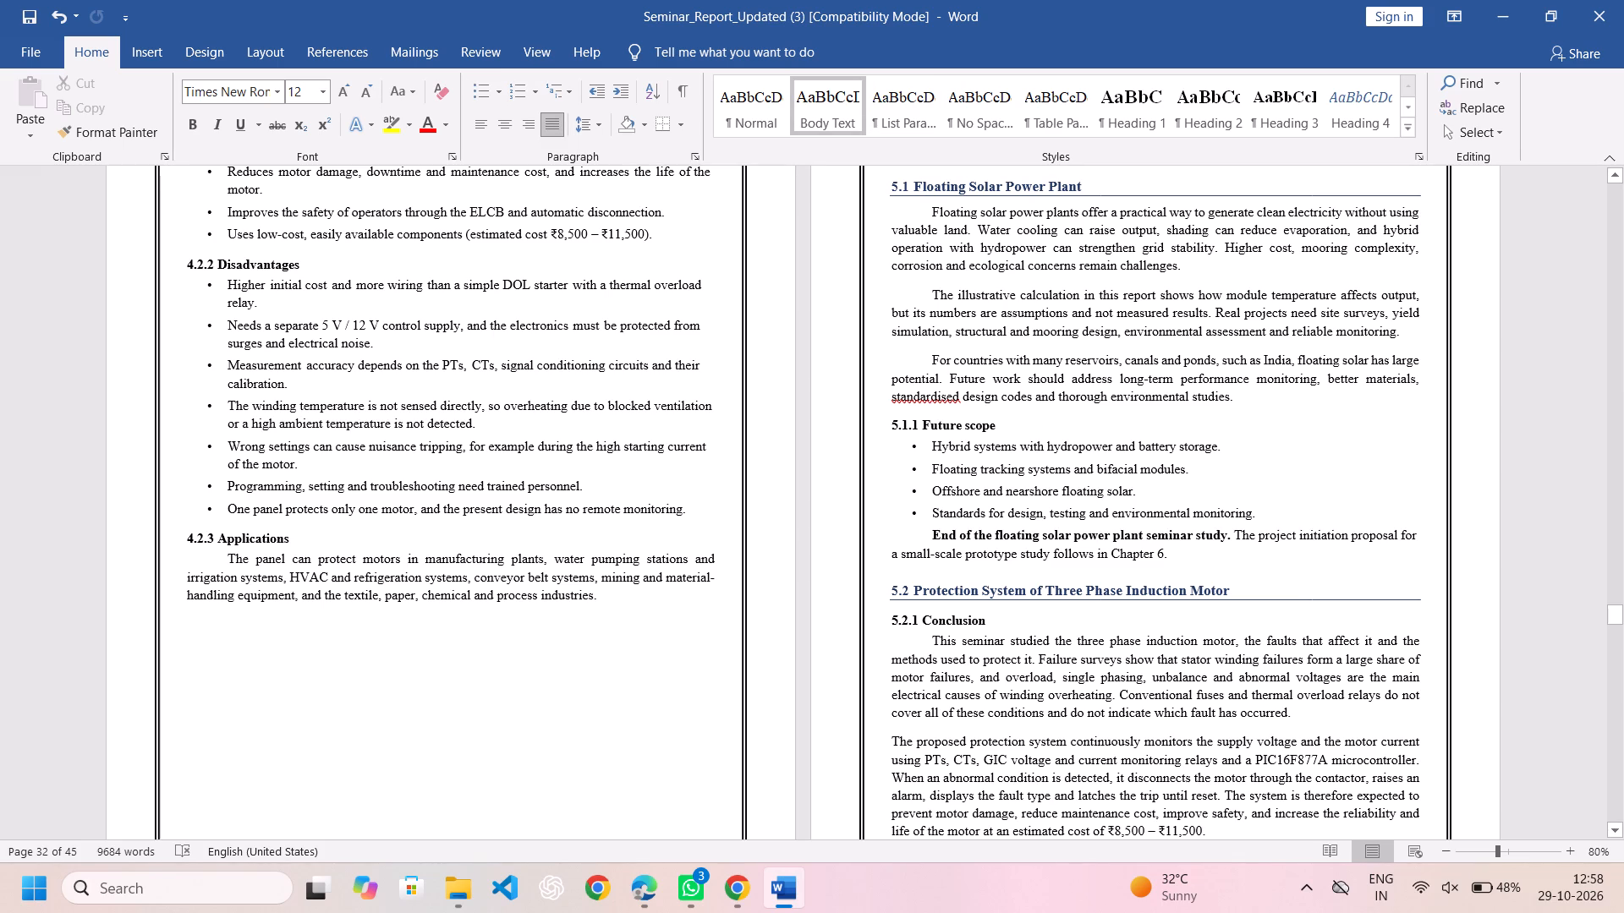
{"action": "left_click", "coordinate": [1126, 195]}
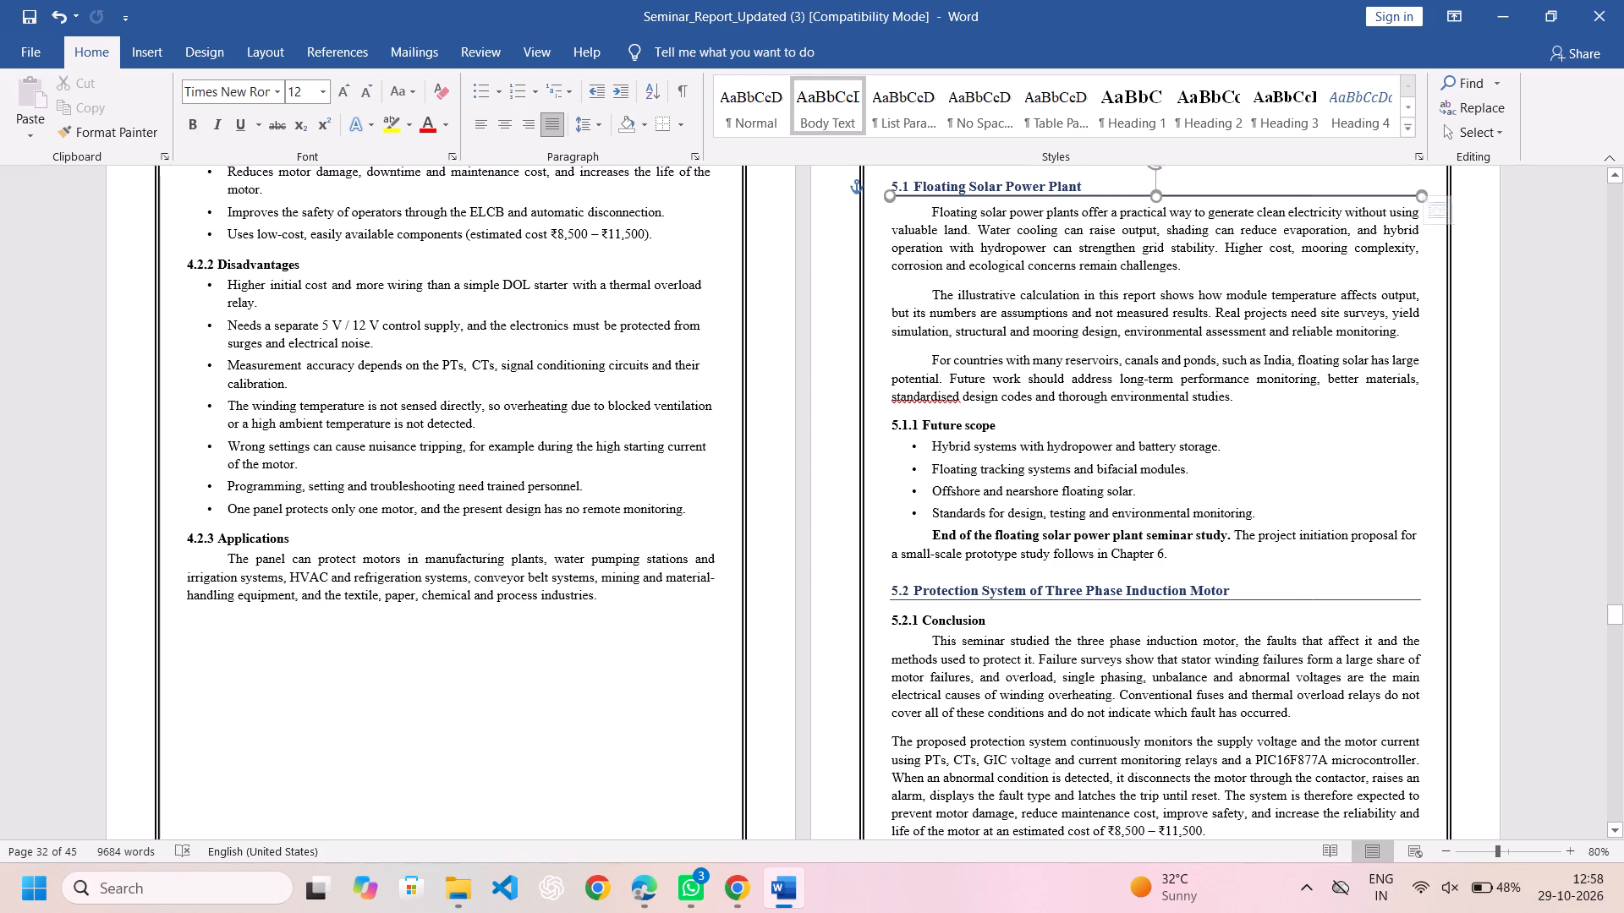
{"action": "key", "text": "Delete"}
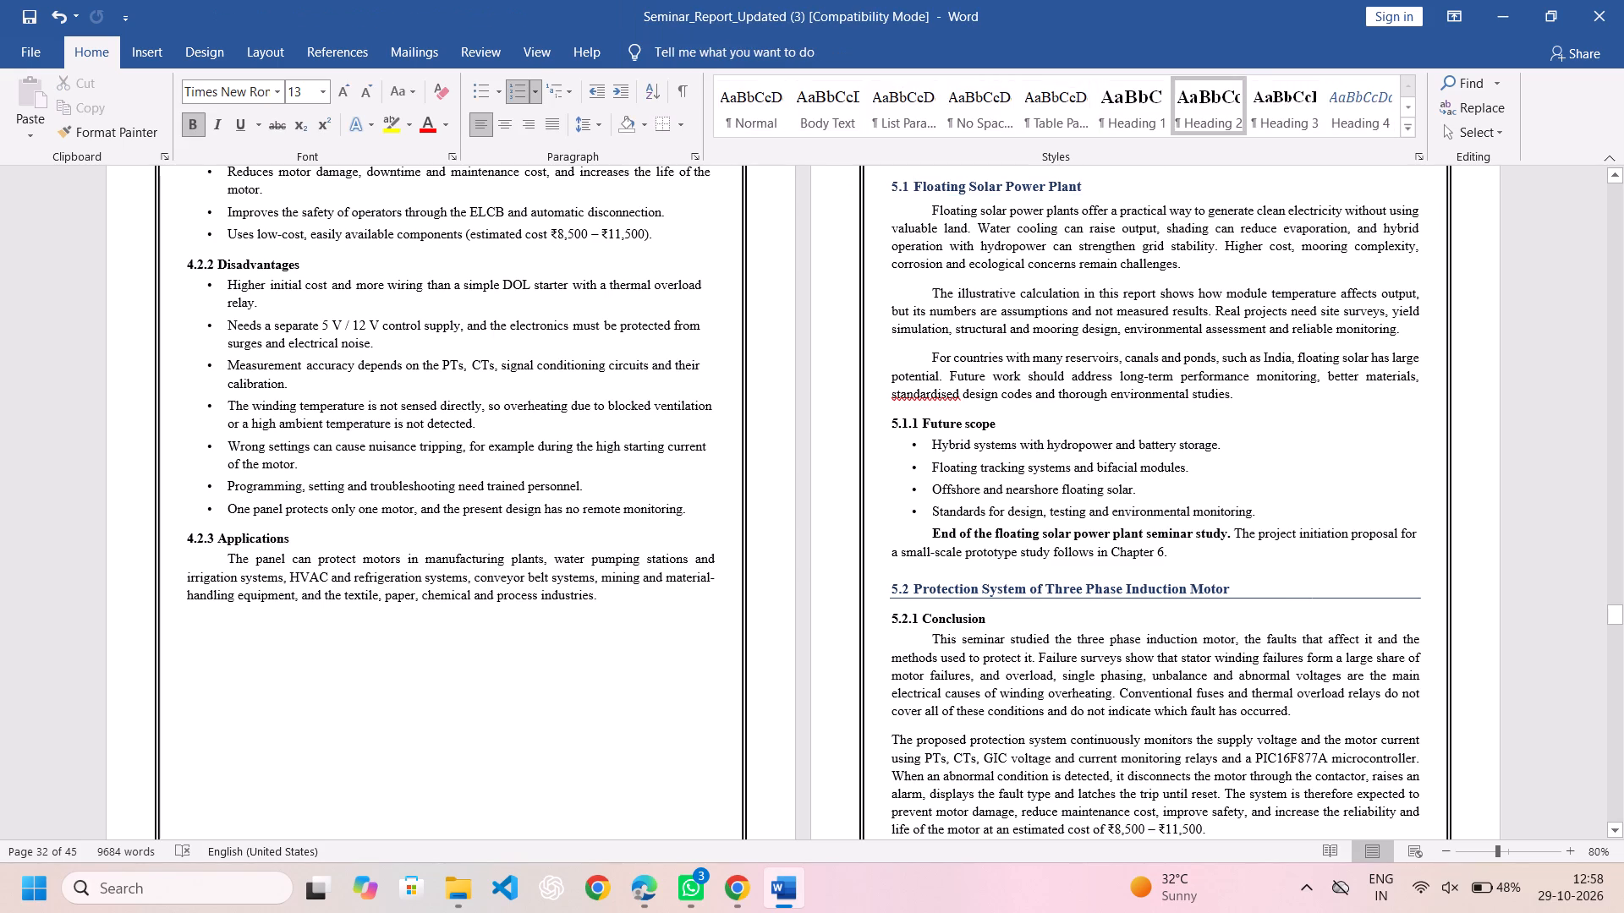
Fill the empty space below the 5.2.2 Future Scope list with blank lines down to the foot of that page, without spilling over.
{"action": "scroll", "coordinate": [1246, 594], "scroll_direction": "down", "scroll_amount": 1}
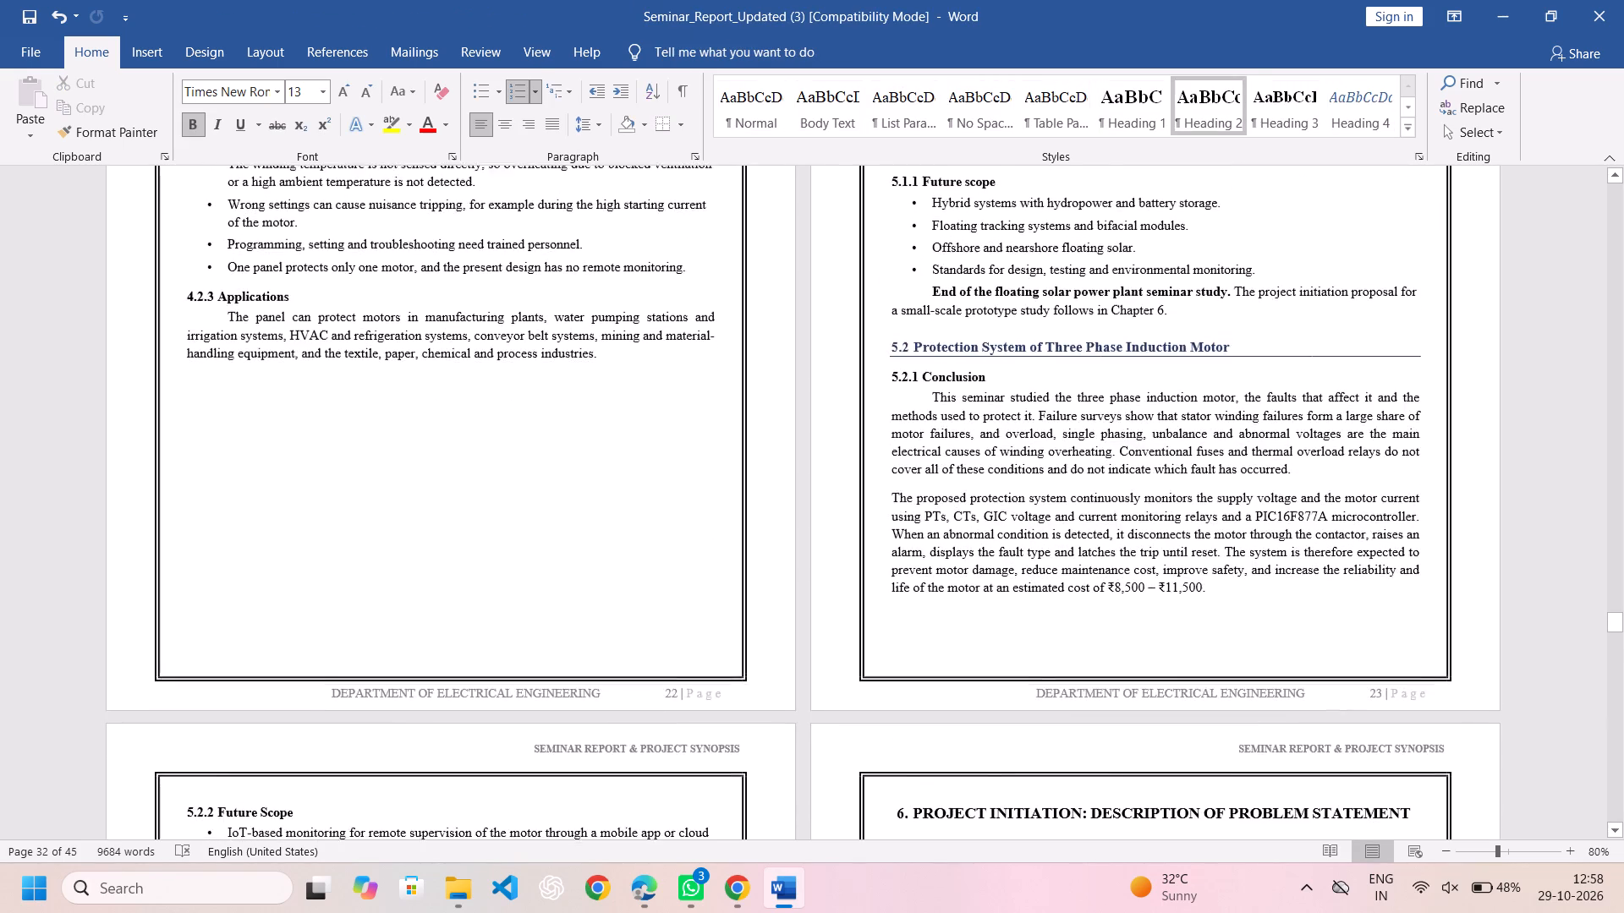
{"action": "scroll", "coordinate": [1246, 594], "scroll_direction": "down", "scroll_amount": 3}
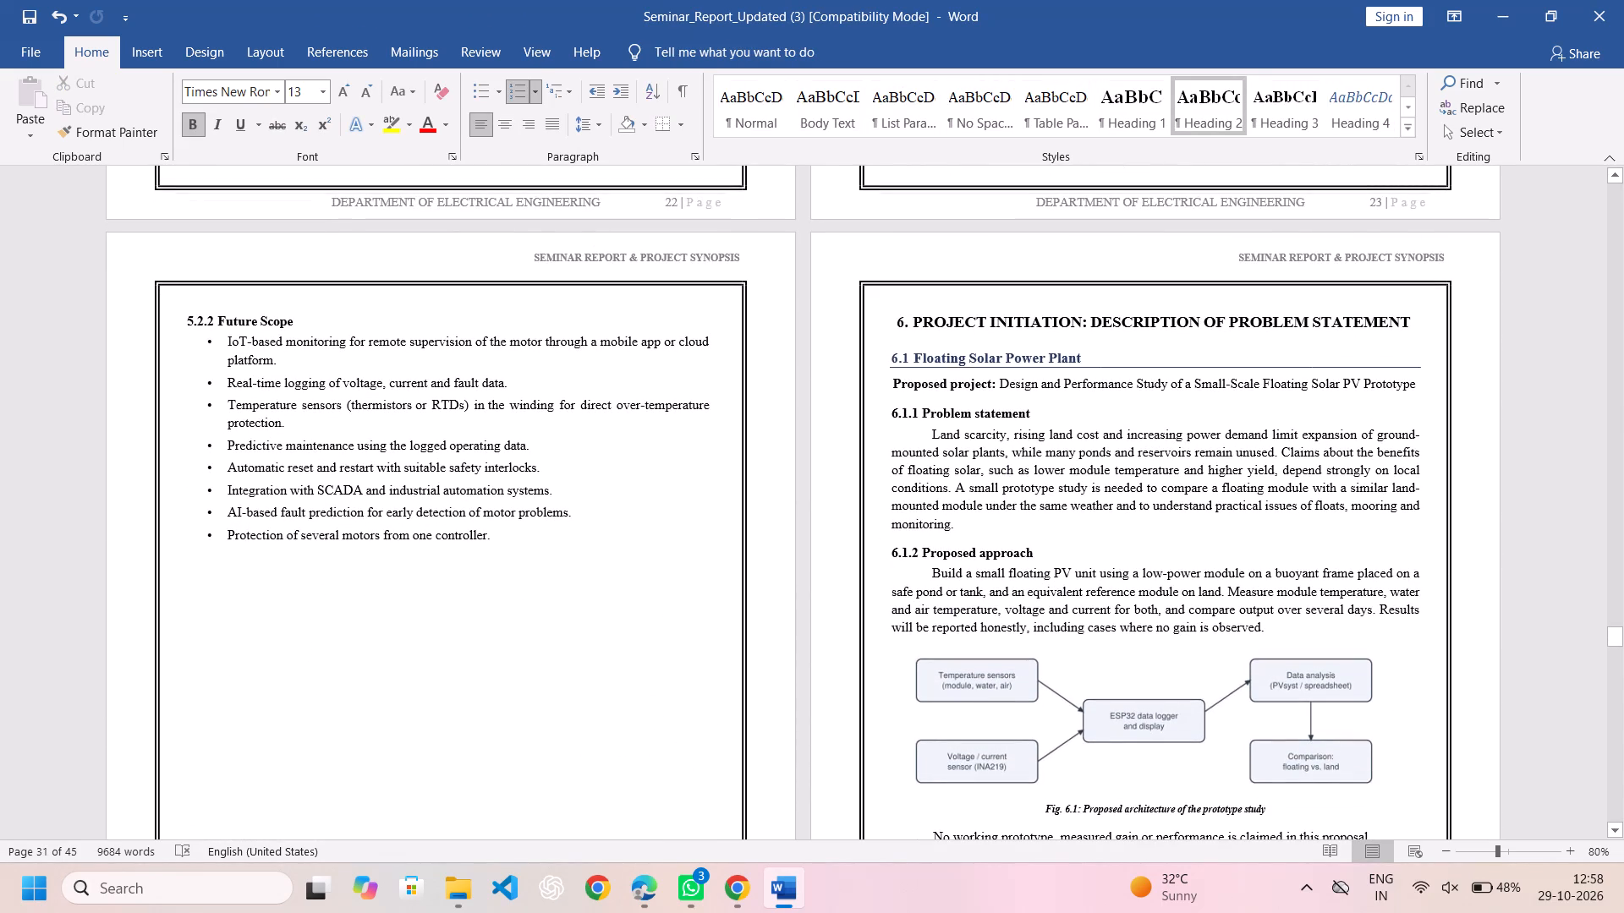
{"action": "left_click", "coordinate": [598, 702]}
{"action": "key", "text": "Return"}
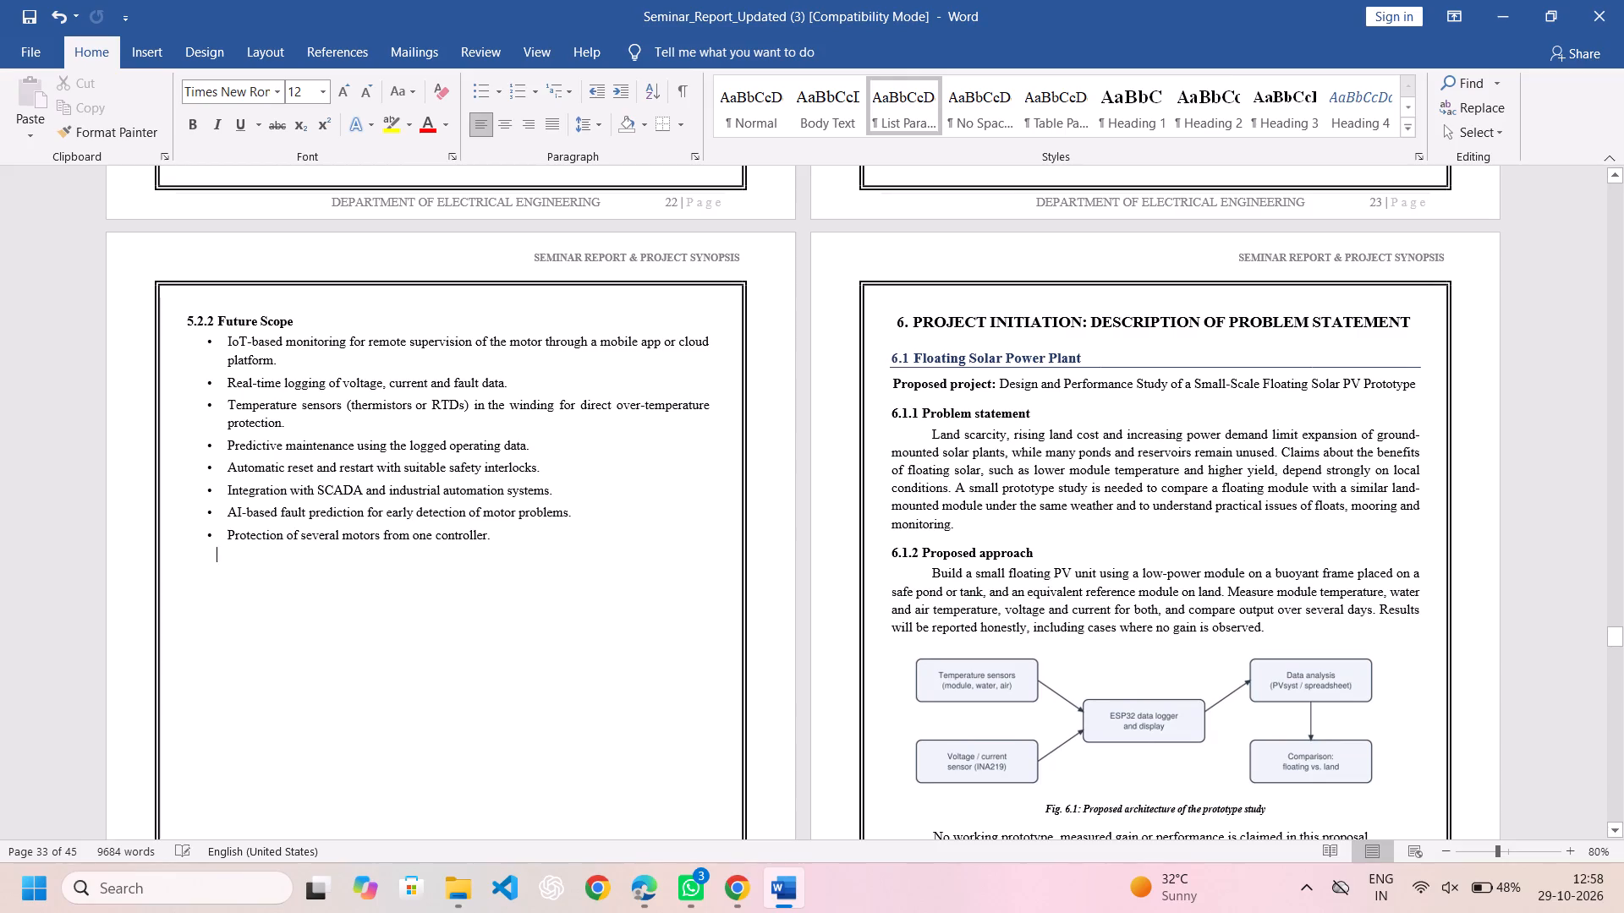
{"action": "key", "text": "Return"}
{"action": "key", "text": "Return"}
{"action": "key", "text": "Return"}
{"action": "key", "text": "Return"}
{"action": "key", "text": "Return"}
{"action": "key", "text": "Return"}
{"action": "key", "text": "Return"}
{"action": "key", "text": "Return"}
{"action": "key", "text": "Return"}
{"action": "key", "text": "Return"}
{"action": "key", "text": "Return"}
{"action": "key", "text": "Return"}
{"action": "key", "text": "Return"}
{"action": "key", "text": "Return"}
{"action": "key", "text": "Return"}
{"action": "key", "text": "Return"}
{"action": "key", "text": "Return"}
{"action": "key", "text": "Return"}
{"action": "key", "text": "Return"}
{"action": "key", "text": "Return"}
{"action": "key", "text": "Return"}
{"action": "key", "text": "Return"}
{"action": "key", "text": "Return"}
{"action": "key", "text": "Return"}
{"action": "key", "text": "Return"}
{"action": "key", "text": "Return"}
{"action": "key", "text": "Return"}
{"action": "key", "text": "Return"}
{"action": "key", "text": "Return"}
{"action": "key", "text": "Return"}
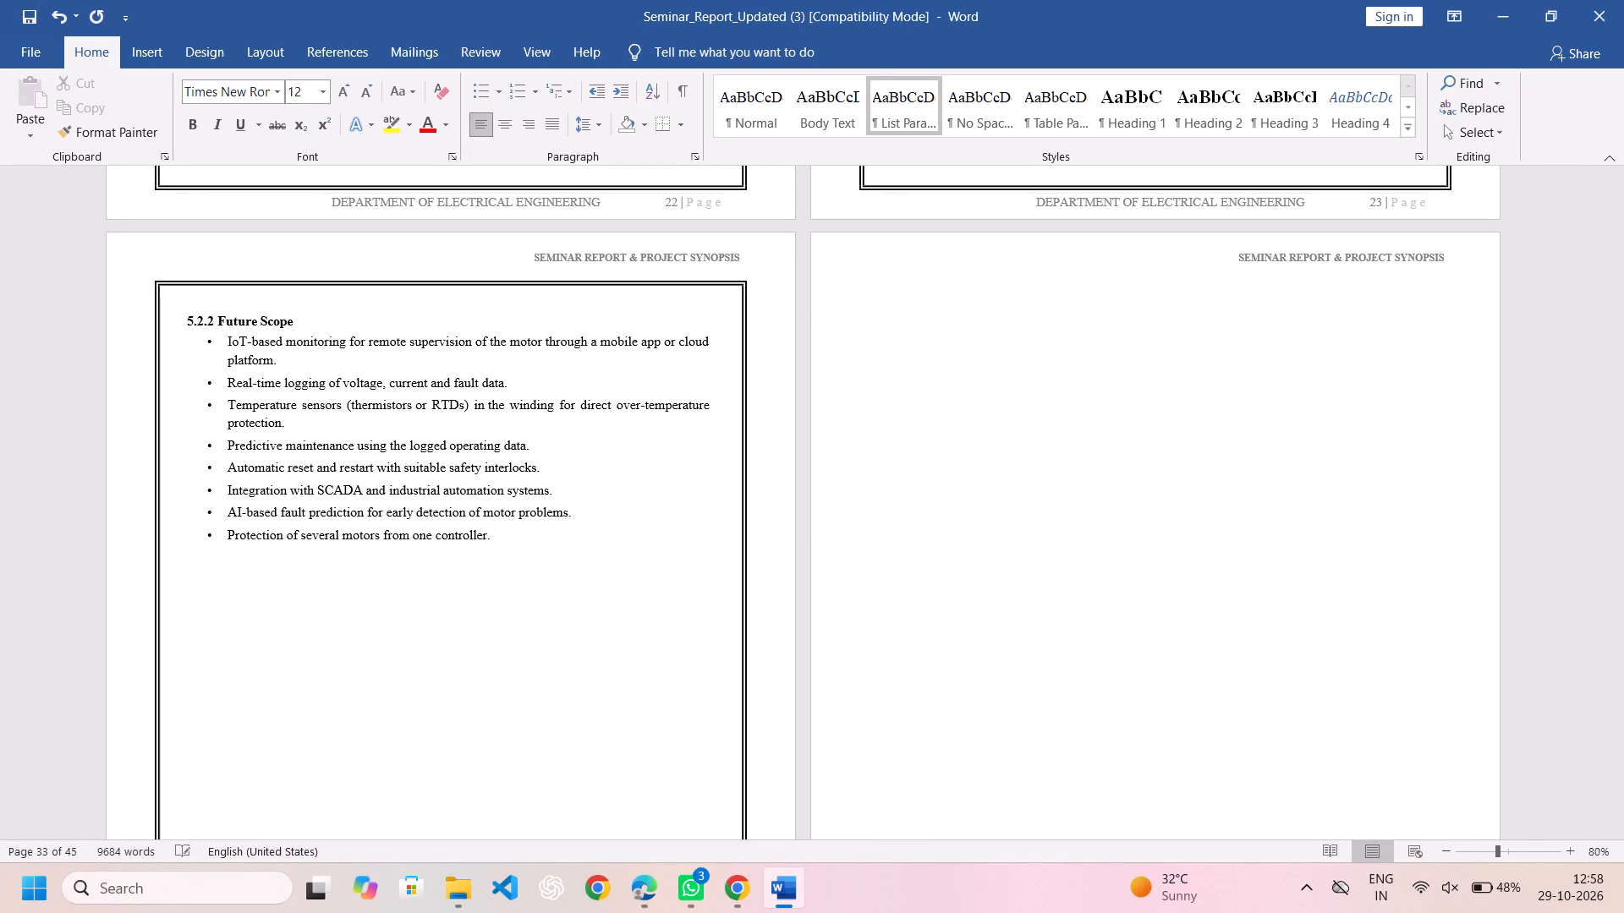
{"action": "key", "text": "BackSpace"}
{"action": "key", "text": "BackSpace"}
{"action": "key", "text": "BackSpace"}
{"action": "key", "text": "BackSpace"}
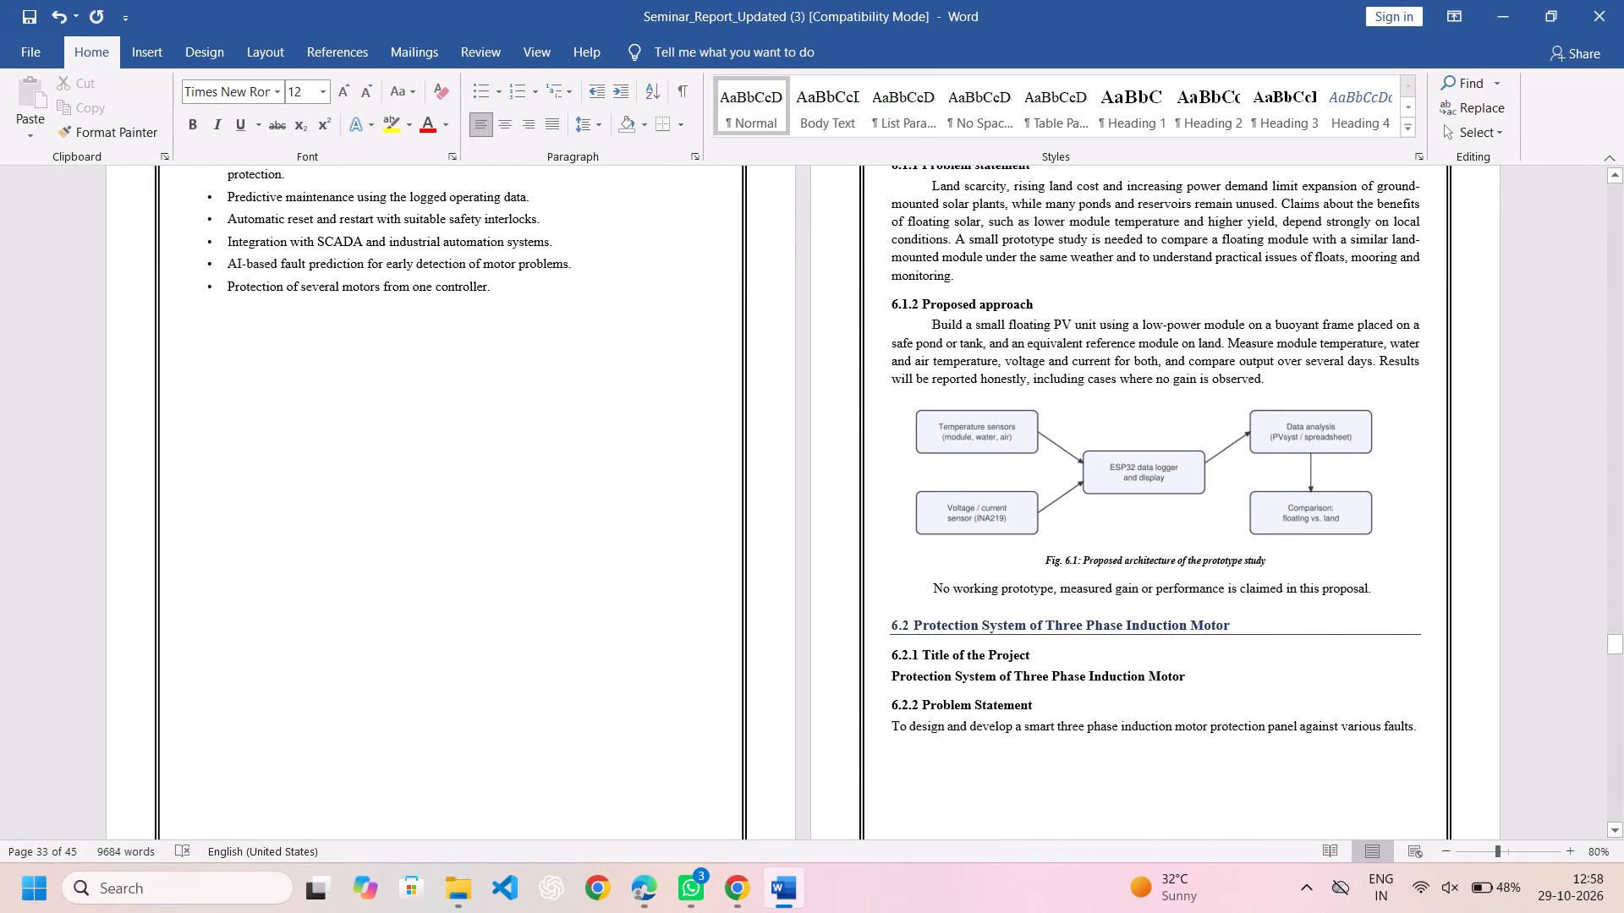
Look through the remaining chapters to the end of the report, checking the reference pages and the last page.
{"action": "scroll", "coordinate": [598, 702], "scroll_direction": "down", "scroll_amount": 1}
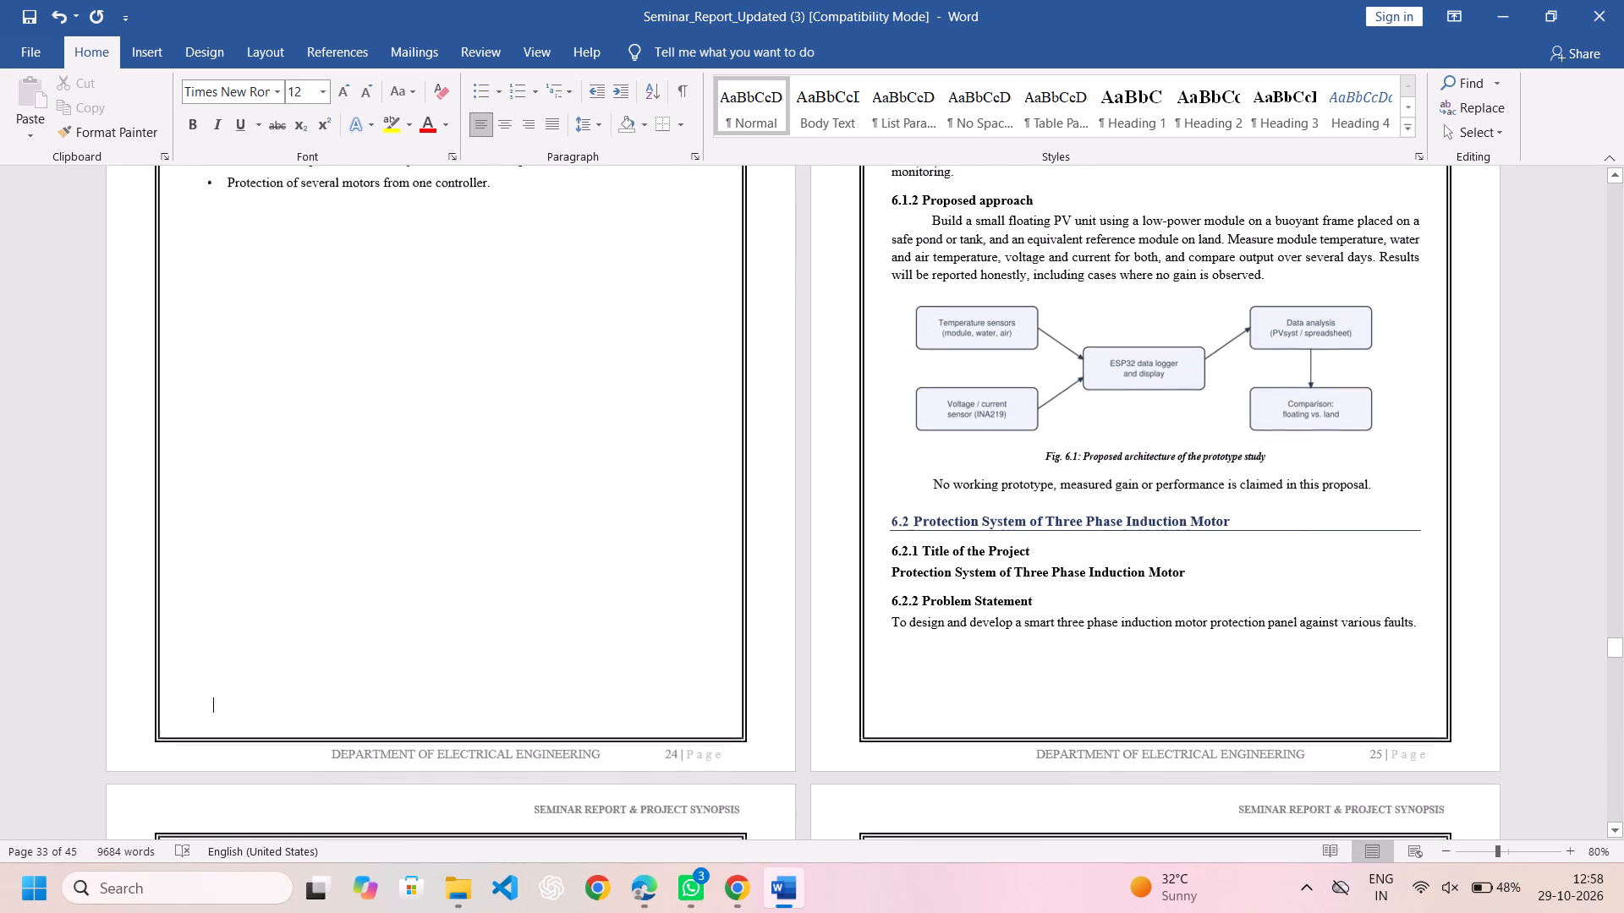
{"action": "scroll", "coordinate": [598, 702], "scroll_direction": "down", "scroll_amount": 5}
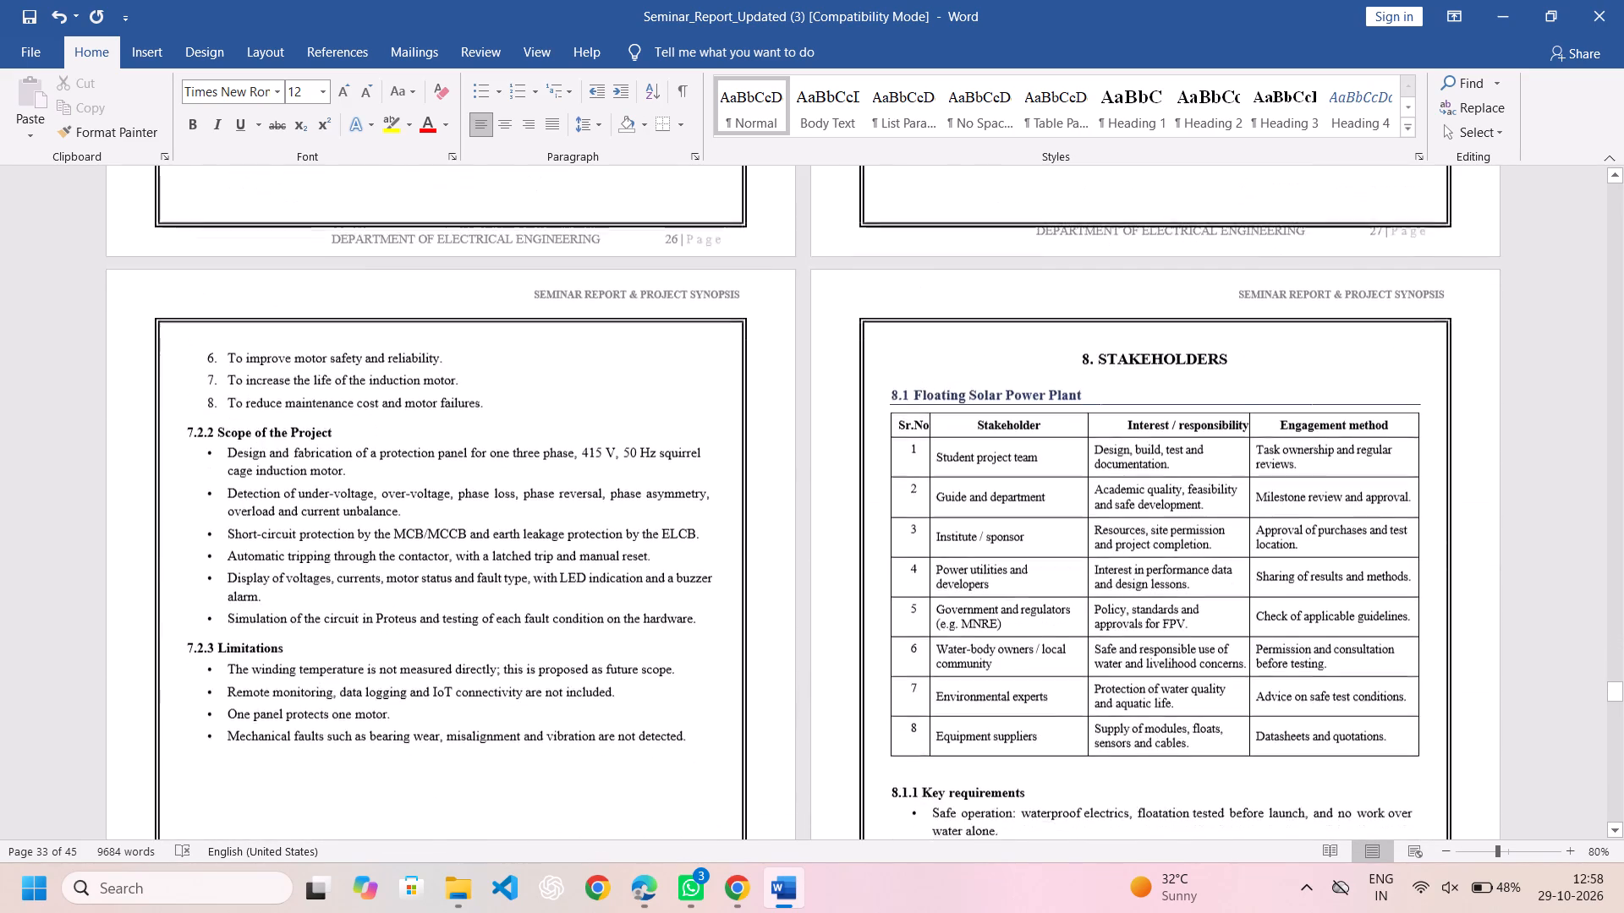
{"action": "scroll", "coordinate": [598, 702], "scroll_direction": "down", "scroll_amount": 6}
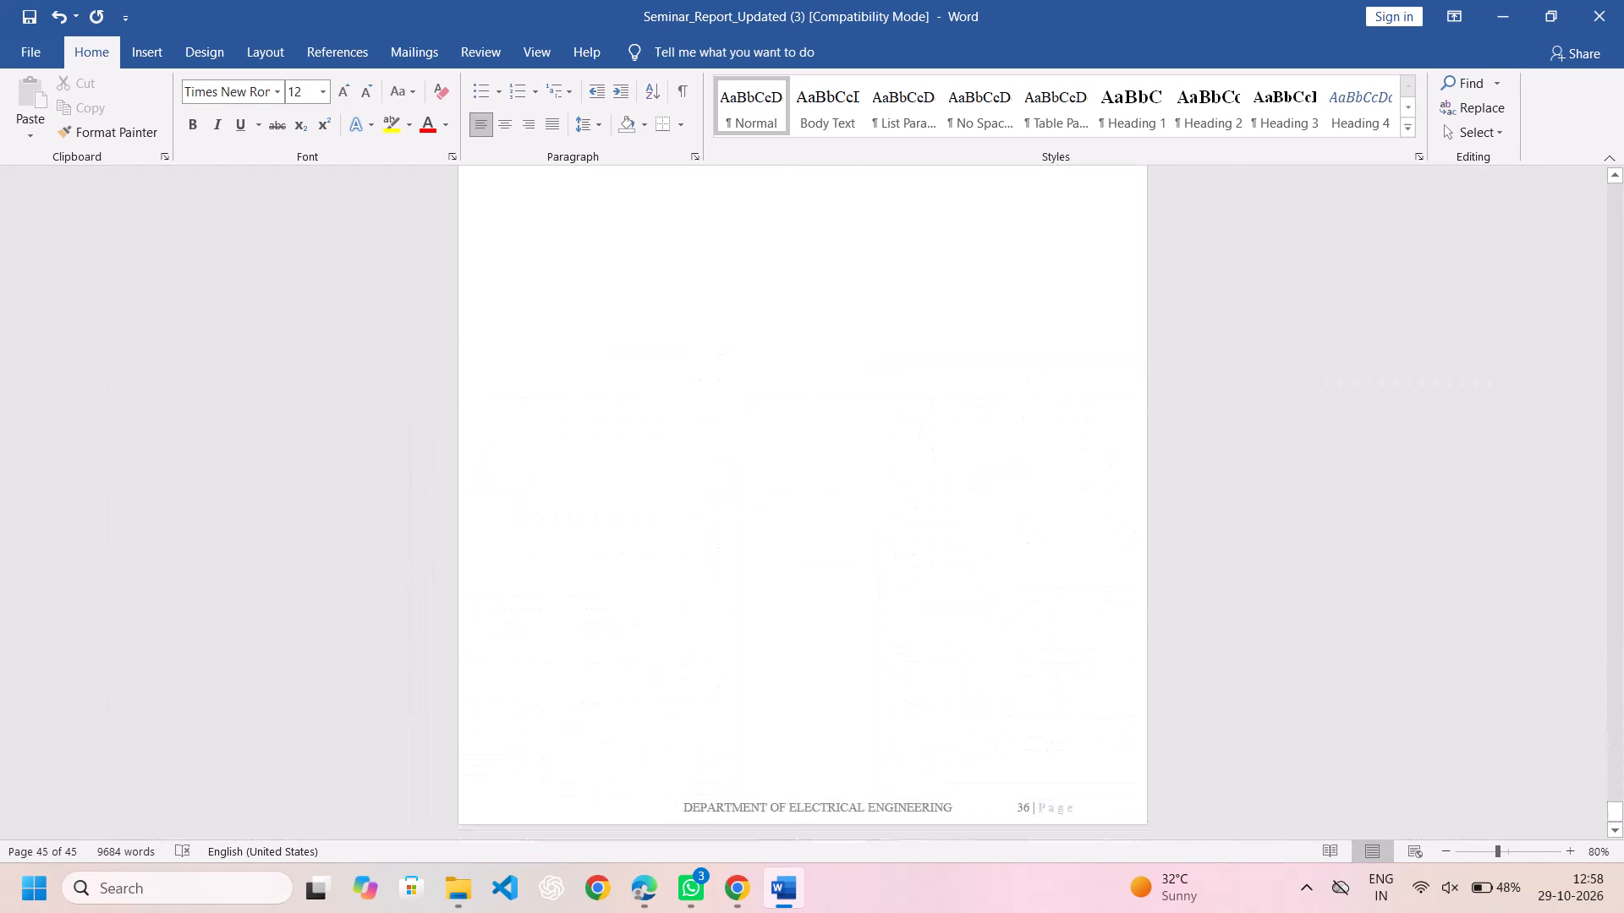
{"action": "scroll", "coordinate": [598, 702], "scroll_direction": "up", "scroll_amount": 4}
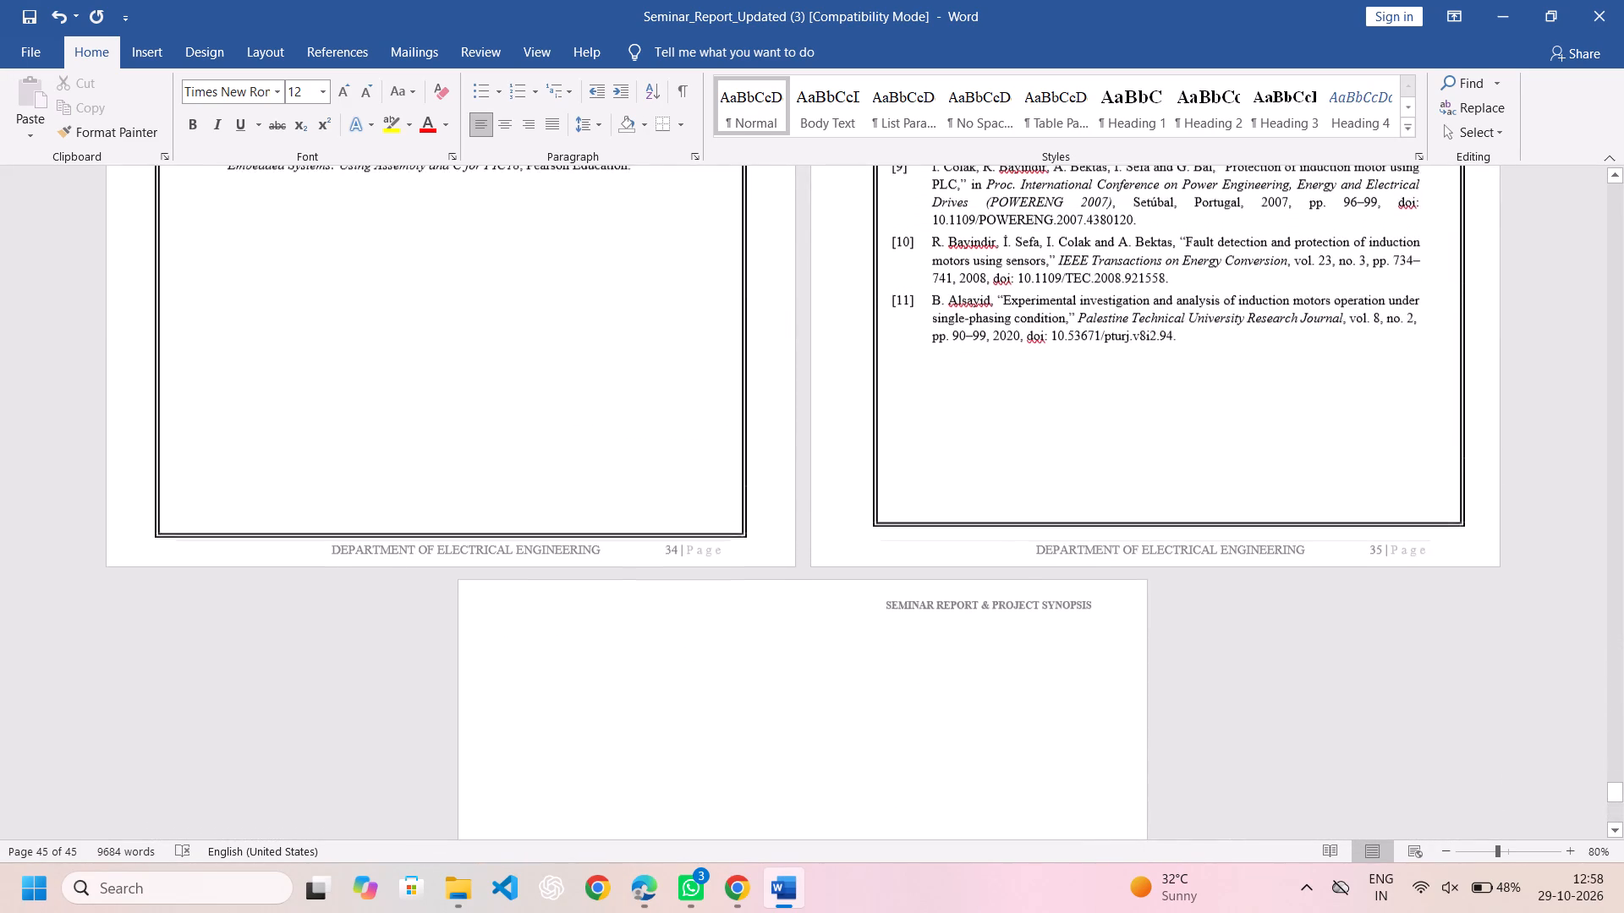
{"action": "scroll", "coordinate": [598, 702], "scroll_direction": "up", "scroll_amount": 1}
{"action": "scroll", "coordinate": [598, 702], "scroll_direction": "down", "scroll_amount": 2}
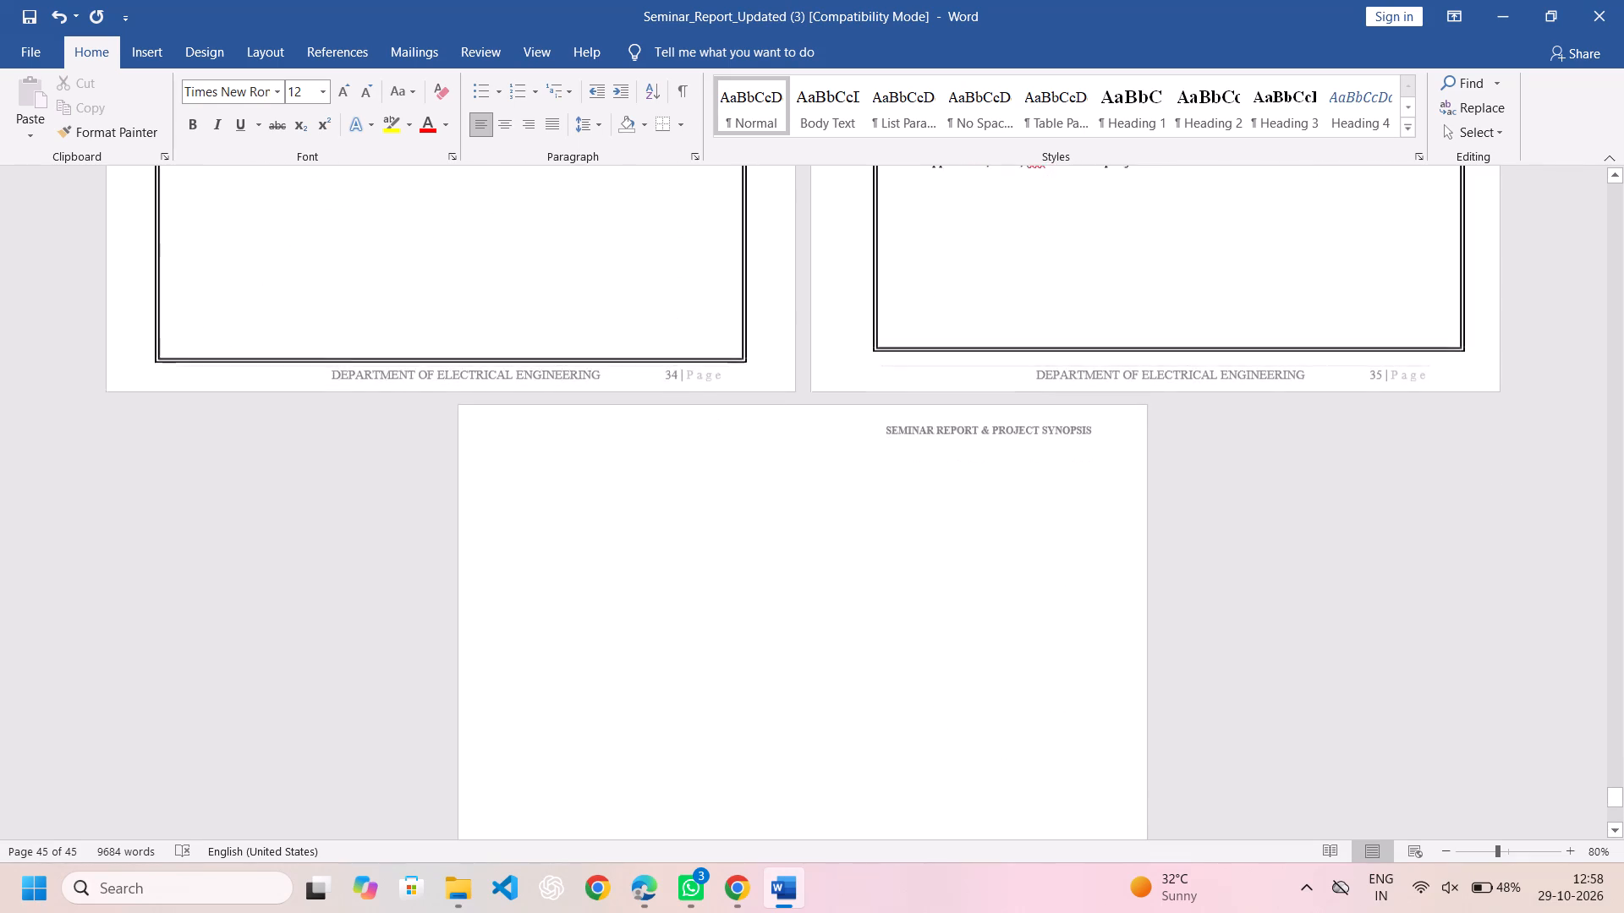
{"action": "scroll", "coordinate": [598, 702], "scroll_direction": "down", "scroll_amount": 1}
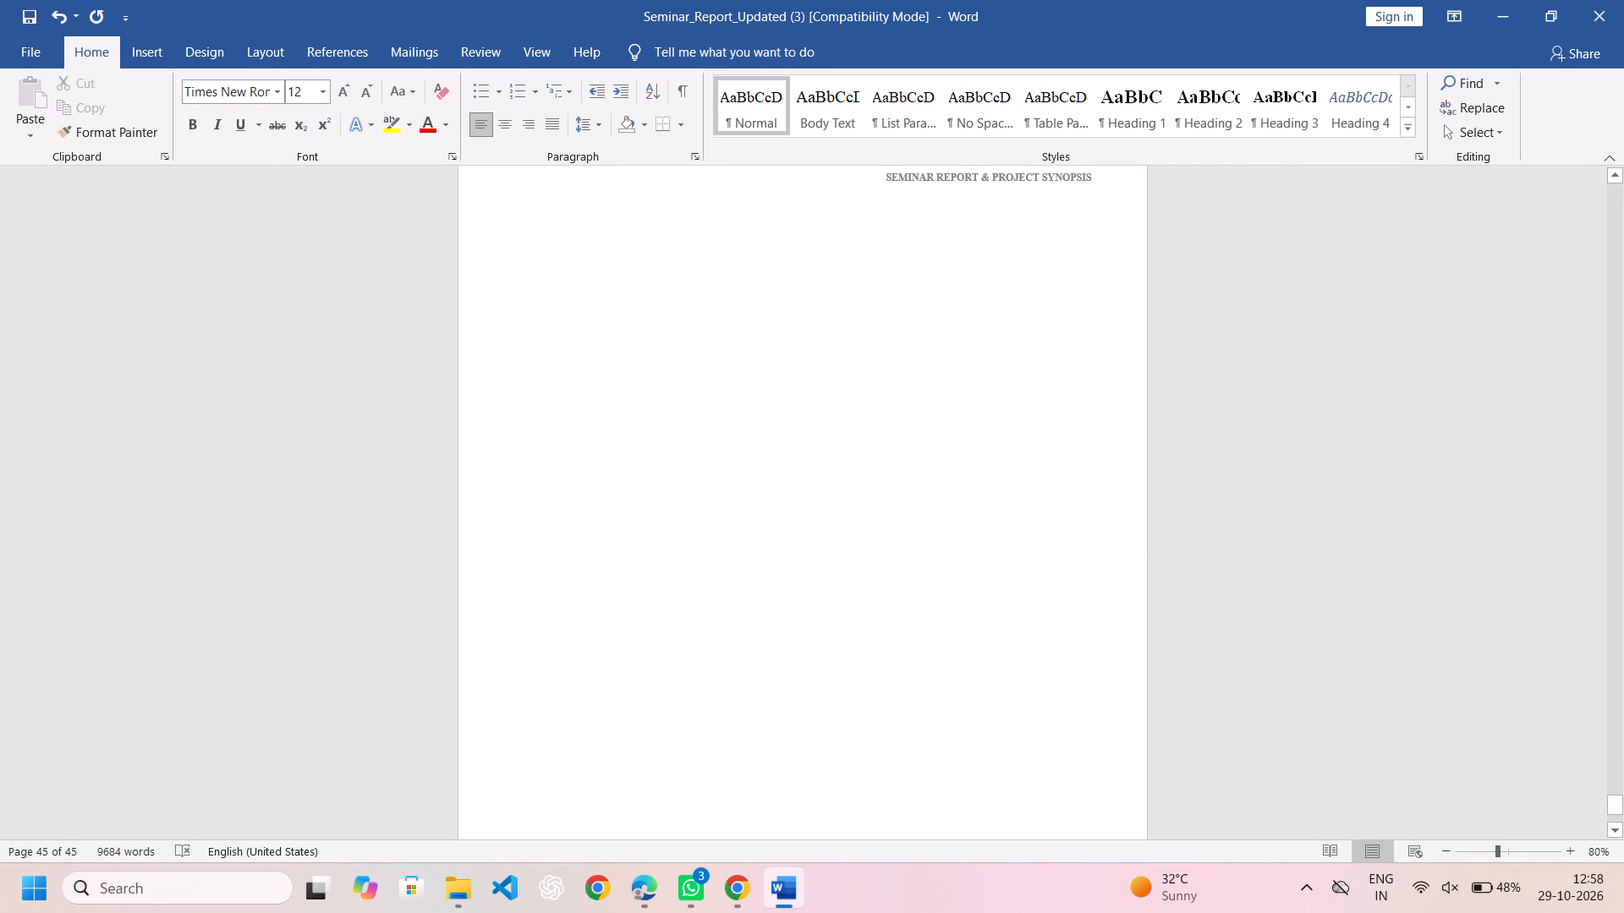
{"action": "scroll", "coordinate": [598, 702], "scroll_direction": "up", "scroll_amount": 2}
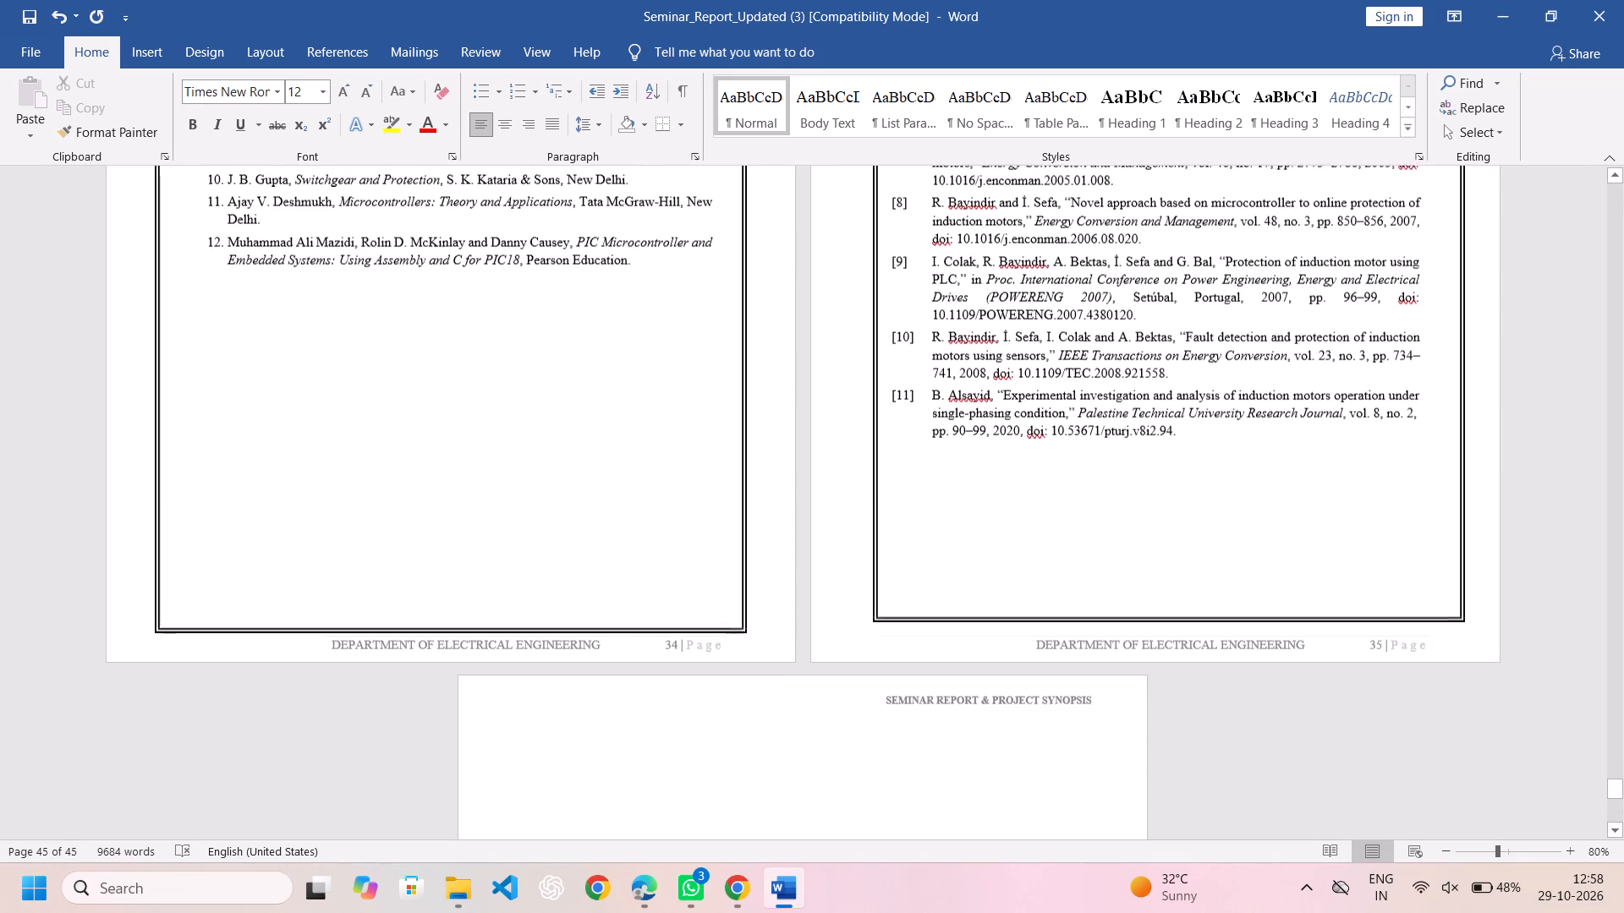
Change the numbered list of sources on the Bibliography page to a round-bulleted list.
{"action": "scroll", "coordinate": [598, 702], "scroll_direction": "up", "scroll_amount": 3}
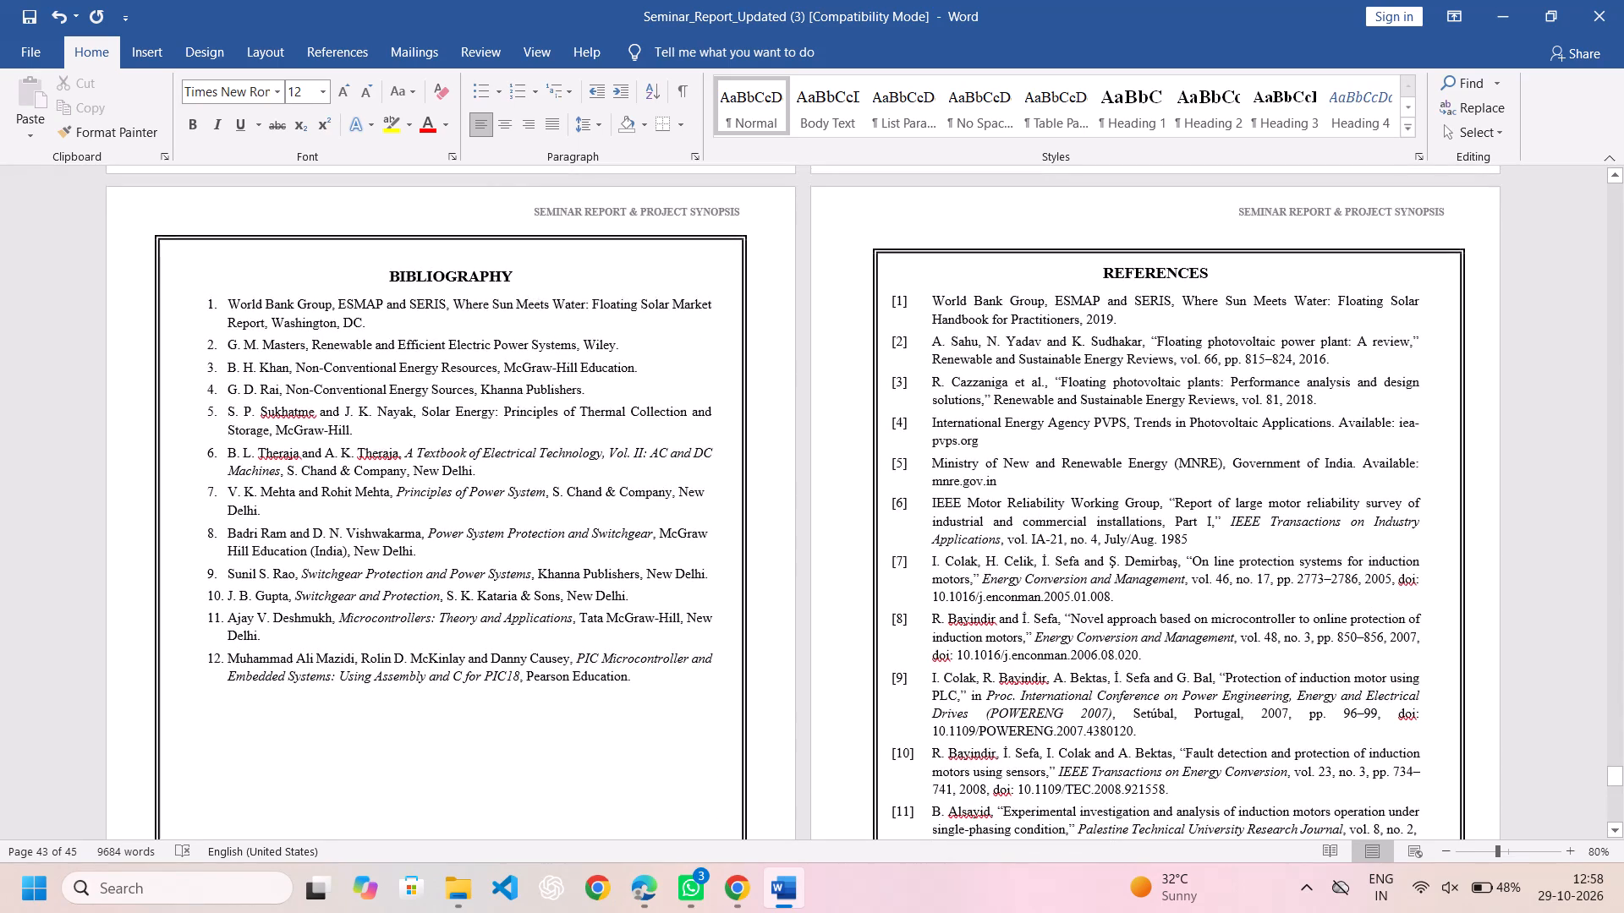
{"action": "scroll", "coordinate": [598, 702], "scroll_direction": "down", "scroll_amount": 1}
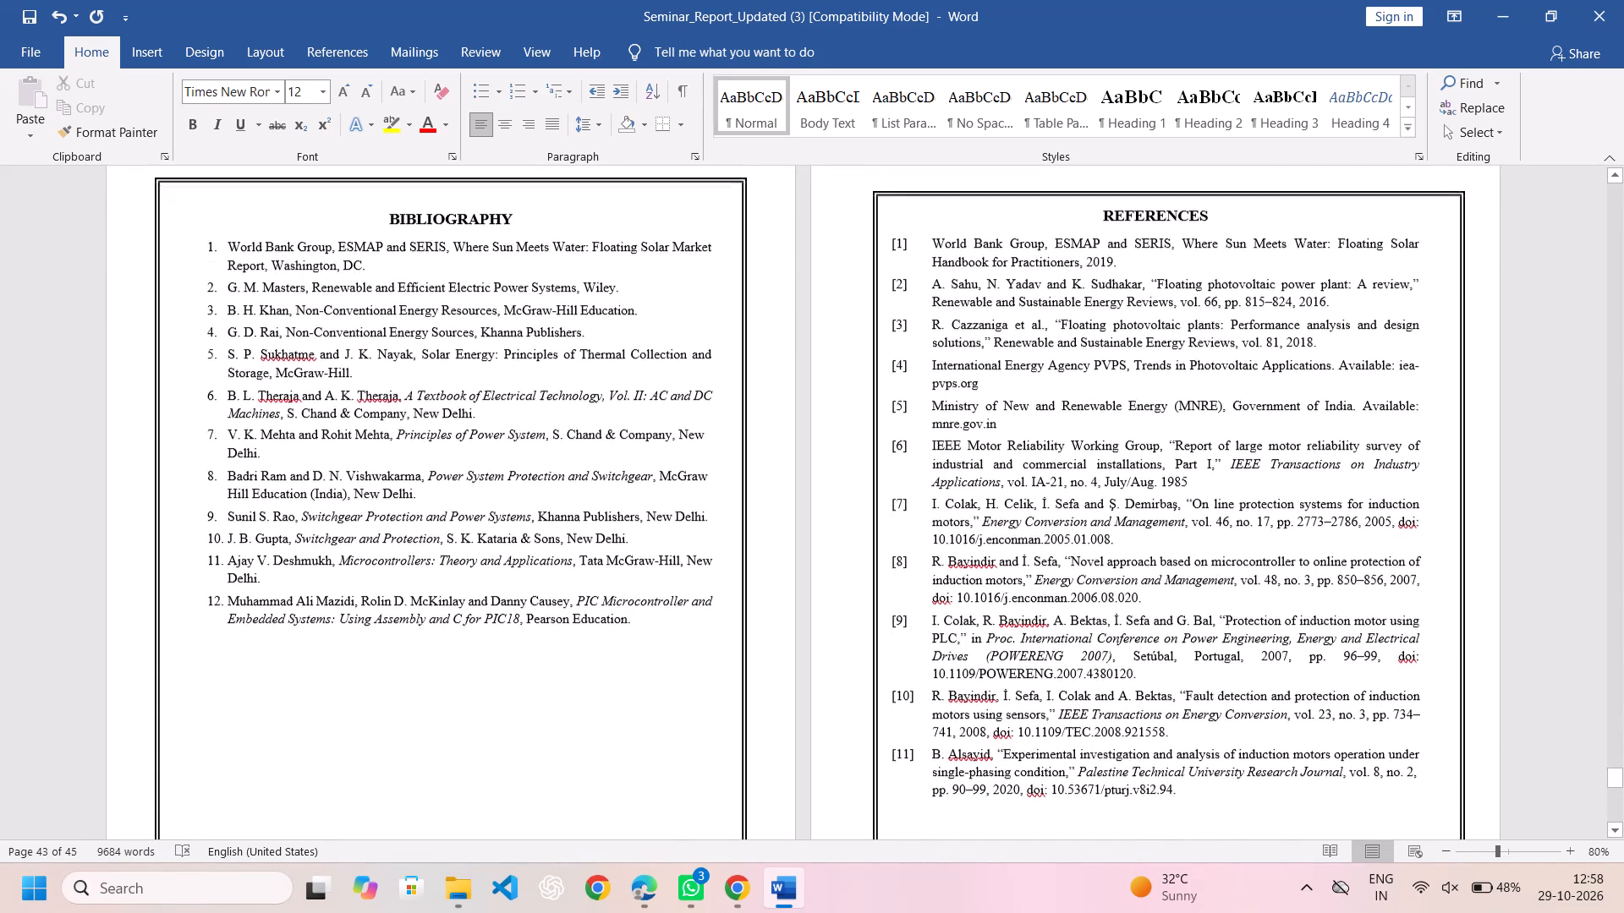
{"action": "scroll", "coordinate": [598, 702], "scroll_direction": "down", "scroll_amount": 2}
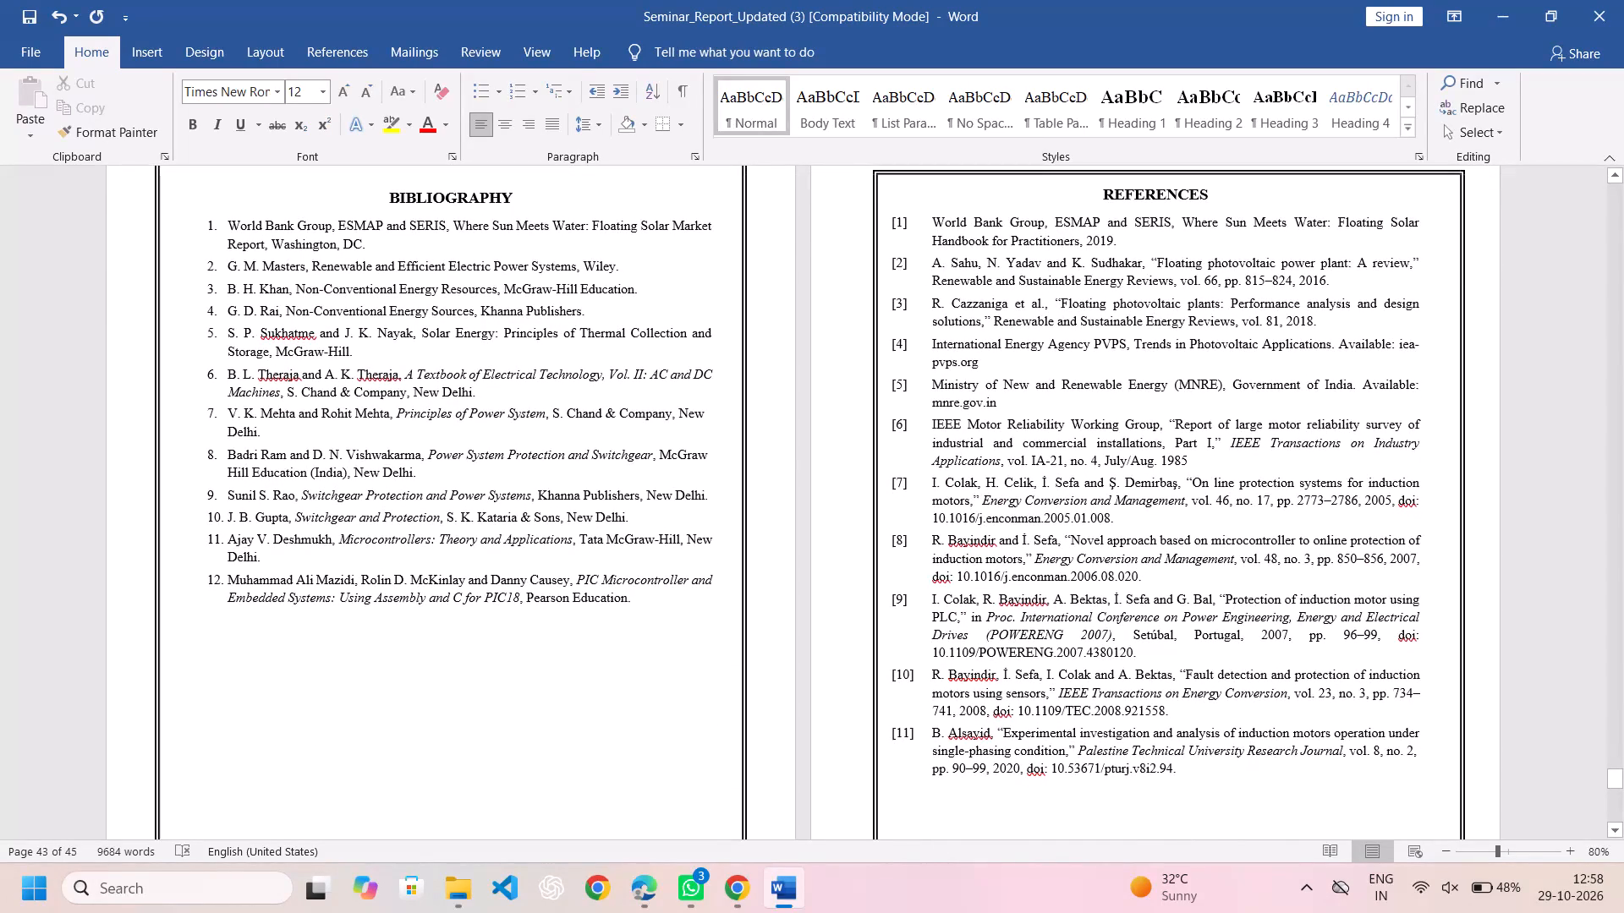
{"action": "left_click", "coordinate": [206, 224]}
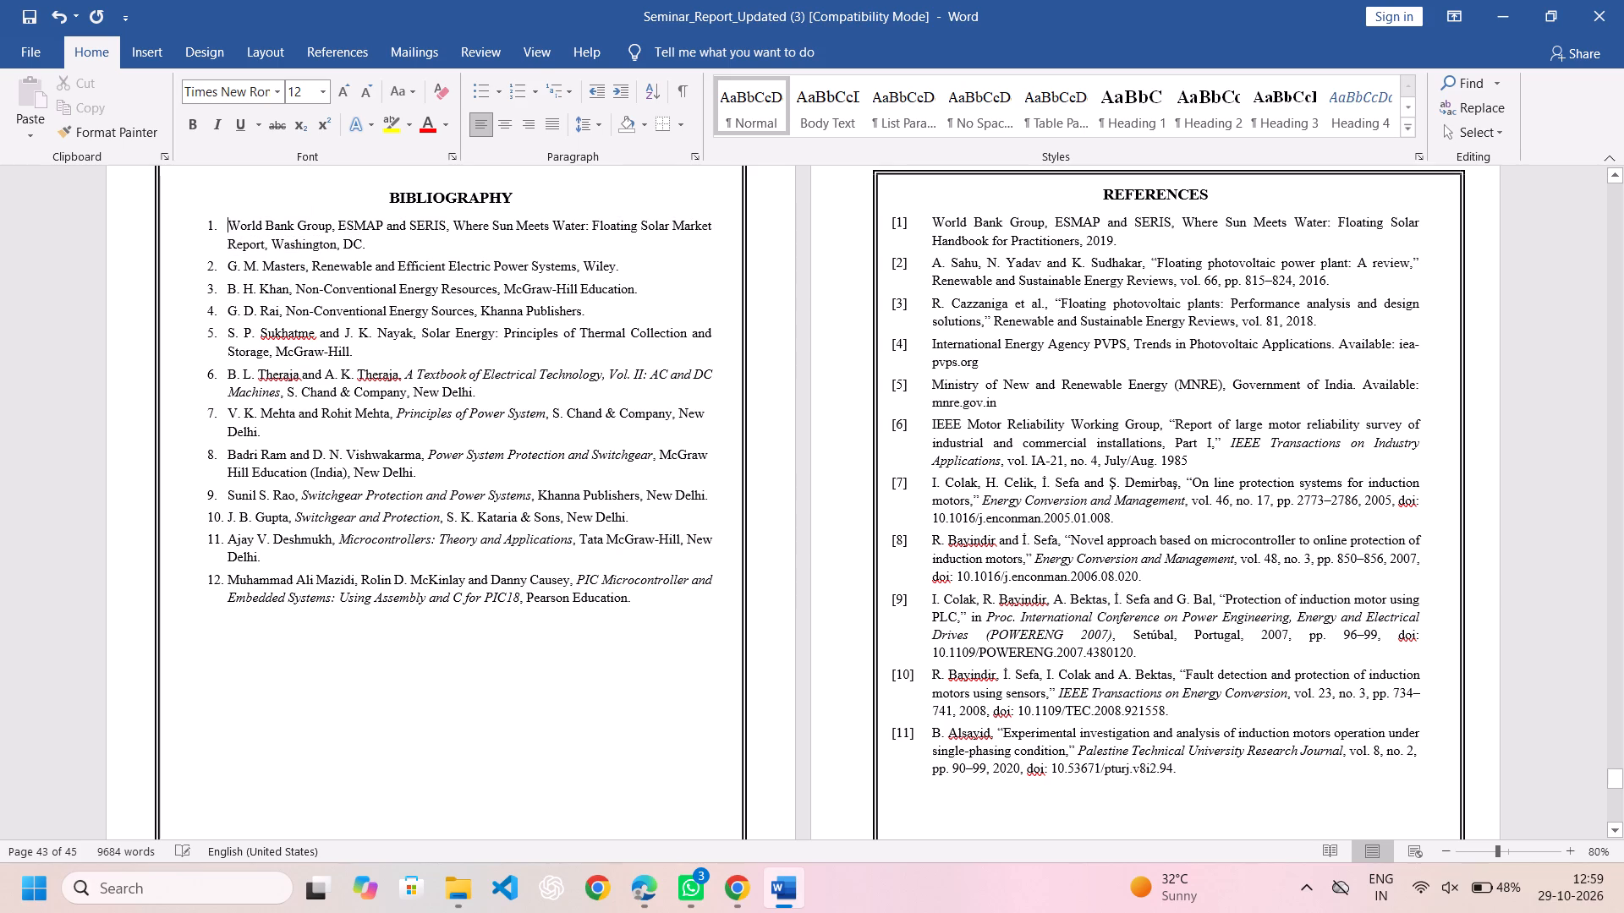
{"action": "double_click", "coordinate": [204, 220]}
{"action": "double_click", "coordinate": [204, 220]}
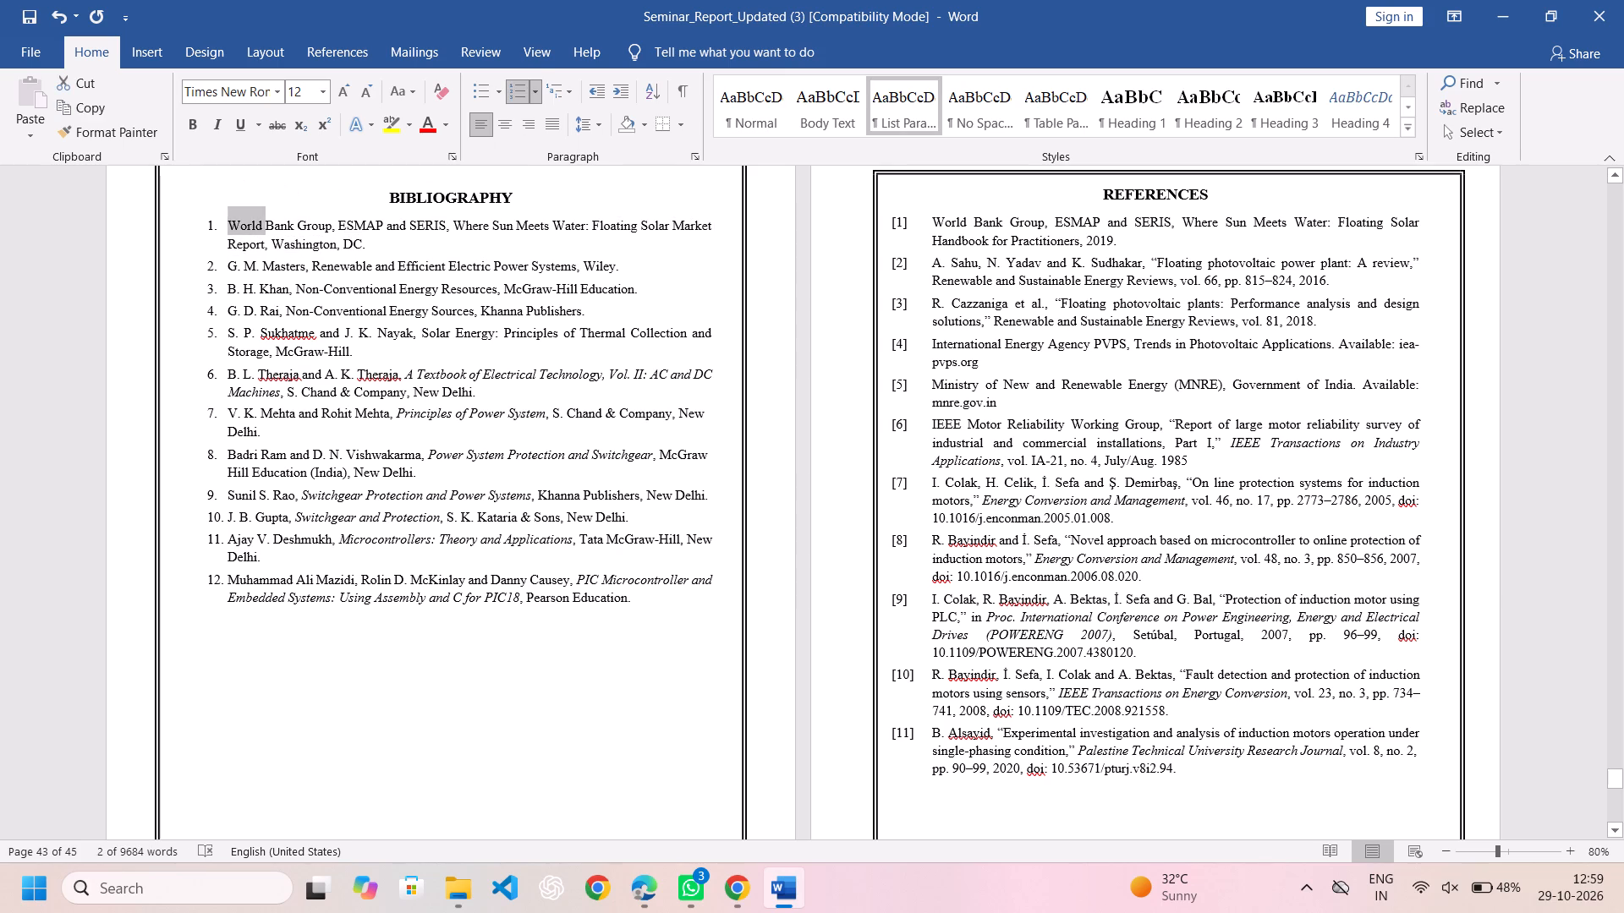
{"action": "left_click", "coordinate": [213, 222]}
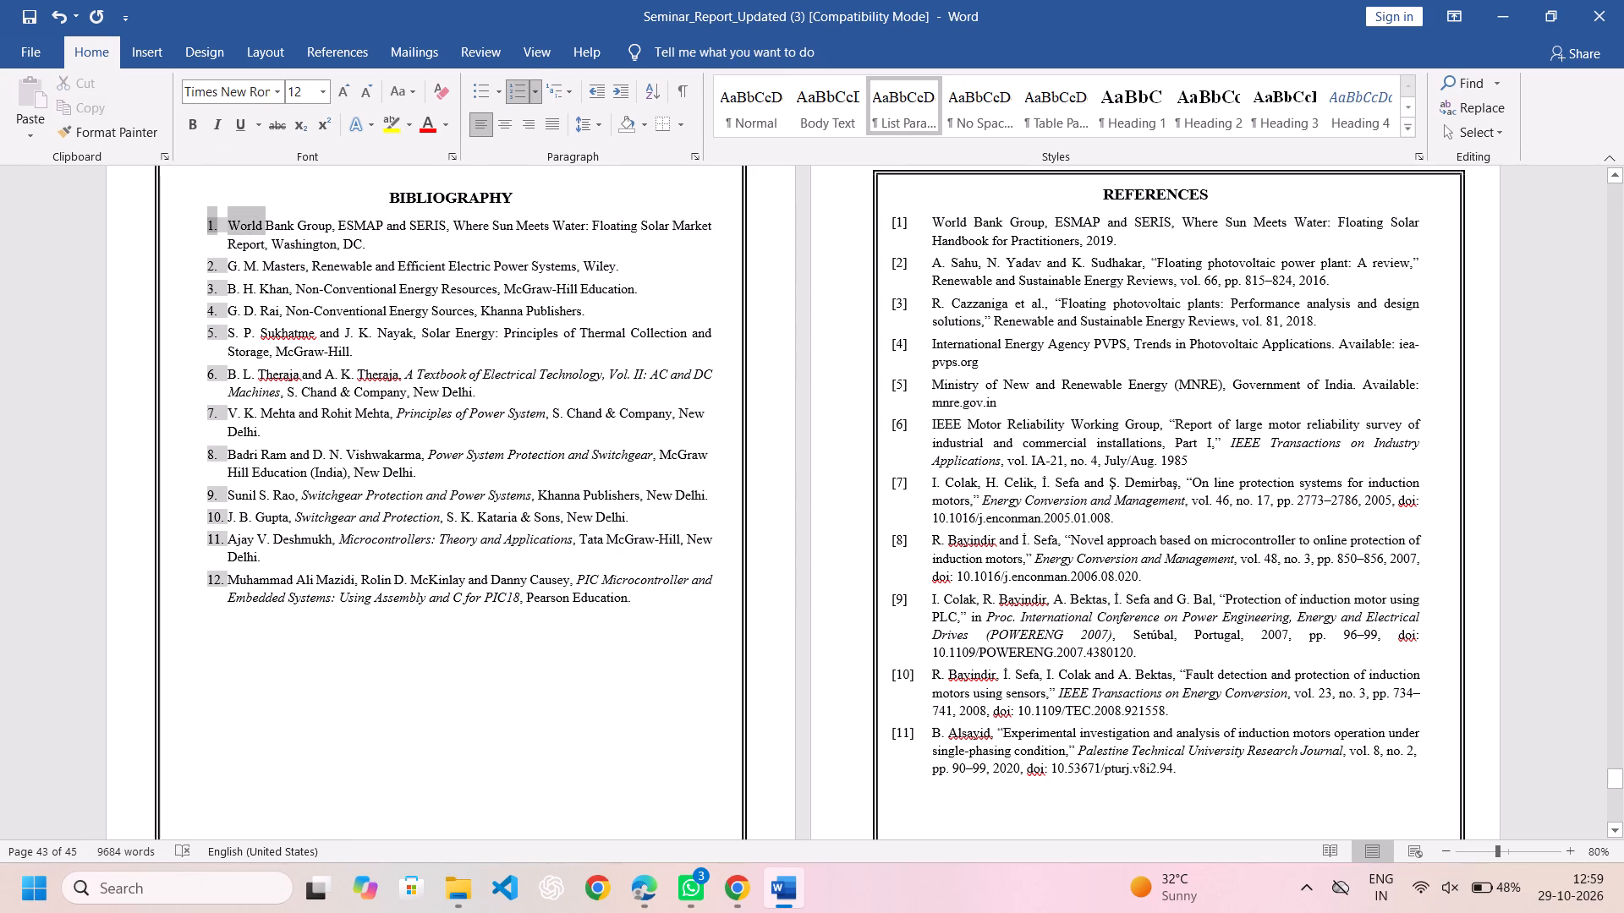
{"action": "left_click", "coordinate": [169, 213]}
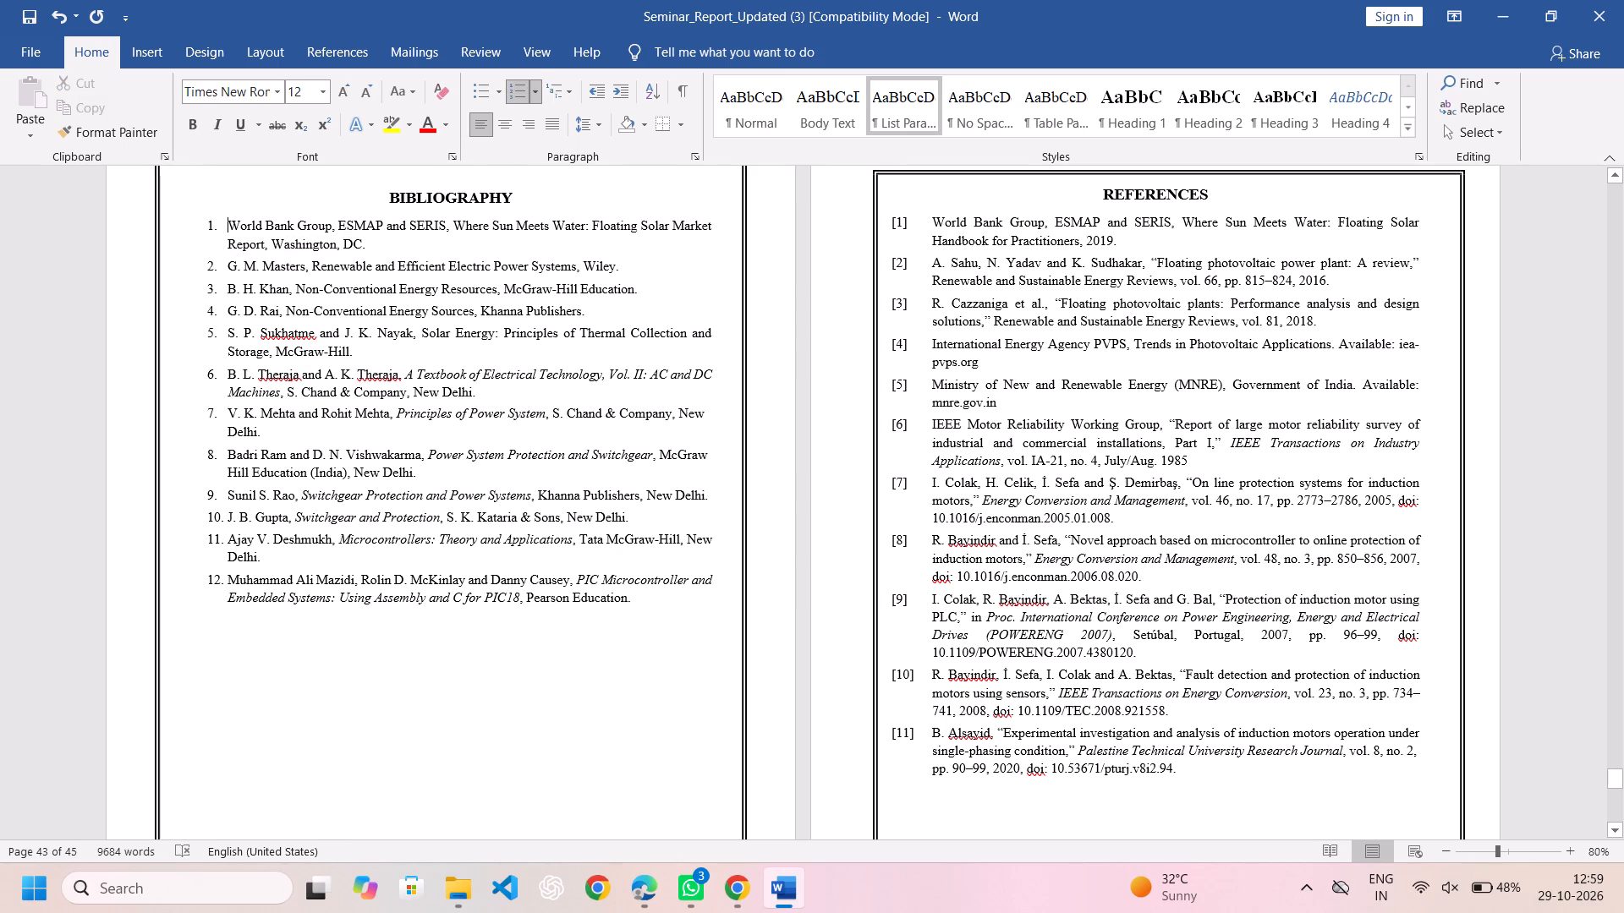
{"action": "left_click_drag", "start_coordinate": [210, 225], "coordinate": [207, 273]}
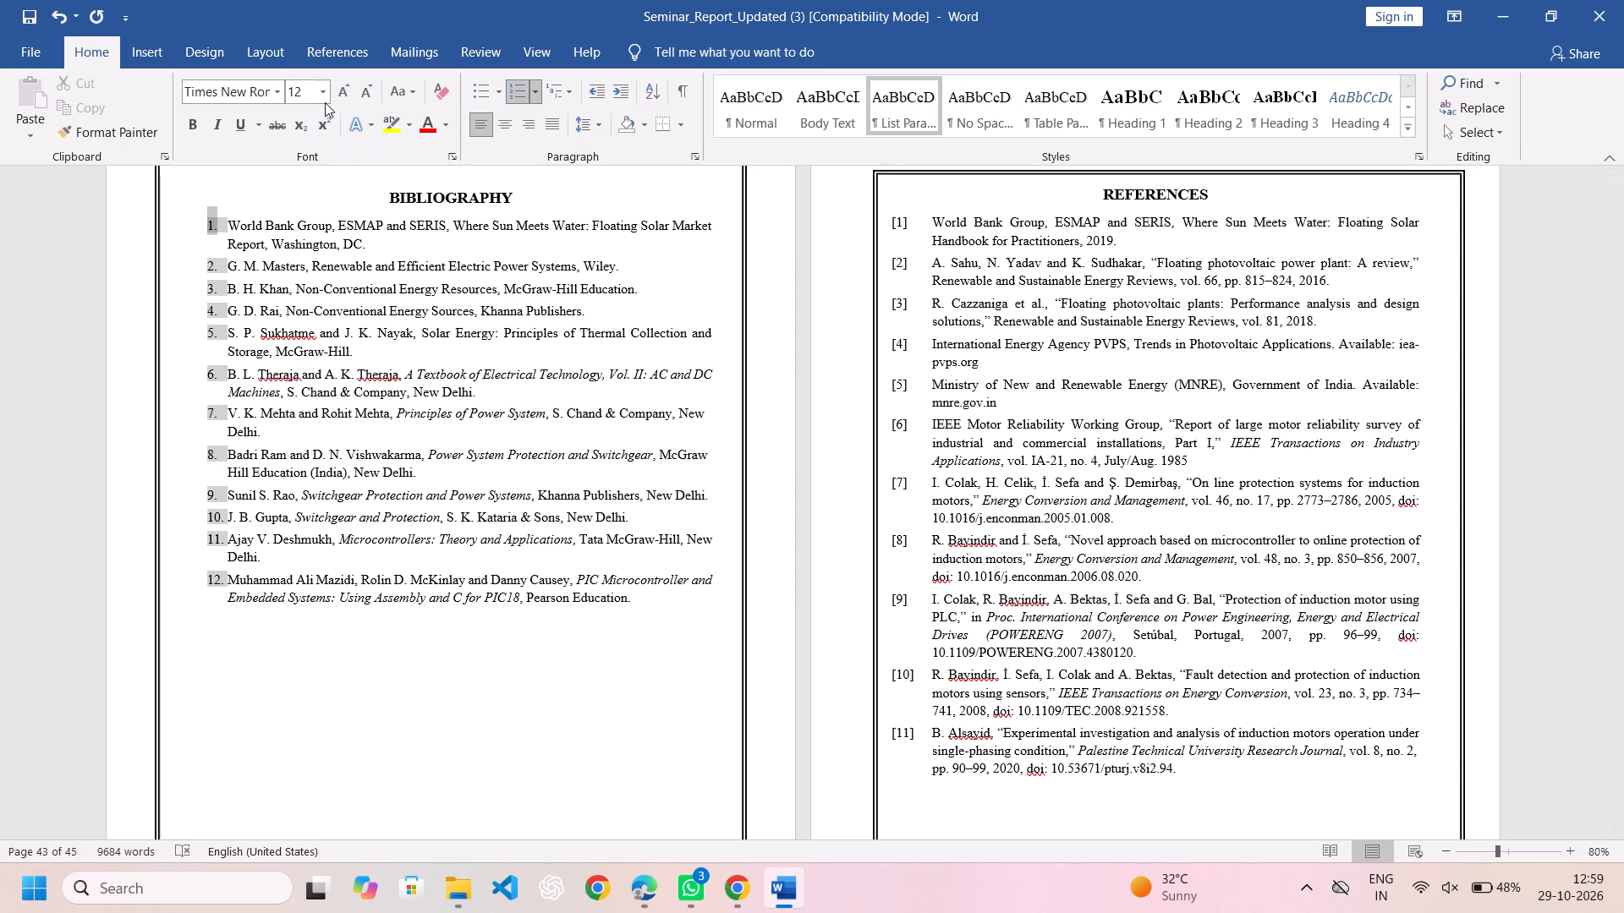
{"action": "left_click", "coordinate": [488, 96]}
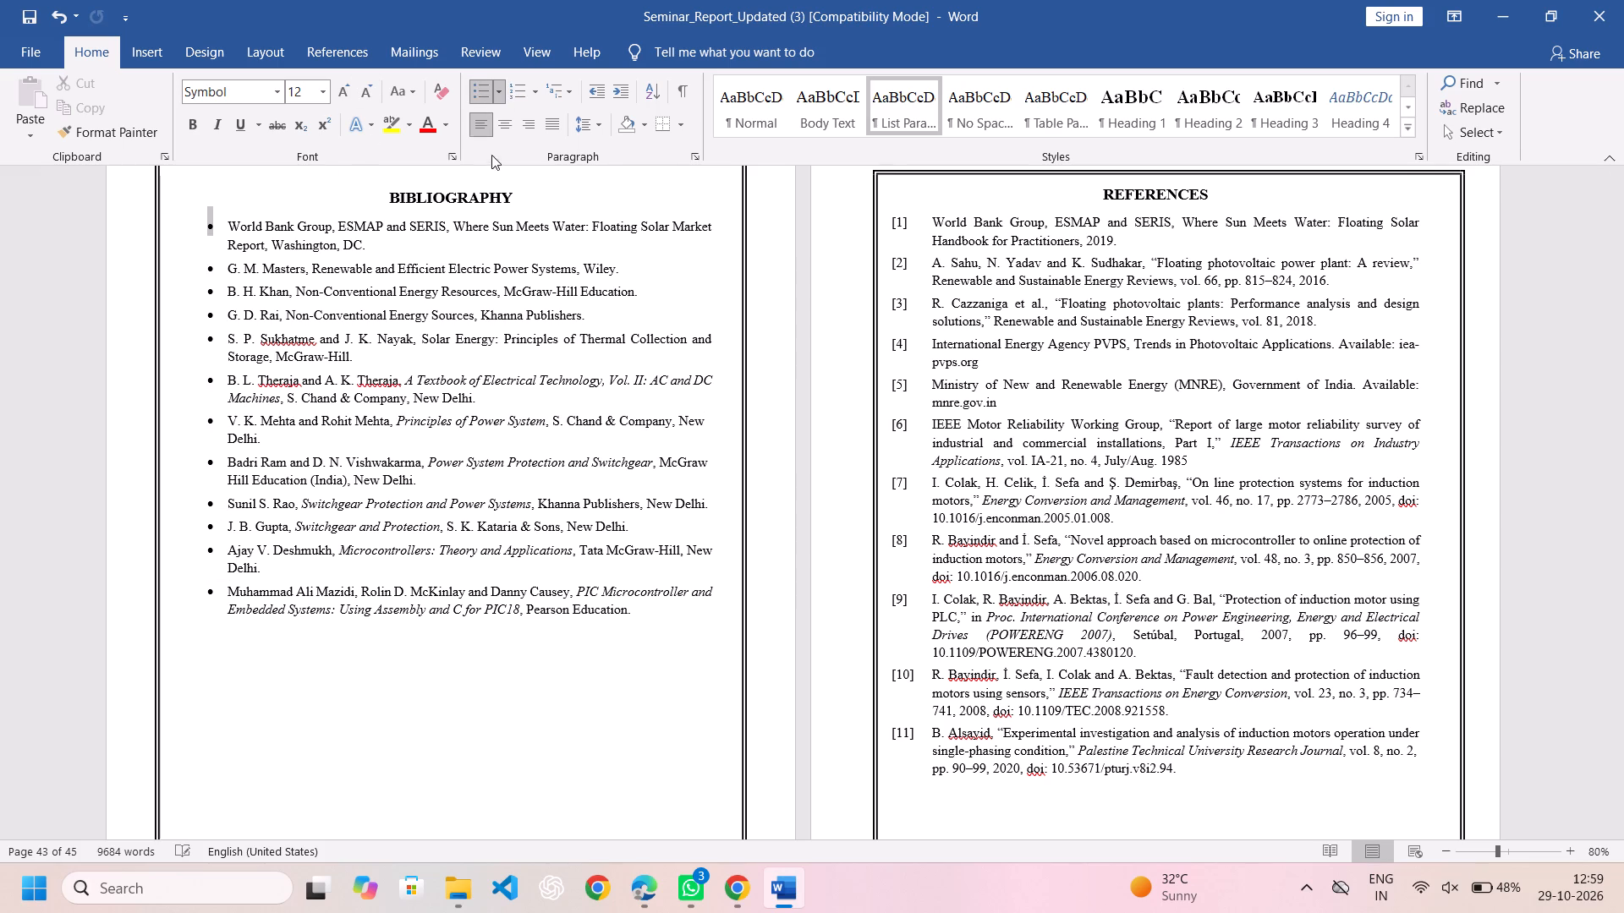
Start the spelling and grammar check from the title page and ignore all flagged words on the title and certificate pages.
{"action": "scroll", "coordinate": [398, 667], "scroll_direction": "down", "scroll_amount": 3}
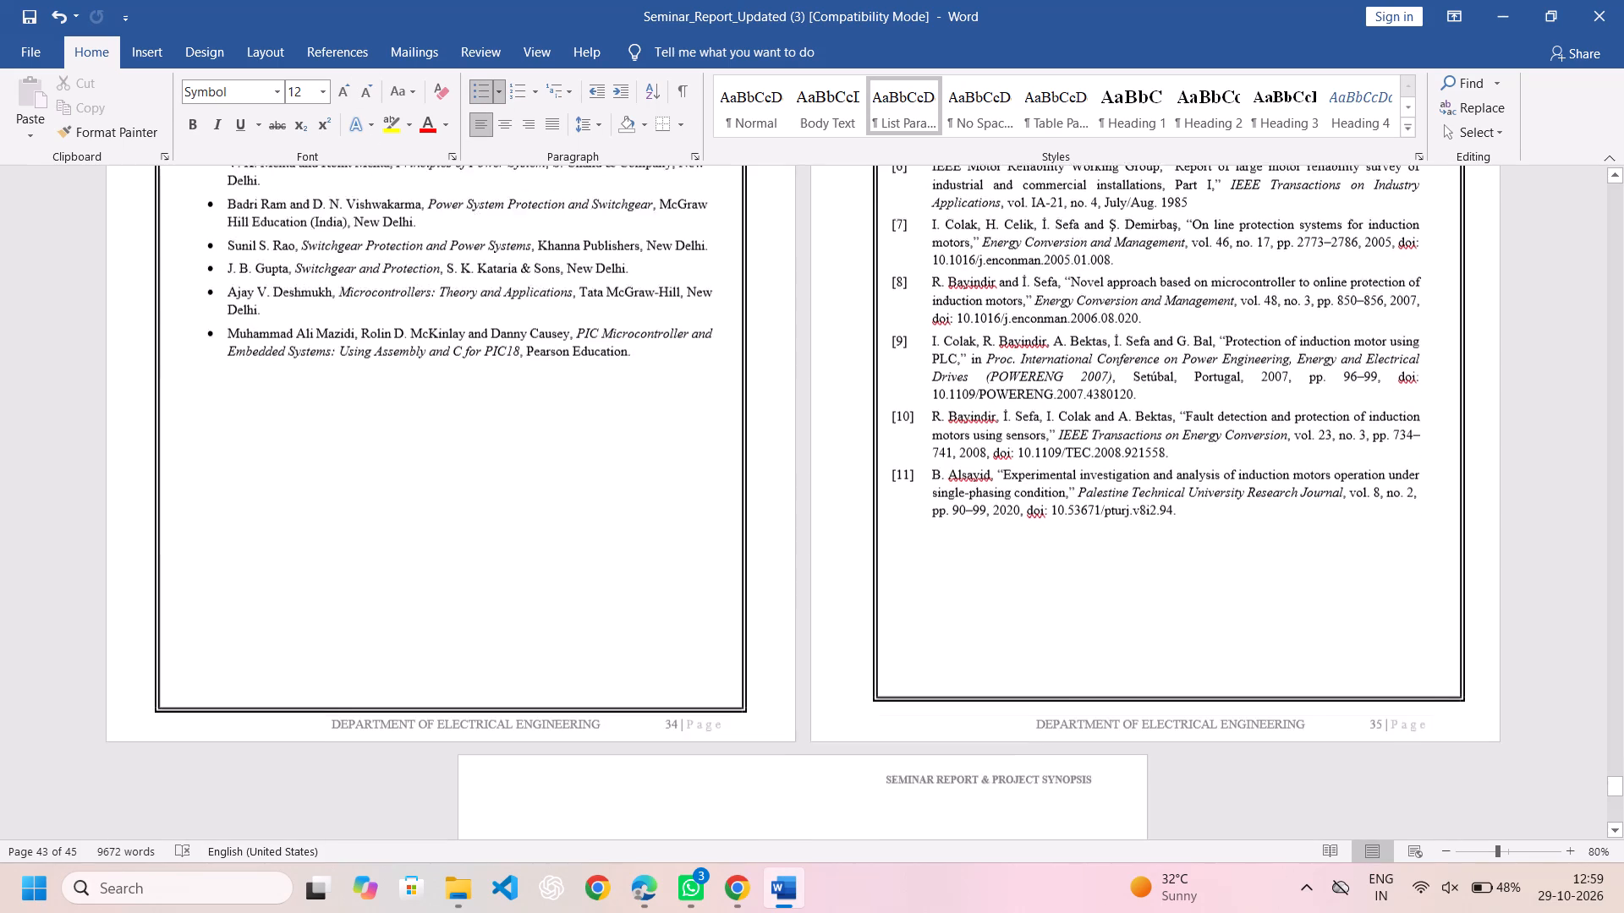
{"action": "scroll", "coordinate": [398, 667], "scroll_direction": "down", "scroll_amount": 1}
{"action": "scroll", "coordinate": [398, 667], "scroll_direction": "up", "scroll_amount": 20}
{"action": "scroll", "coordinate": [398, 667], "scroll_direction": "up", "scroll_amount": 20}
{"action": "scroll", "coordinate": [398, 667], "scroll_direction": "up", "scroll_amount": 20}
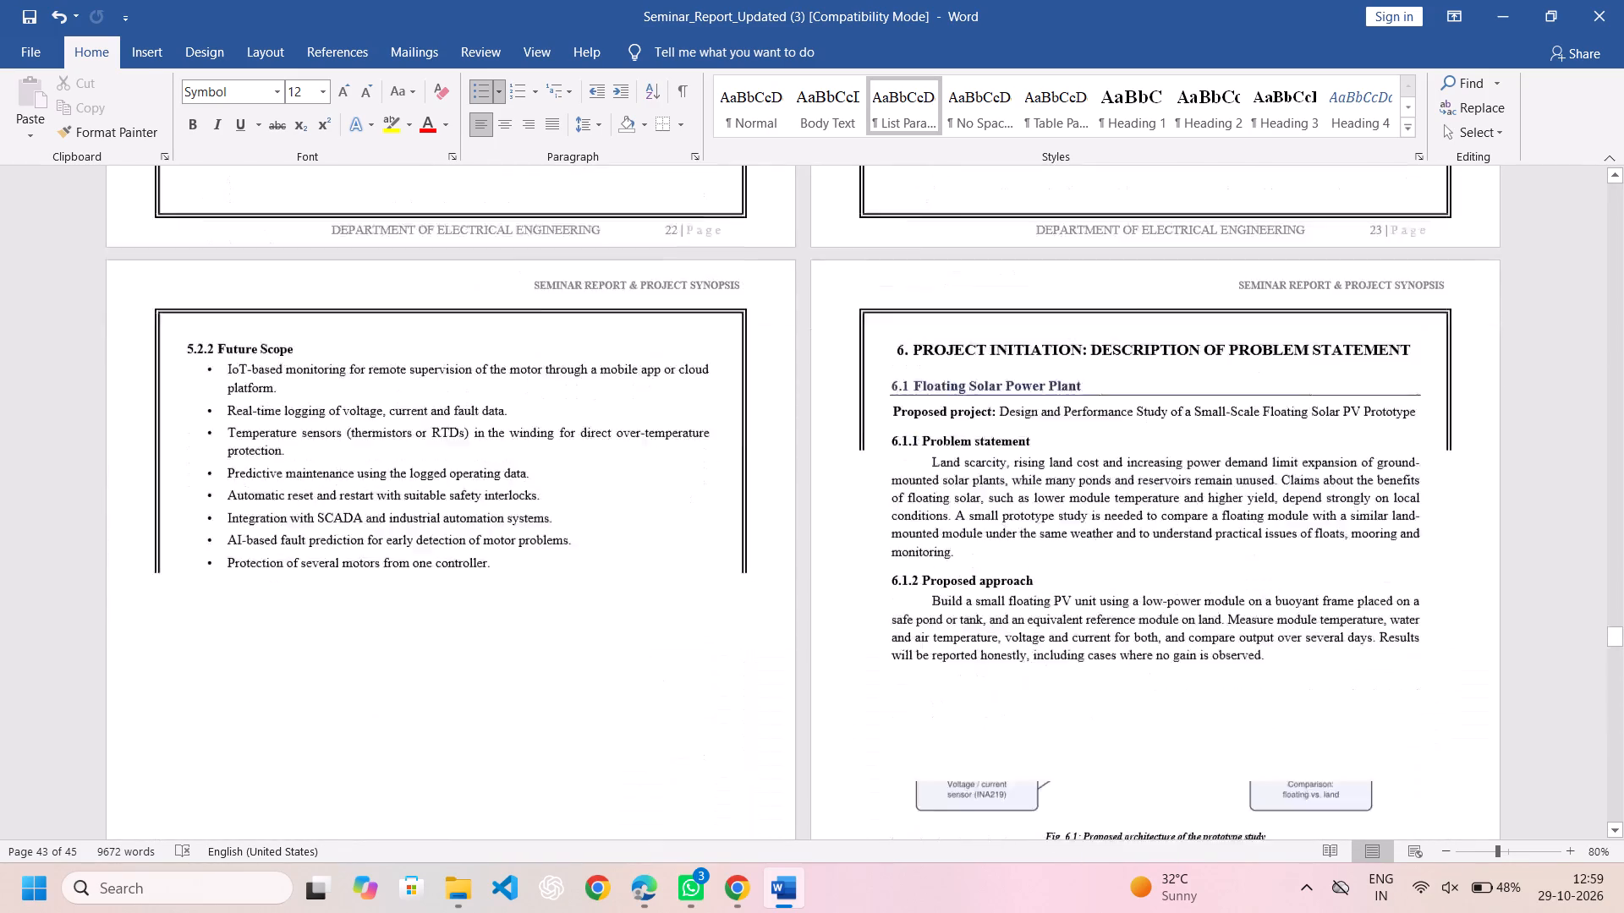
{"action": "scroll", "coordinate": [398, 667], "scroll_direction": "up", "scroll_amount": 8}
{"action": "scroll", "coordinate": [398, 667], "scroll_direction": "up", "scroll_amount": 20}
{"action": "scroll", "coordinate": [398, 667], "scroll_direction": "up", "scroll_amount": 20}
{"action": "scroll", "coordinate": [398, 667], "scroll_direction": "up", "scroll_amount": 20}
{"action": "scroll", "coordinate": [398, 667], "scroll_direction": "down", "scroll_amount": 1}
{"action": "scroll", "coordinate": [398, 667], "scroll_direction": "up", "scroll_amount": 20}
{"action": "scroll", "coordinate": [398, 667], "scroll_direction": "up", "scroll_amount": 20}
{"action": "scroll", "coordinate": [398, 667], "scroll_direction": "up", "scroll_amount": 5}
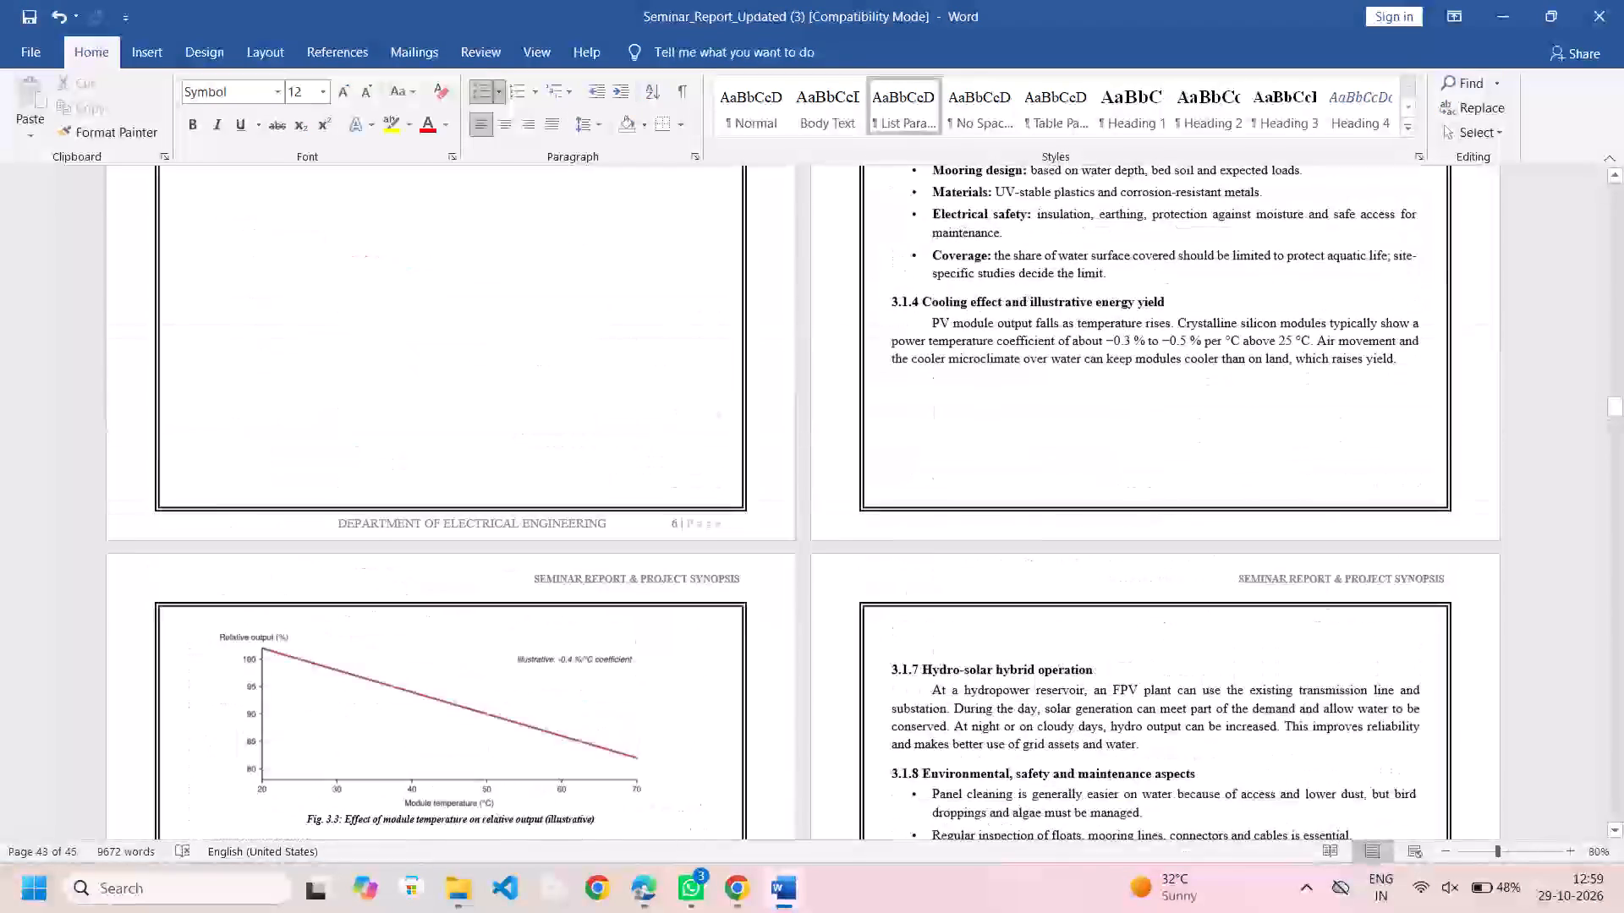
{"action": "scroll", "coordinate": [398, 667], "scroll_direction": "up", "scroll_amount": 20}
{"action": "scroll", "coordinate": [398, 667], "scroll_direction": "up", "scroll_amount": 20}
{"action": "scroll", "coordinate": [398, 667], "scroll_direction": "up", "scroll_amount": 20}
{"action": "scroll", "coordinate": [398, 667], "scroll_direction": "up", "scroll_amount": 20}
{"action": "scroll", "coordinate": [398, 667], "scroll_direction": "up", "scroll_amount": 20}
{"action": "scroll", "coordinate": [398, 667], "scroll_direction": "up", "scroll_amount": 20}
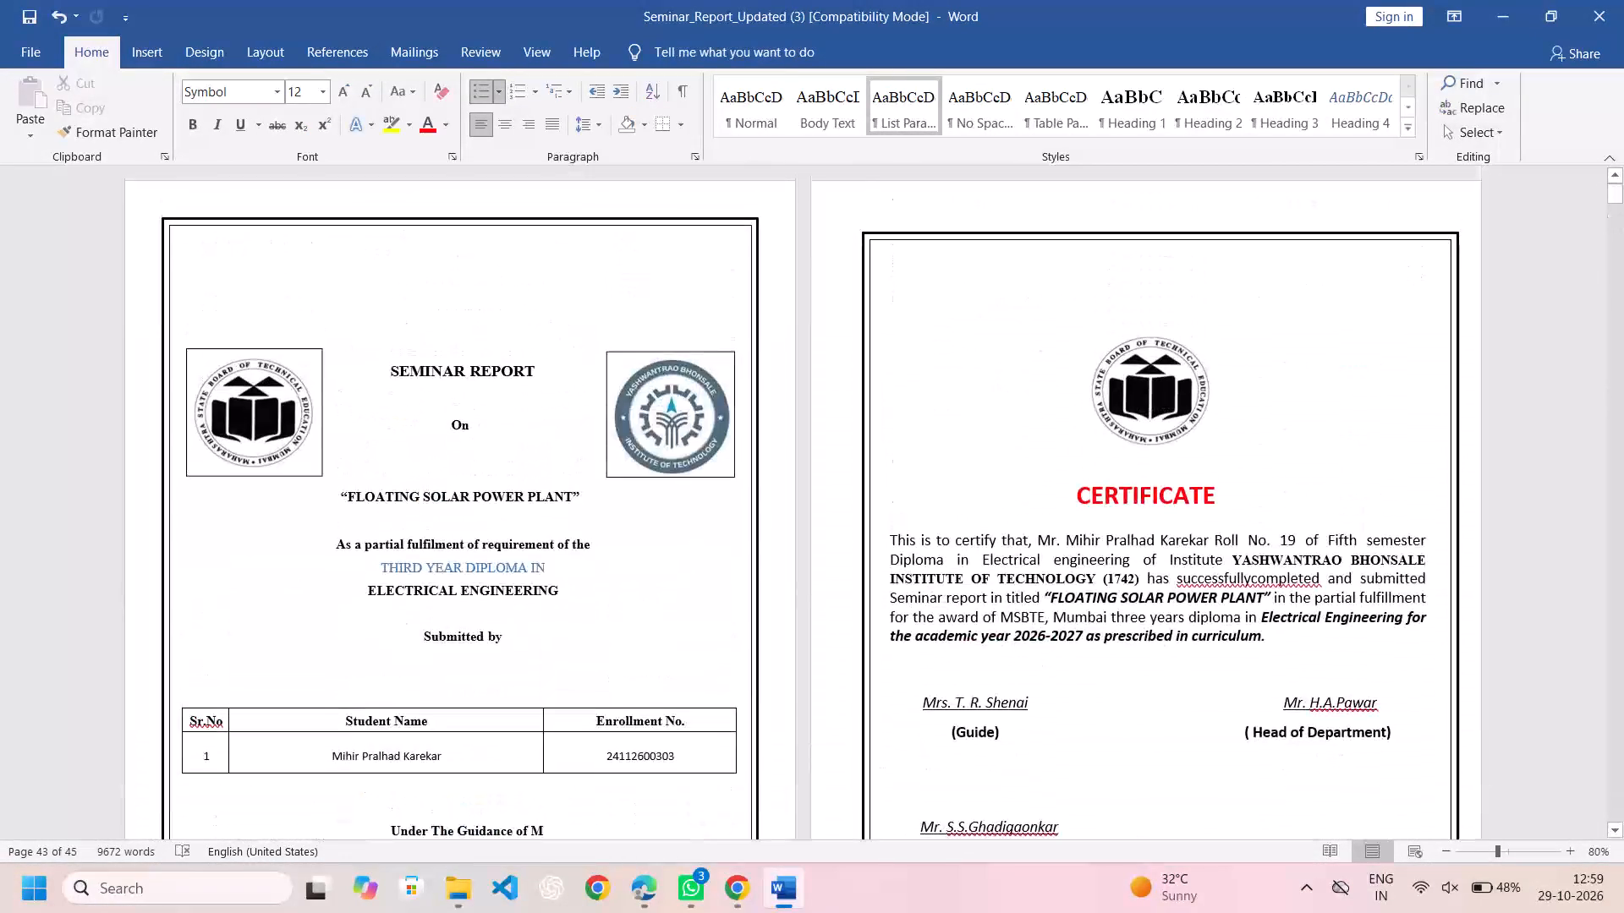
{"action": "left_click", "coordinate": [325, 601]}
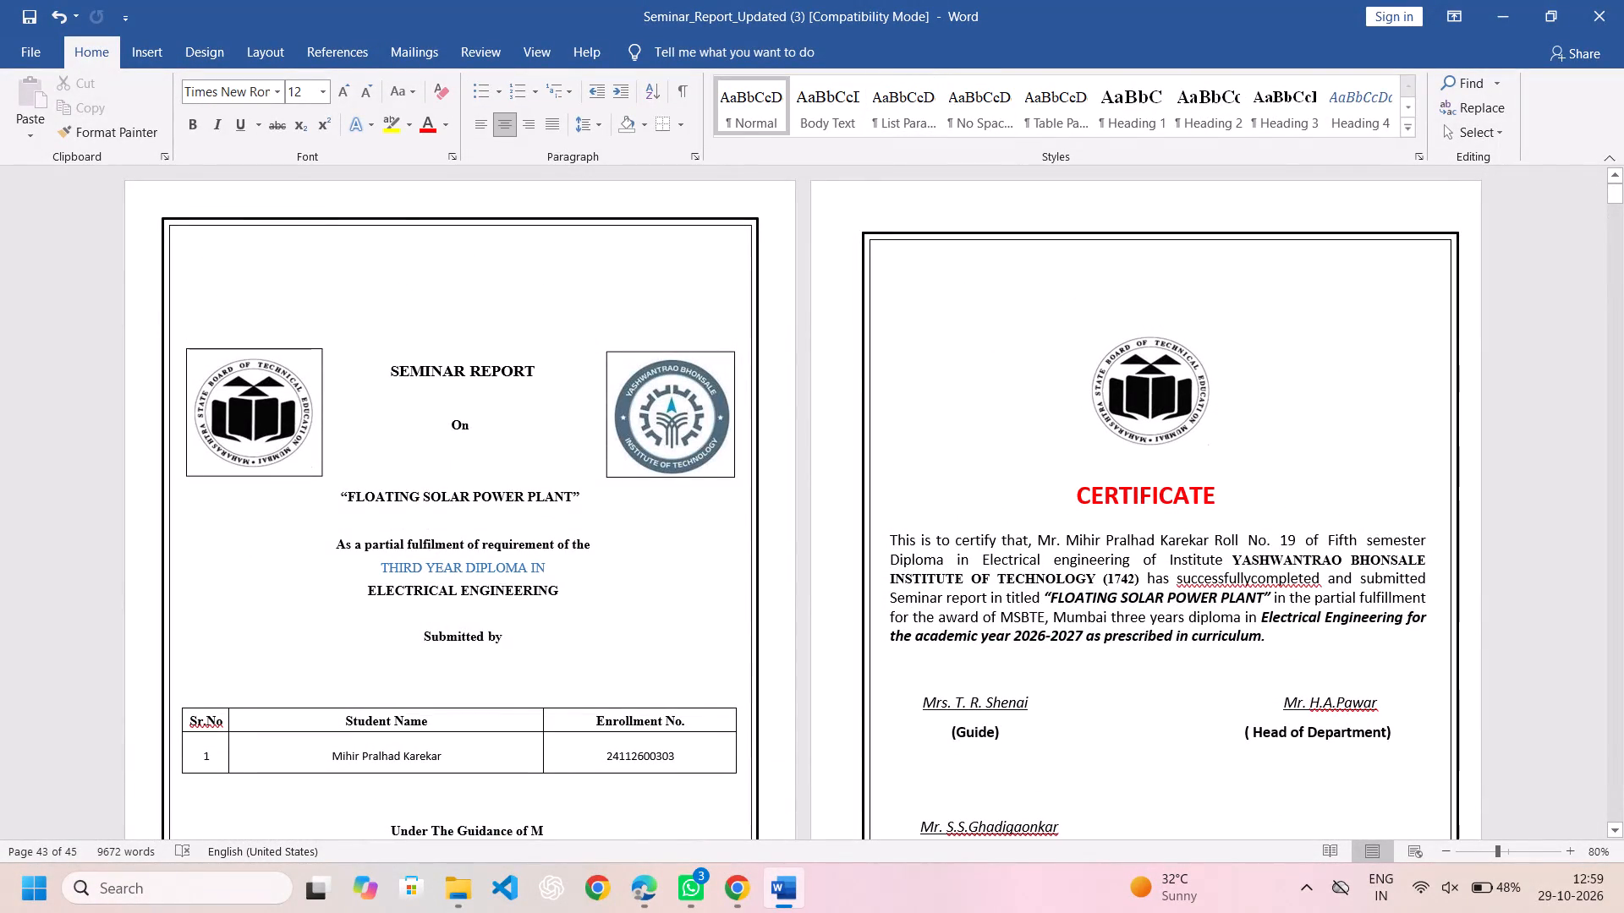
{"action": "left_click", "coordinate": [418, 45]}
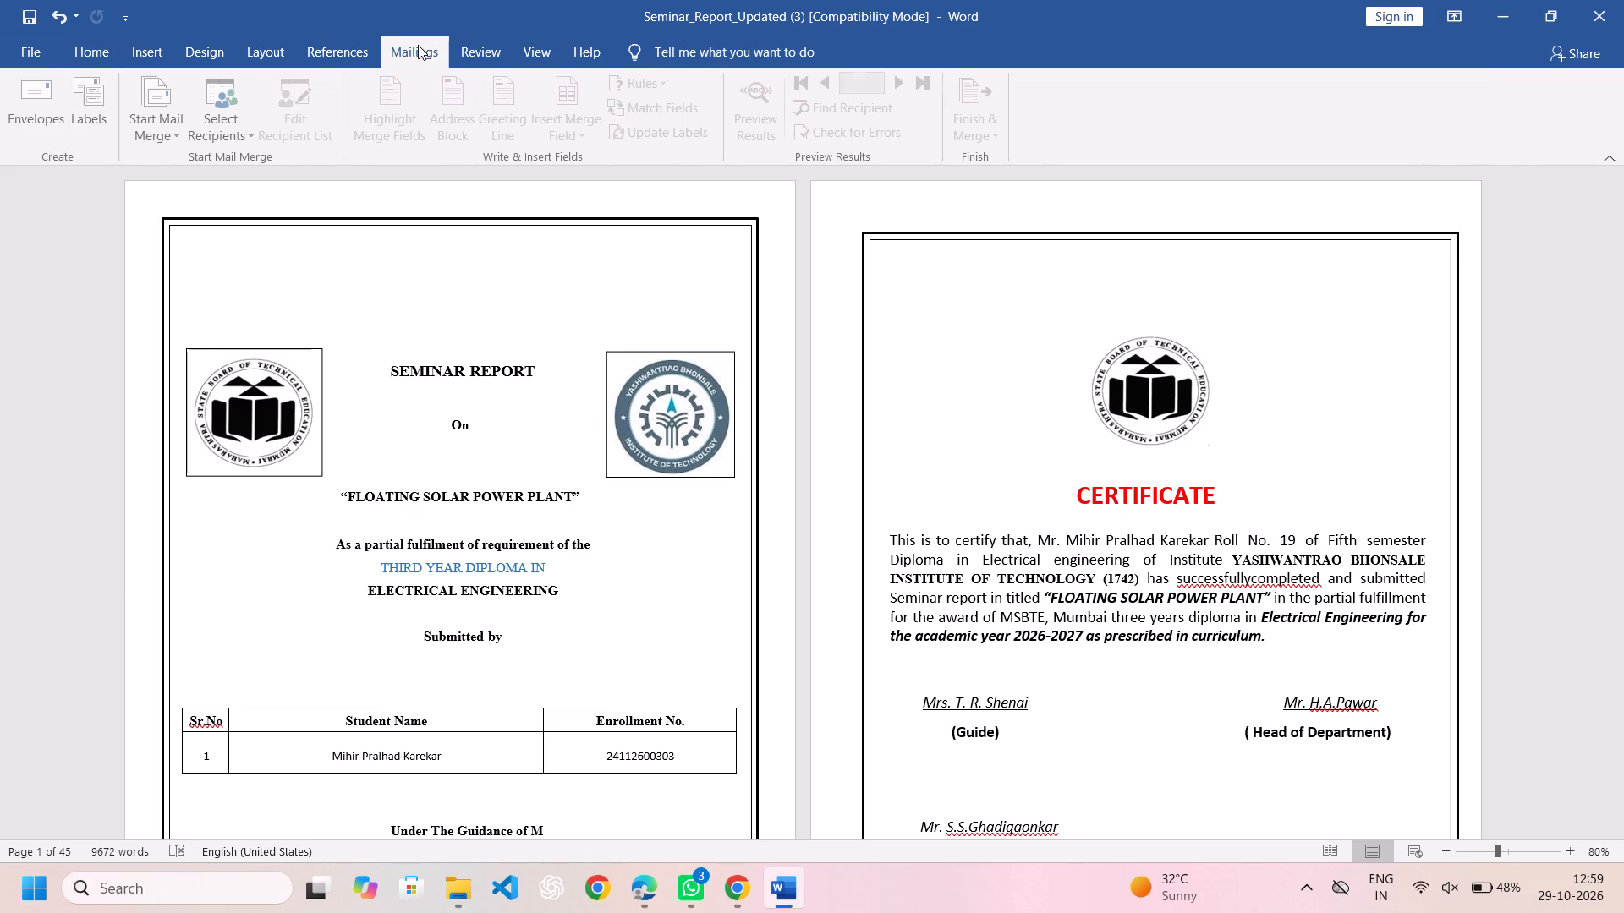
{"action": "left_click", "coordinate": [463, 42]}
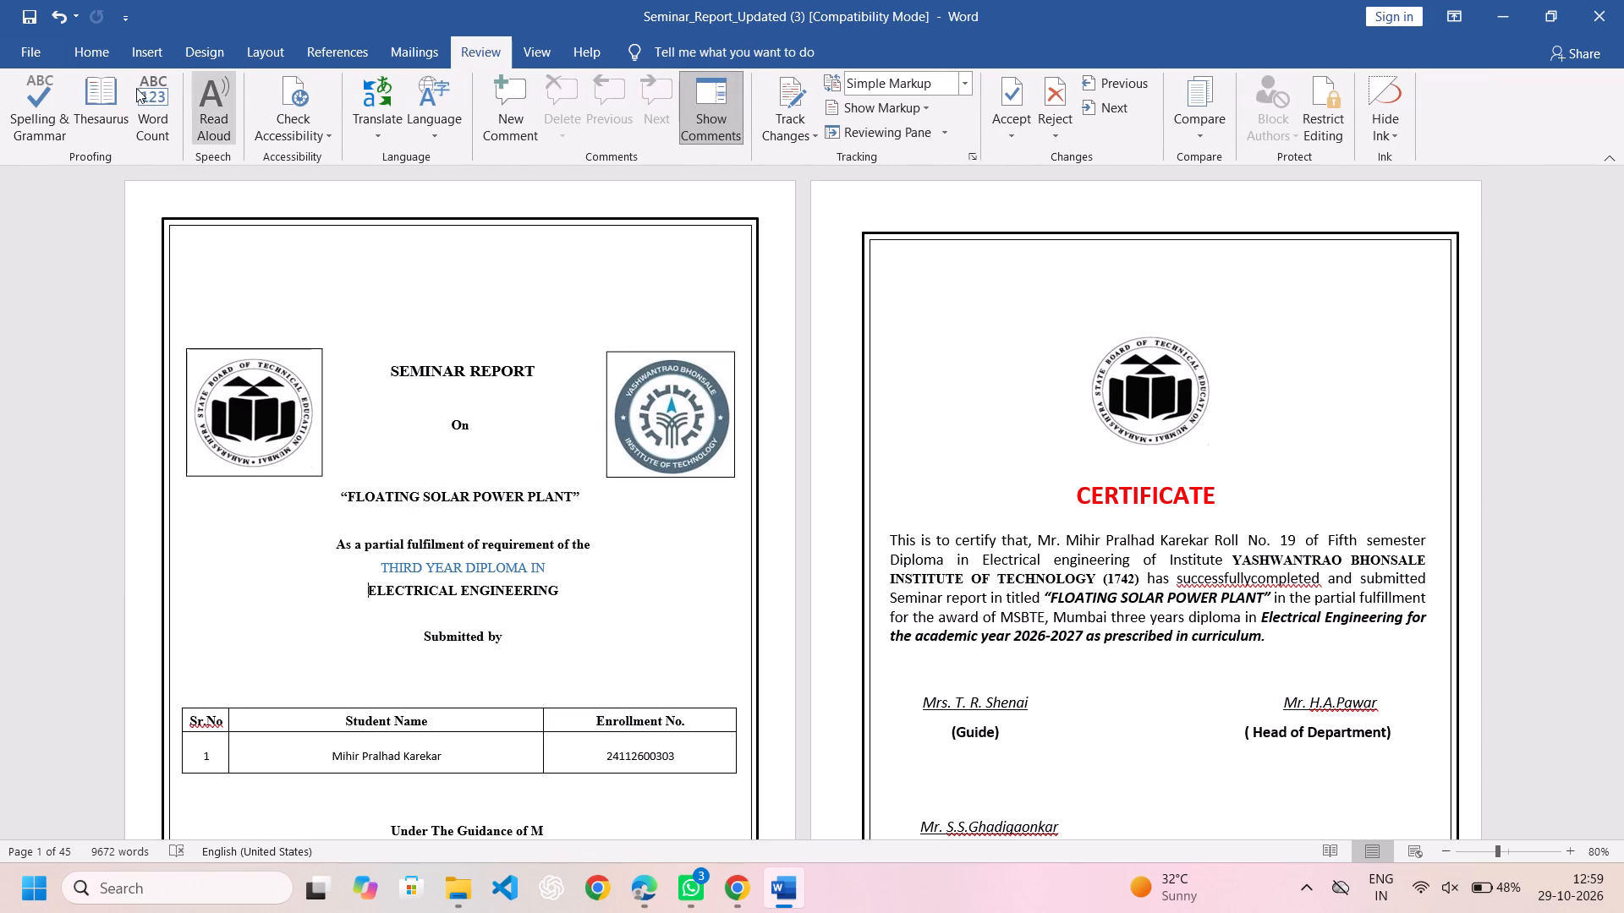
{"action": "left_click", "coordinate": [58, 99]}
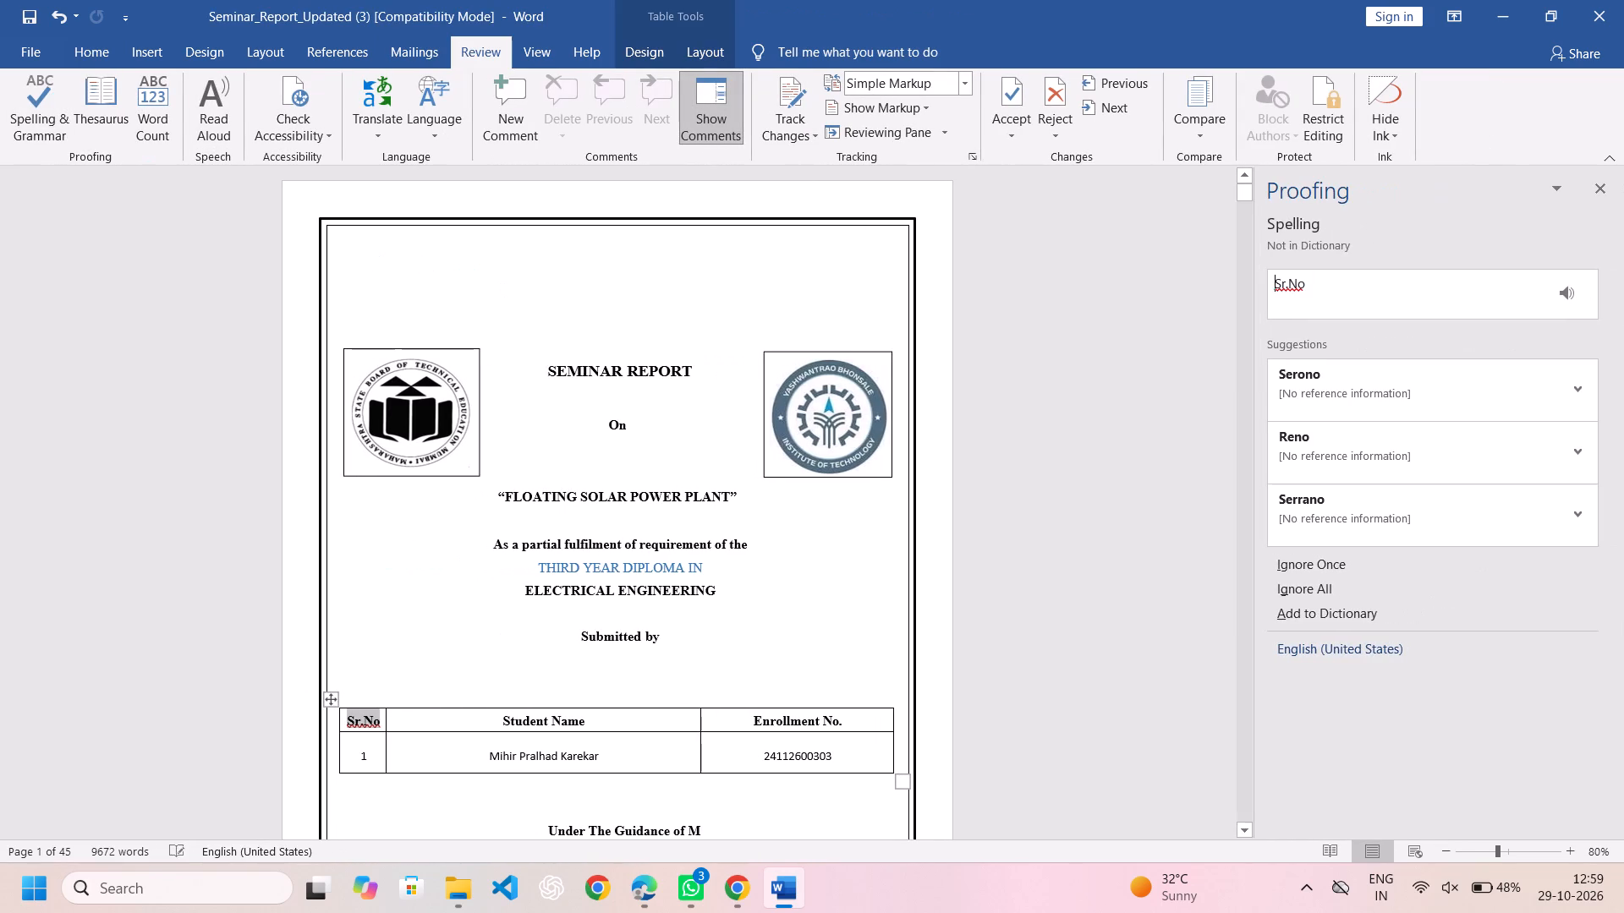
{"action": "left_click", "coordinate": [1332, 591]}
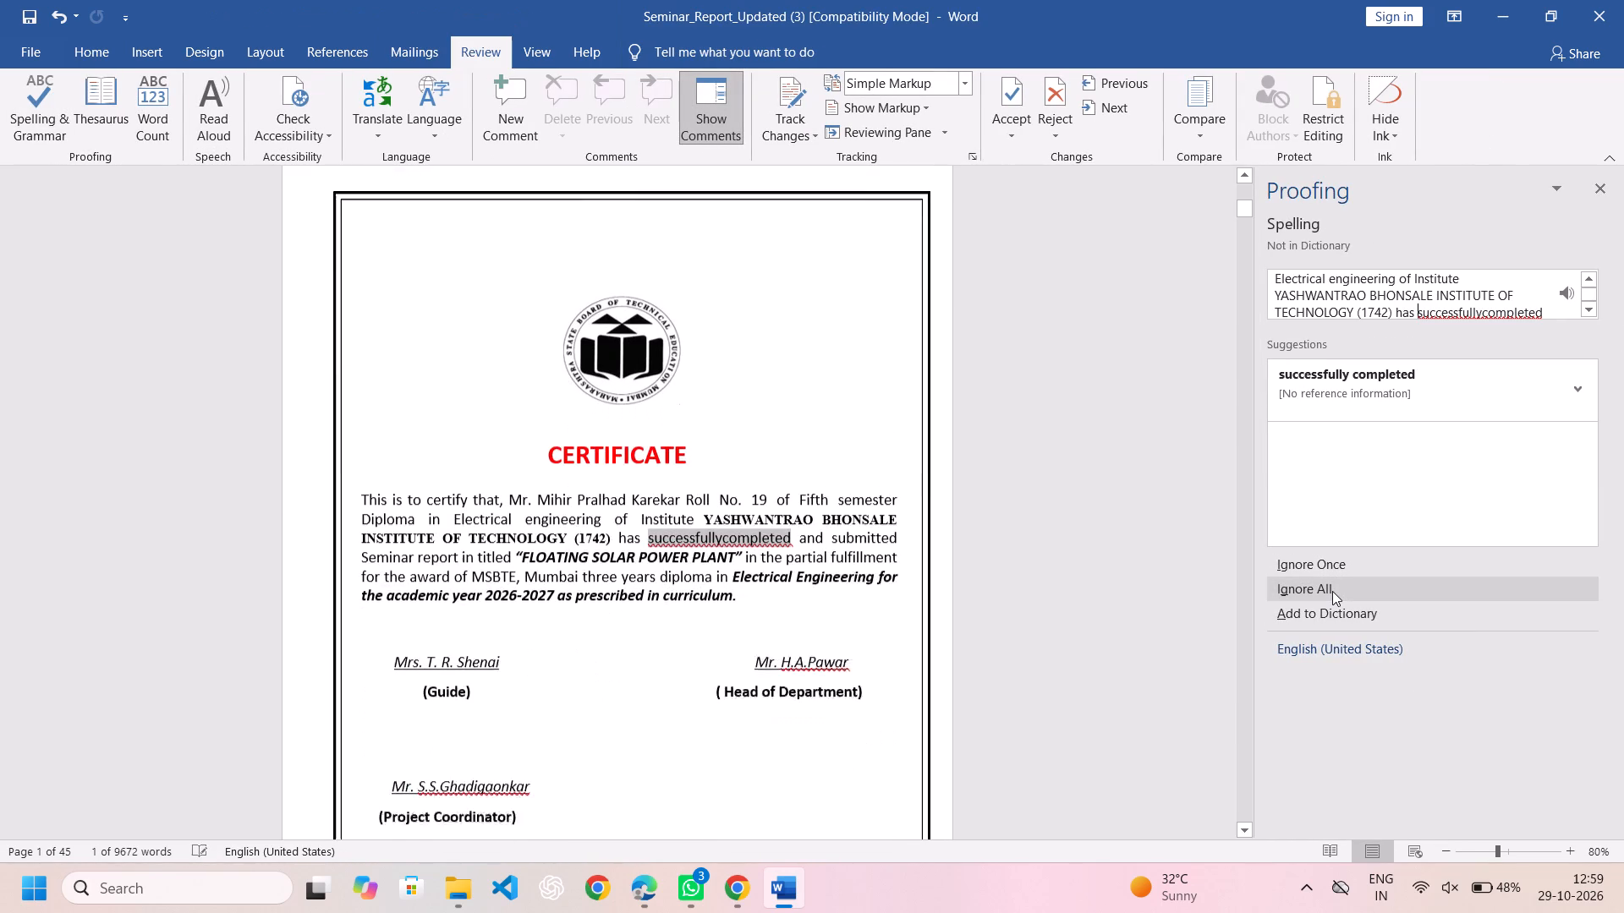
{"action": "left_click", "coordinate": [1332, 591]}
{"action": "left_click", "coordinate": [1332, 591]}
{"action": "left_click", "coordinate": [1332, 591]}
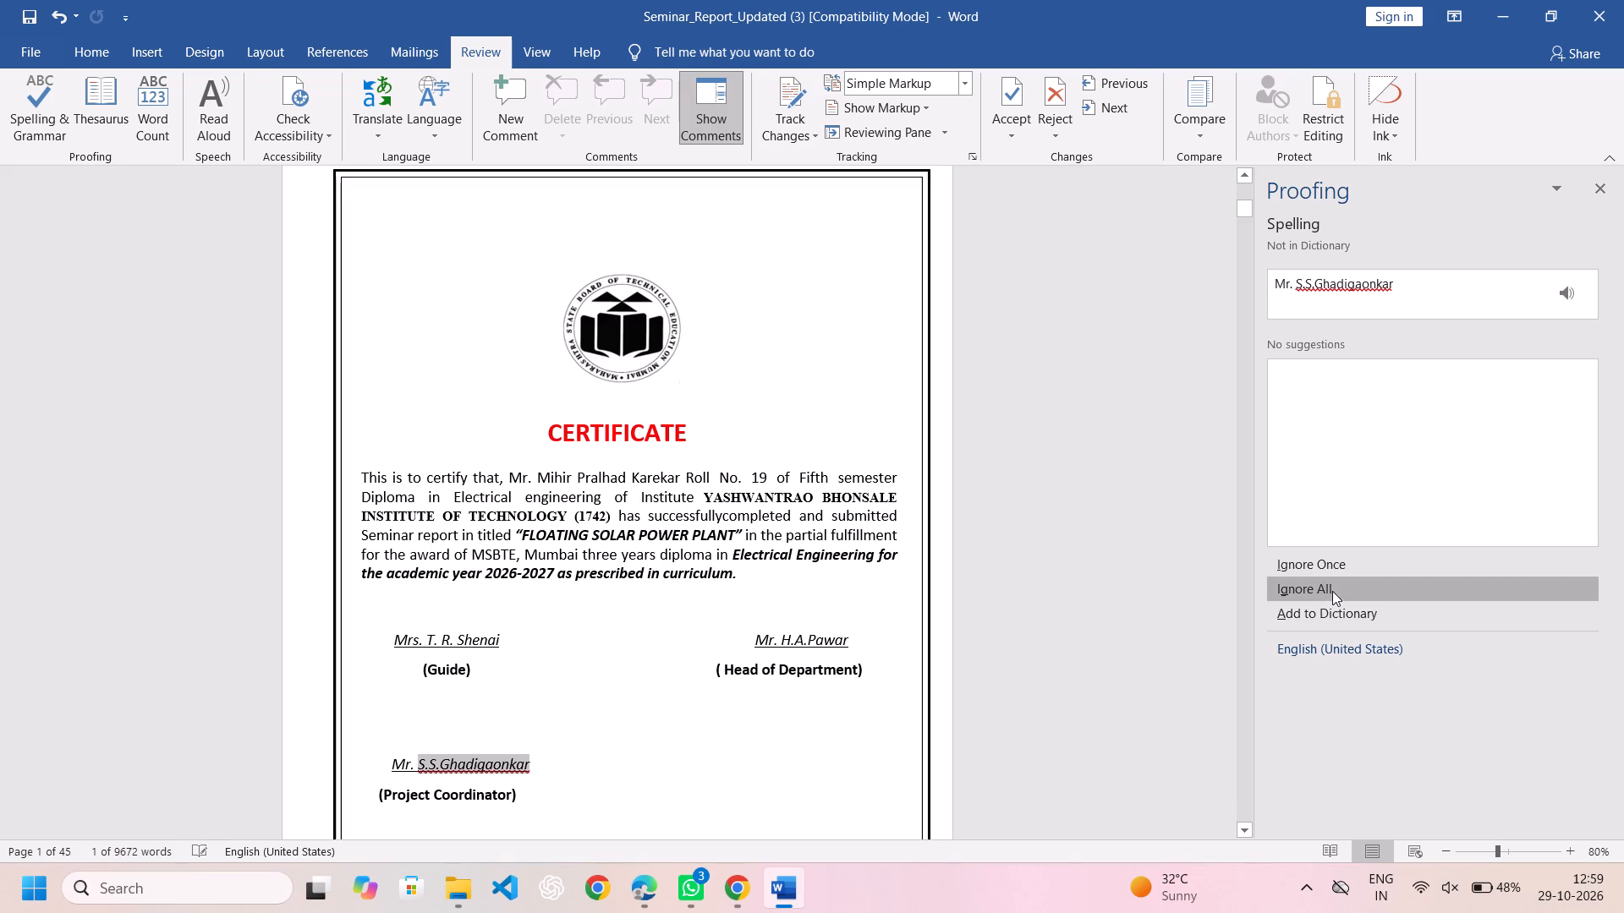
{"action": "left_click", "coordinate": [1332, 591]}
{"action": "left_click", "coordinate": [1332, 591]}
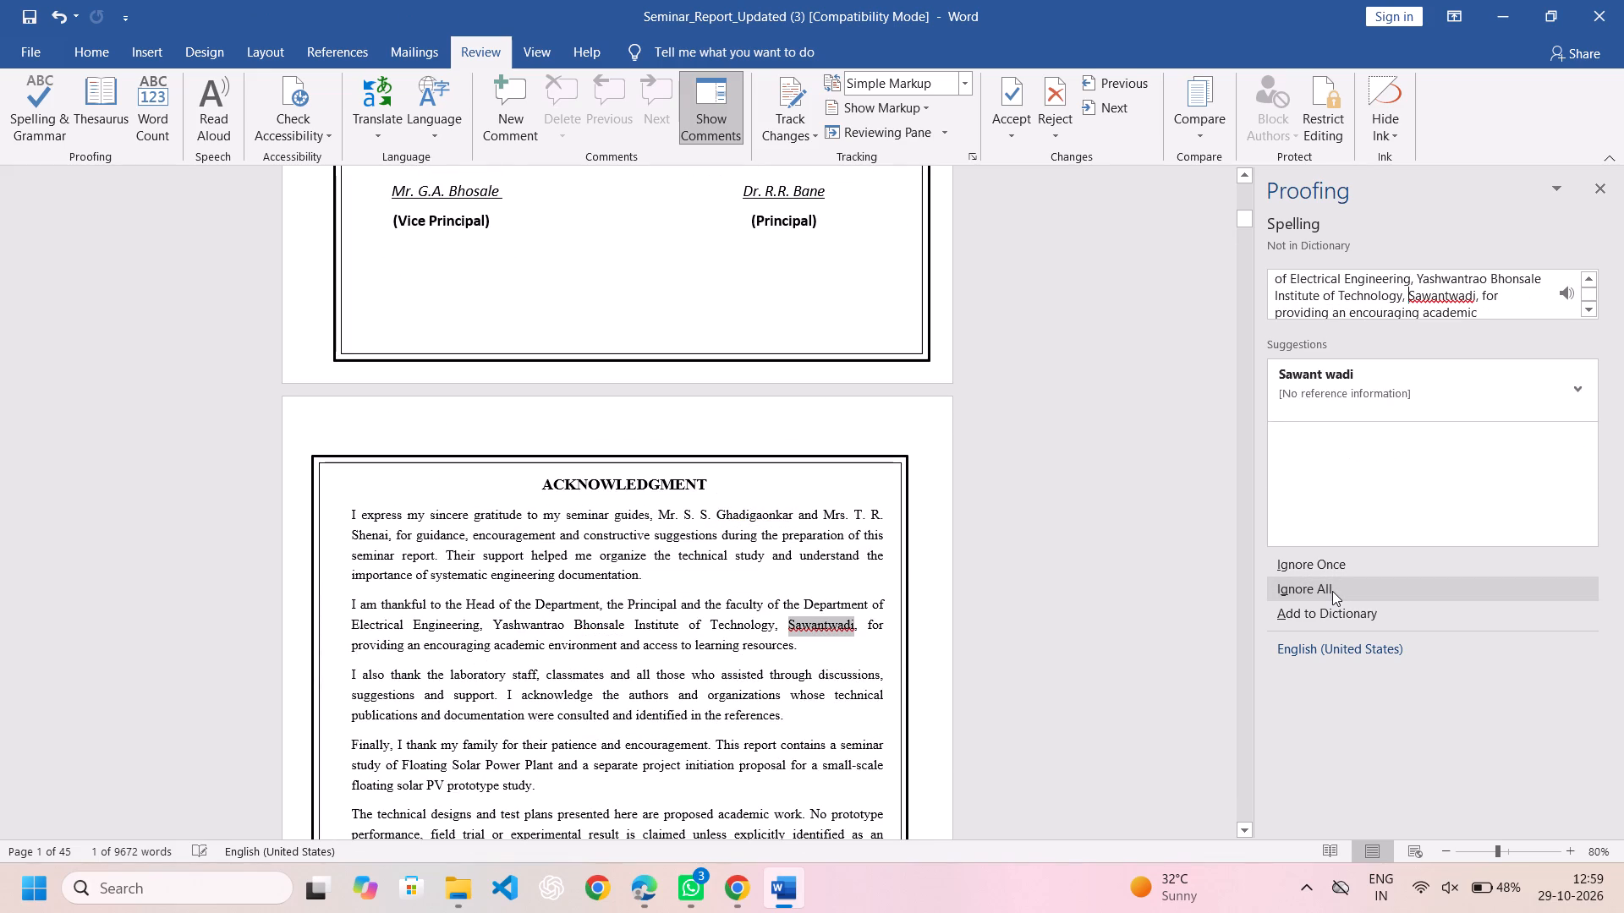
Ignore all flagged words from the Acknowledgment through the motor protection literature review in section 2.2, including flagged author names.
{"action": "left_click", "coordinate": [1332, 591]}
{"action": "double_click", "coordinate": [1332, 591]}
{"action": "left_click", "coordinate": [1332, 591]}
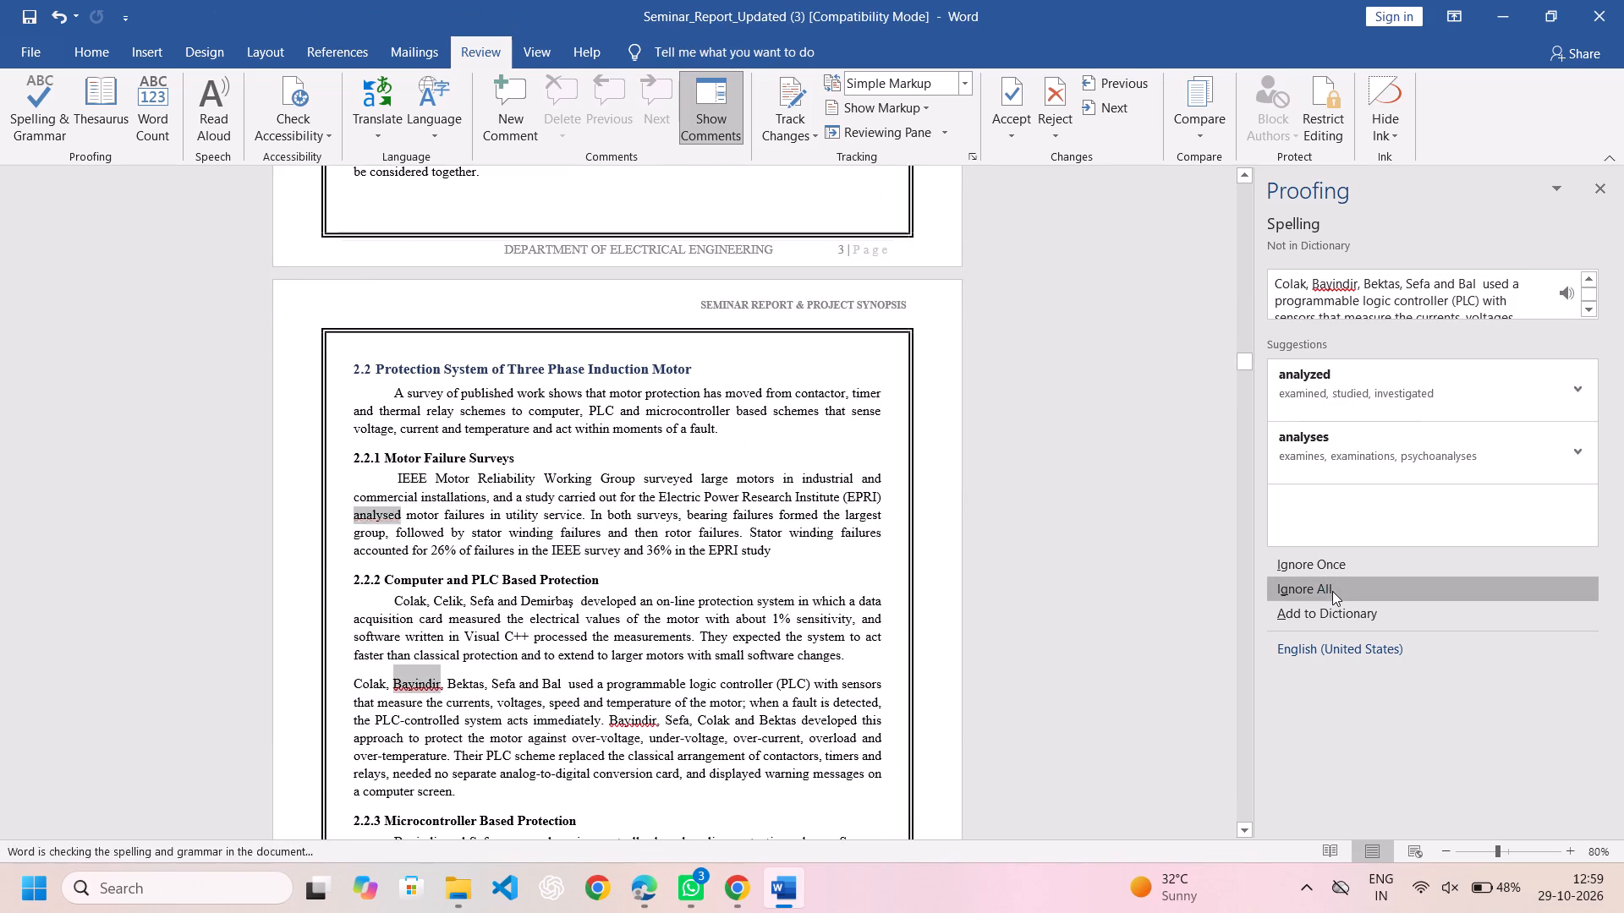
{"action": "left_click", "coordinate": [1332, 591]}
{"action": "left_click", "coordinate": [1332, 591]}
{"action": "left_click", "coordinate": [1332, 591]}
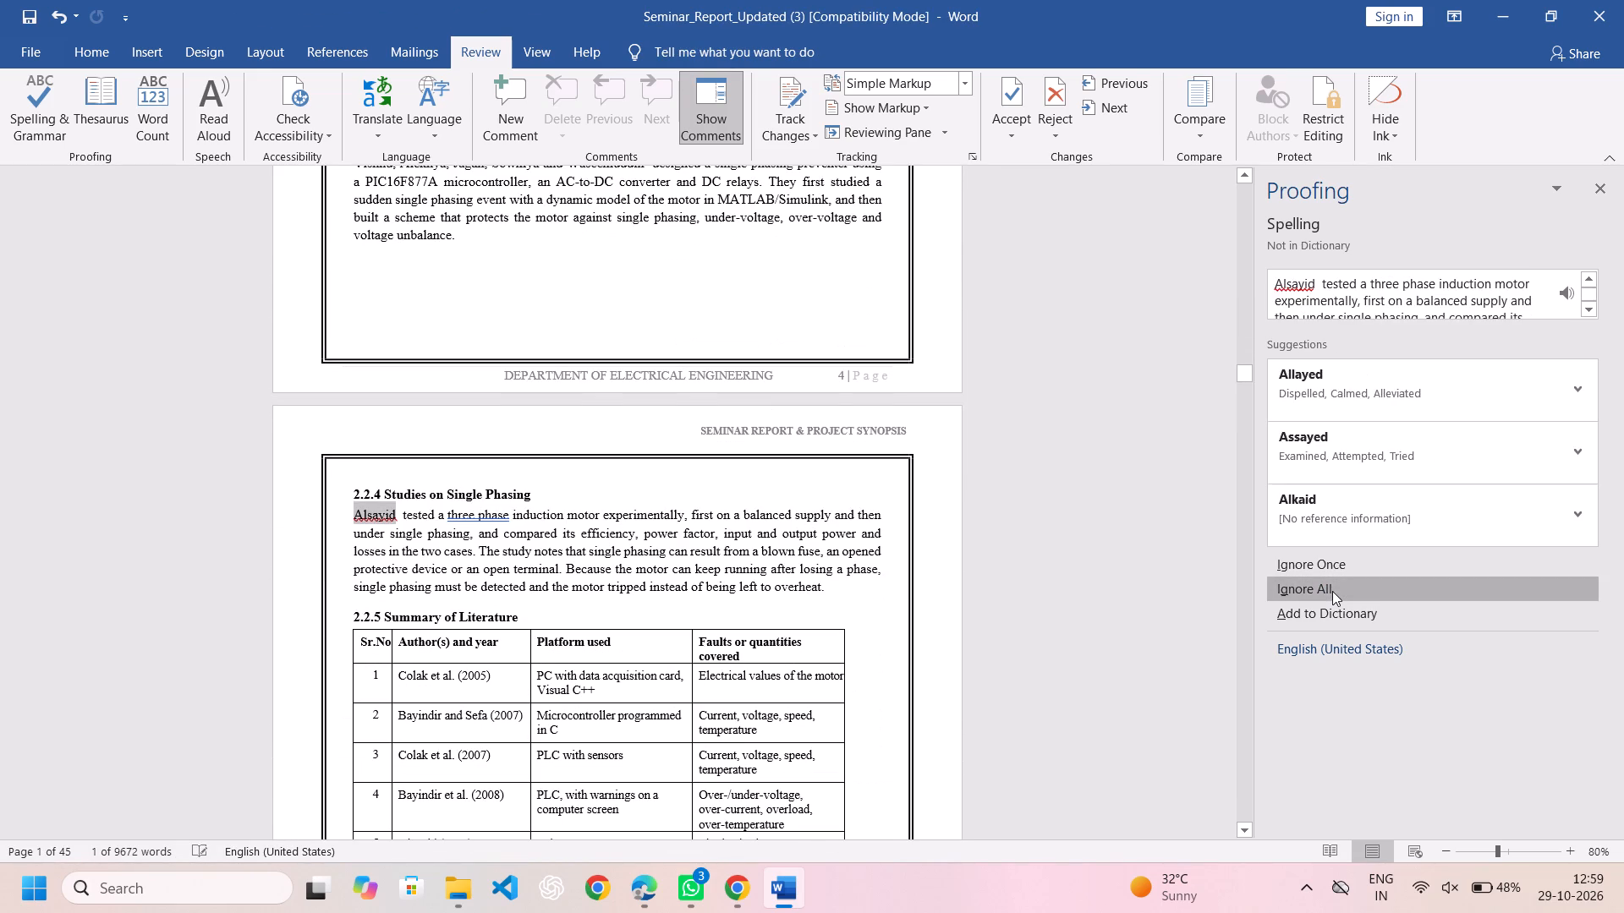
{"action": "left_click", "coordinate": [1332, 591]}
{"action": "left_click", "coordinate": [1332, 591]}
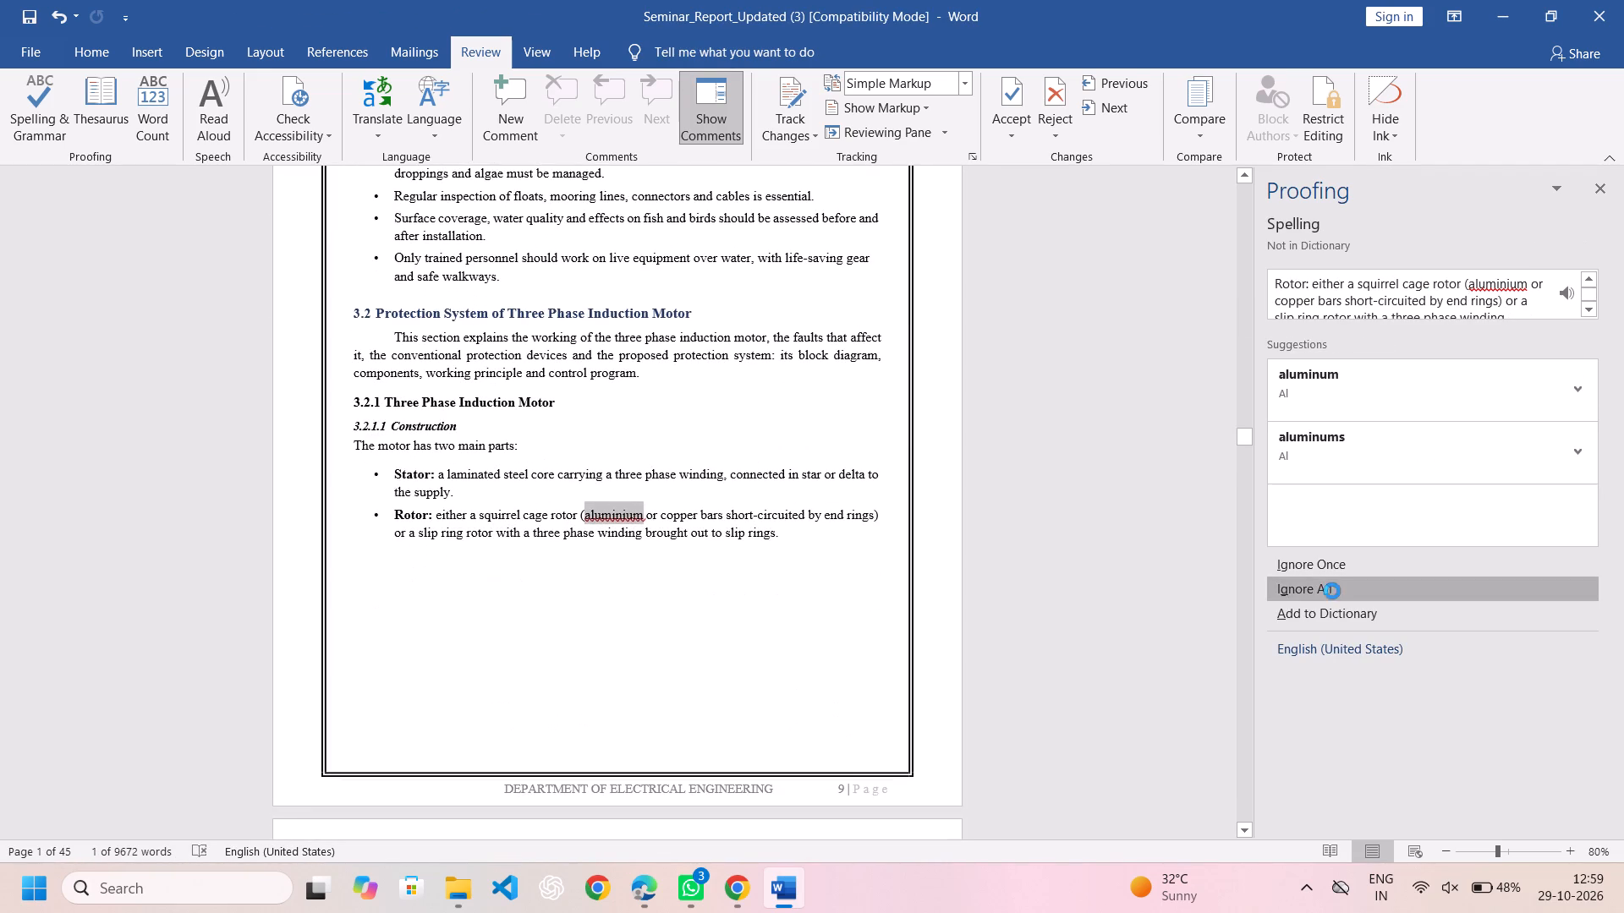
Ignore all flagged words from section 3.2.1 up to the section 8.2.1 stakeholder table, including aluminium, energised and initialisation.
{"action": "left_click", "coordinate": [1332, 591]}
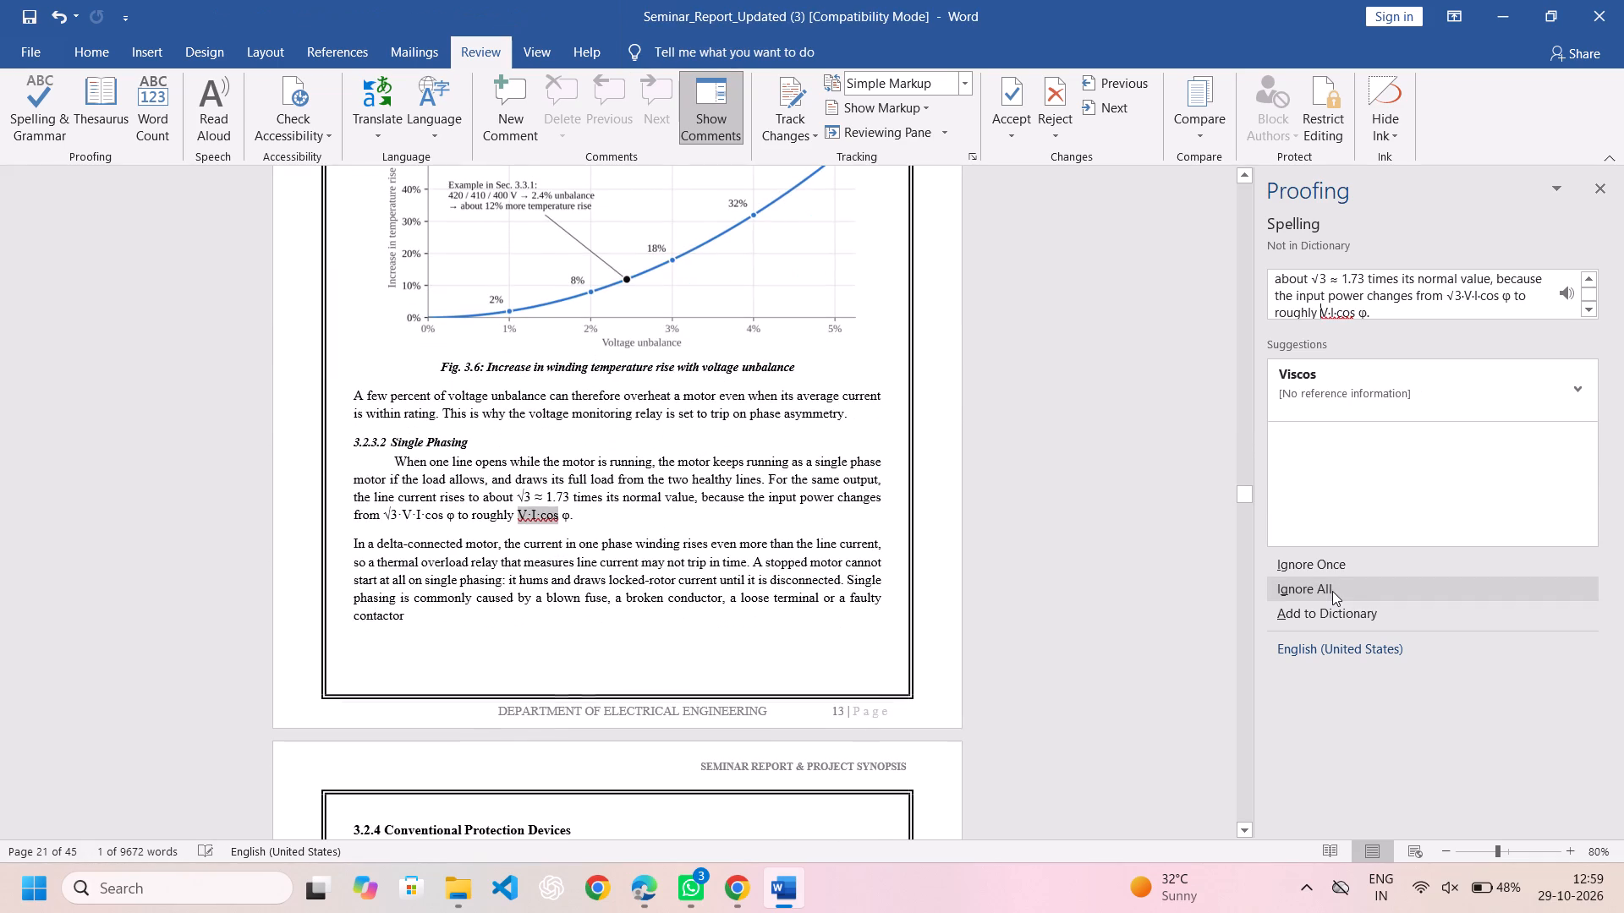
{"action": "left_click", "coordinate": [1332, 591]}
{"action": "left_click", "coordinate": [1332, 591]}
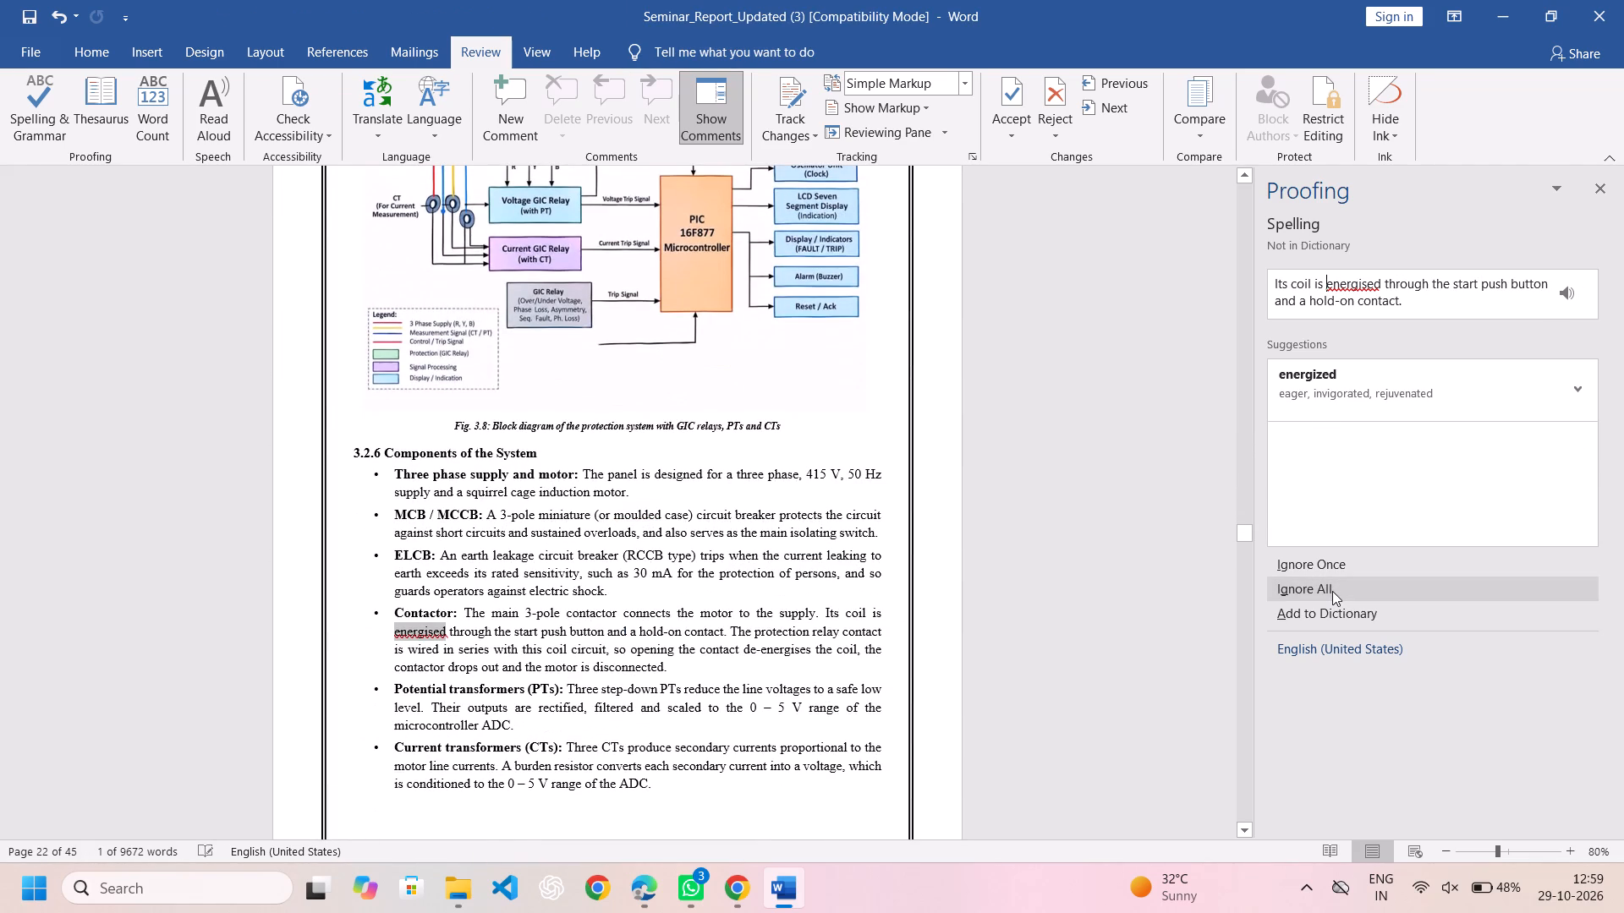
{"action": "left_click", "coordinate": [1332, 591]}
{"action": "left_click", "coordinate": [1332, 591]}
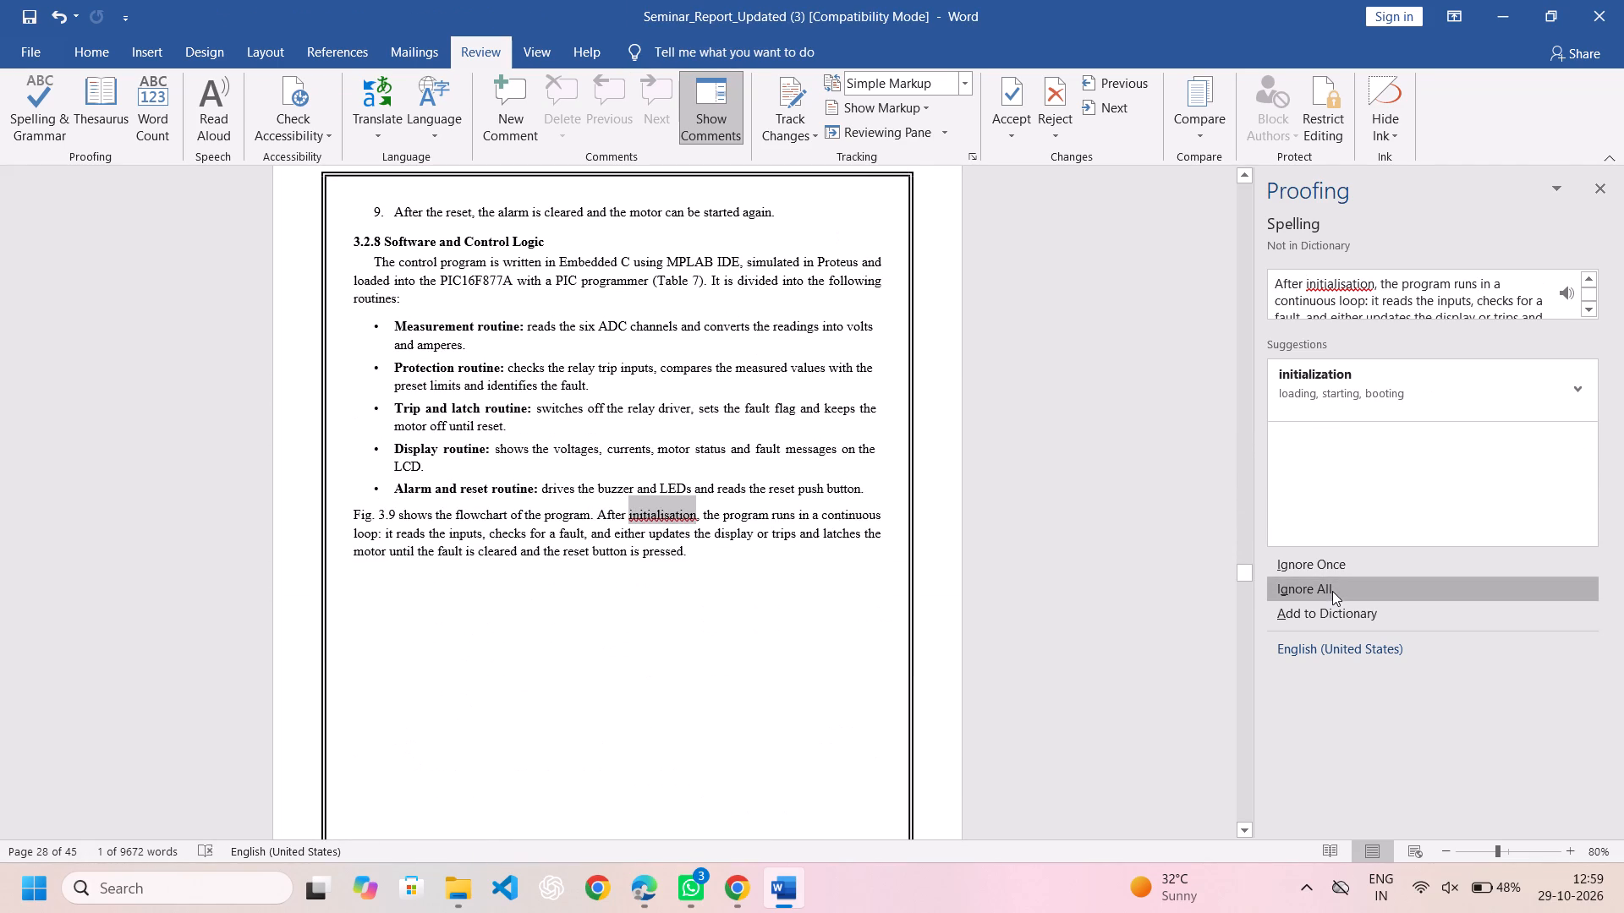
{"action": "left_click", "coordinate": [1332, 591]}
{"action": "left_click", "coordinate": [1332, 591]}
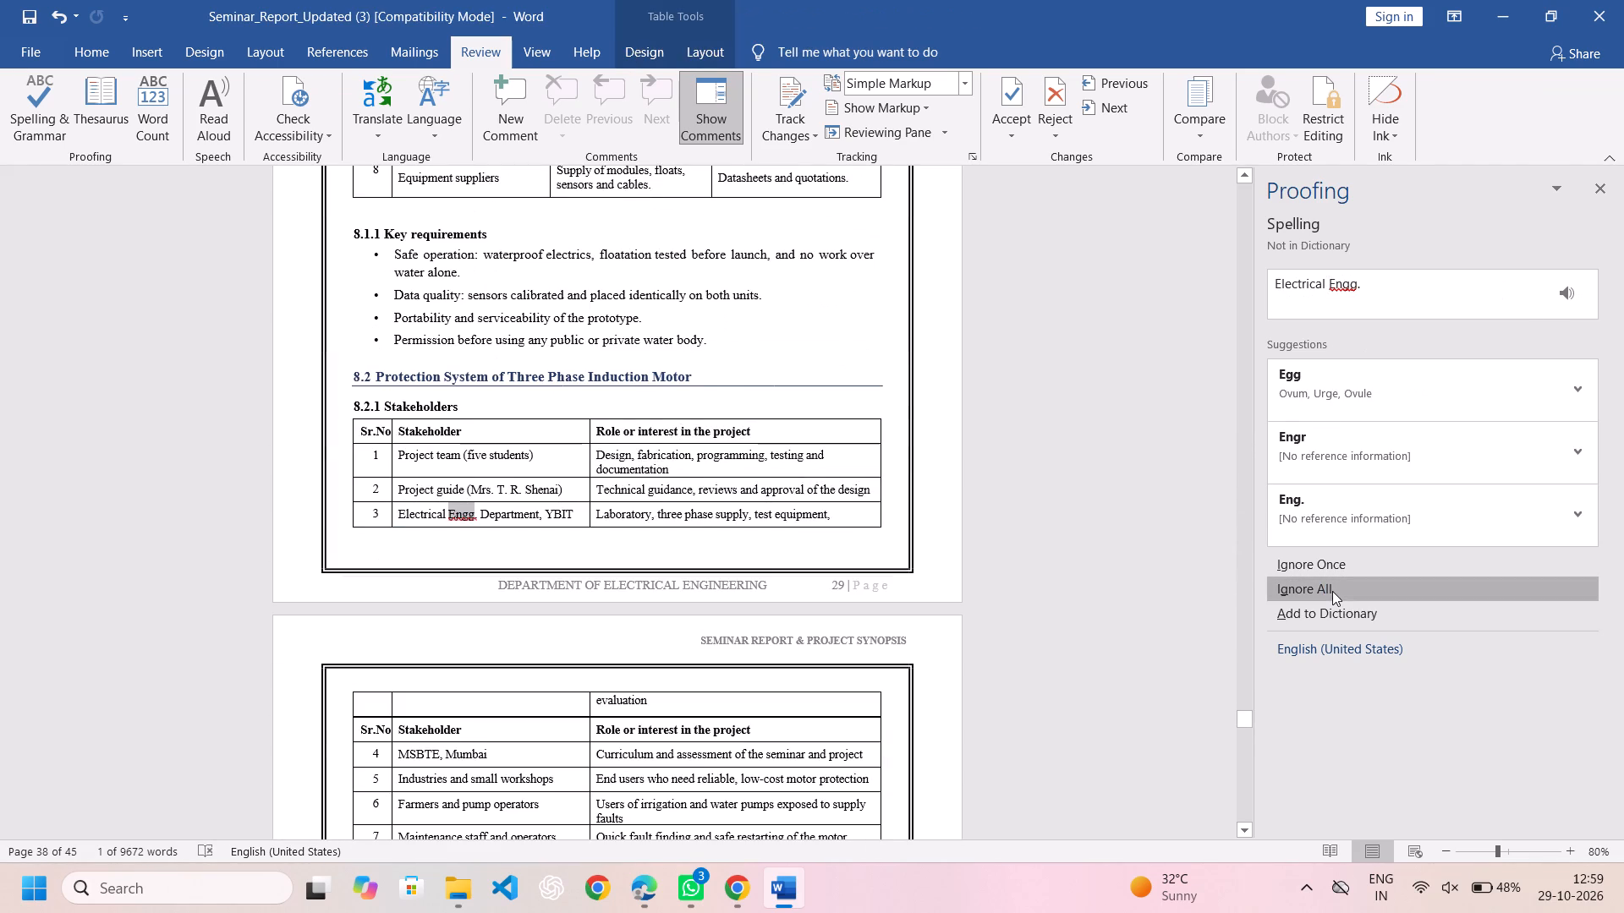
Ignore all remaining flagged words from Engg. in the section 8.2.1 stakeholder table through the Bibliography, and finish the spelling check.
{"action": "left_click", "coordinate": [1332, 591]}
{"action": "left_click", "coordinate": [1332, 591]}
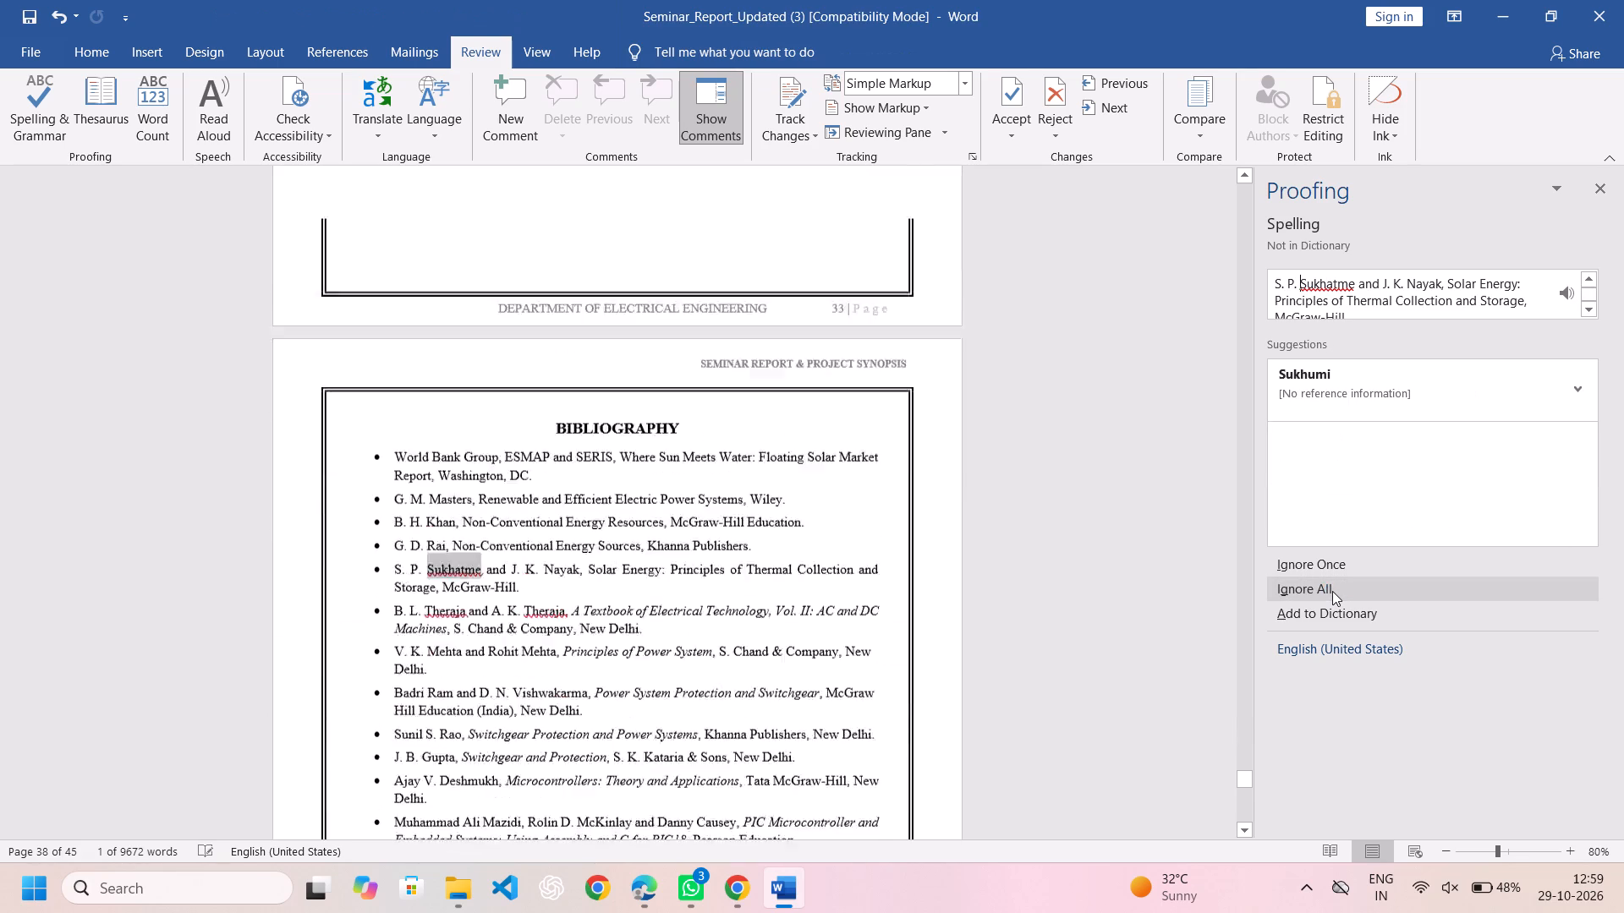
{"action": "left_click", "coordinate": [1332, 591]}
{"action": "left_click", "coordinate": [1332, 591]}
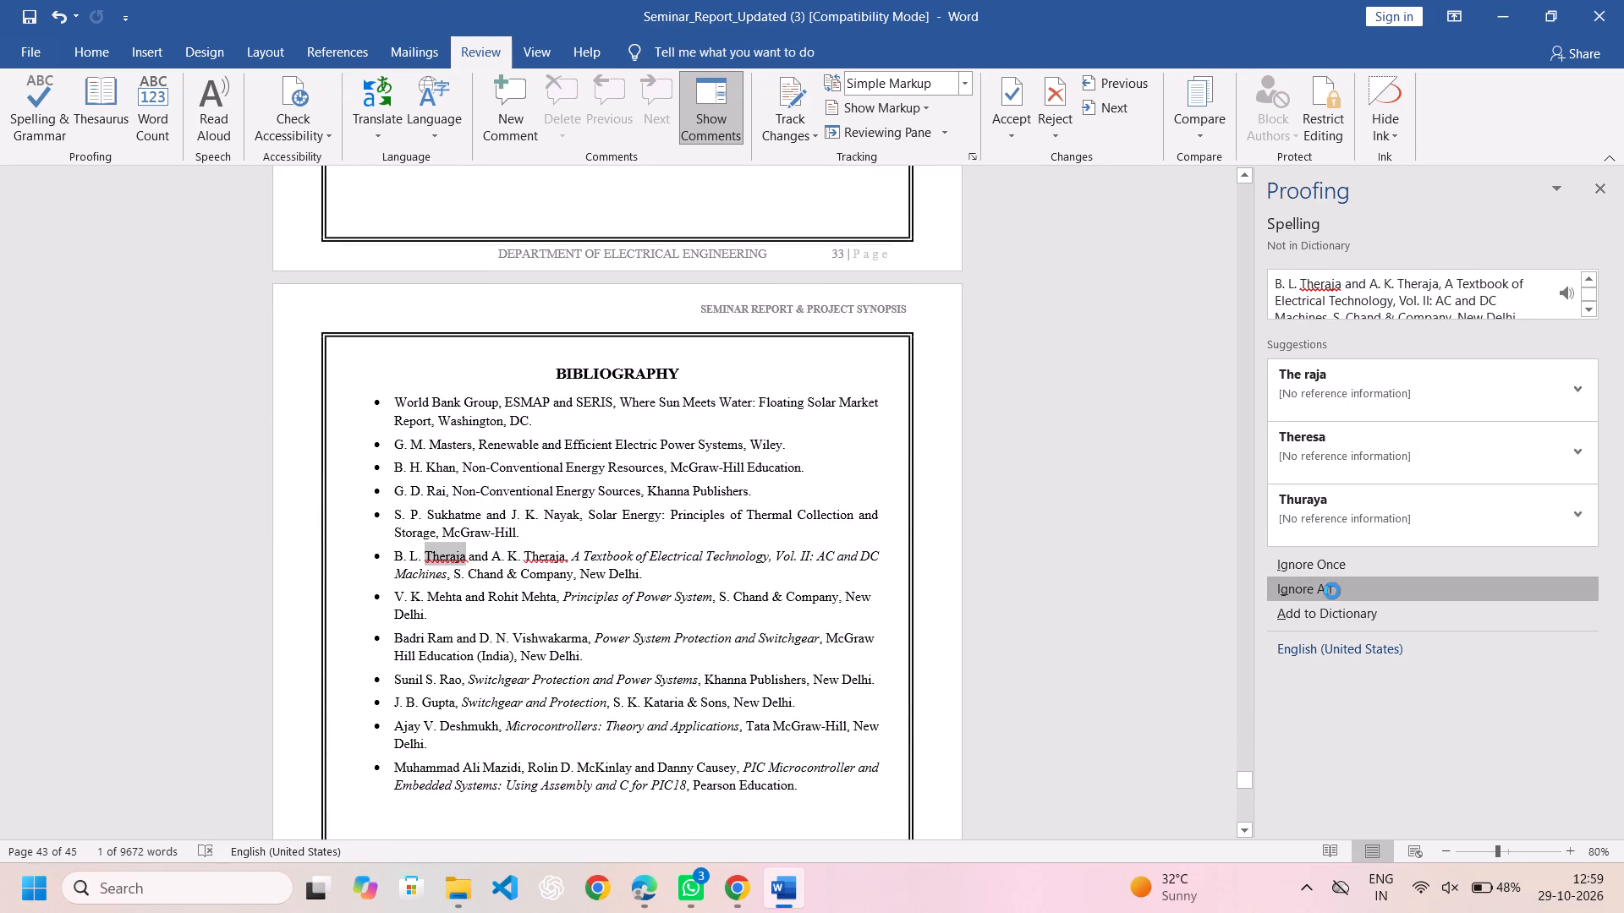
{"action": "left_click", "coordinate": [1332, 591]}
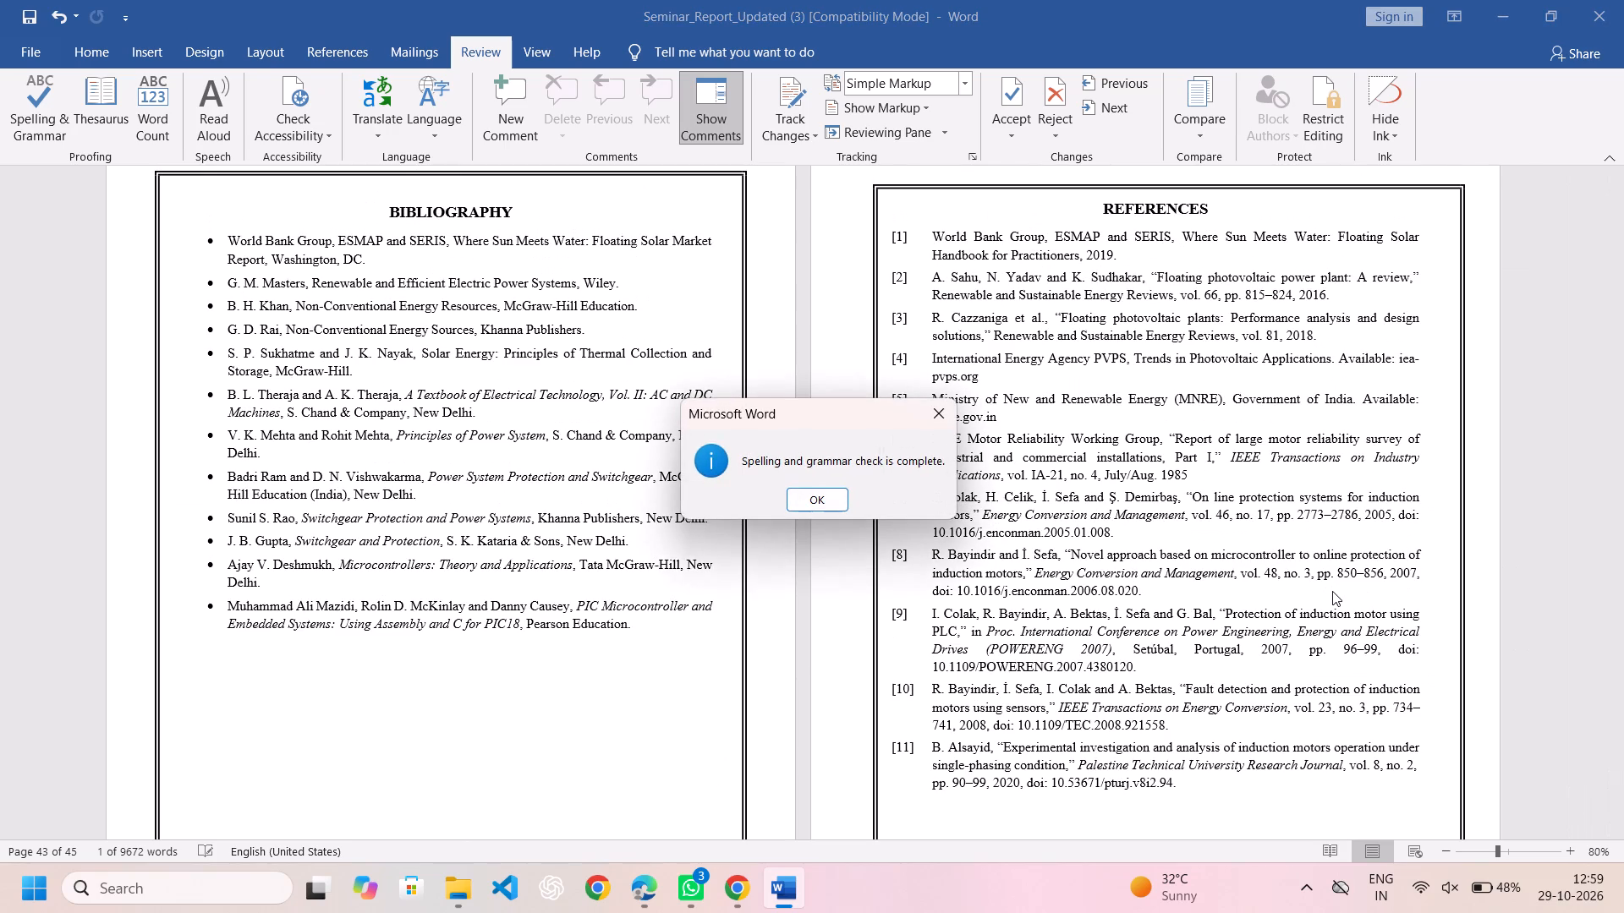
{"action": "left_click", "coordinate": [805, 507]}
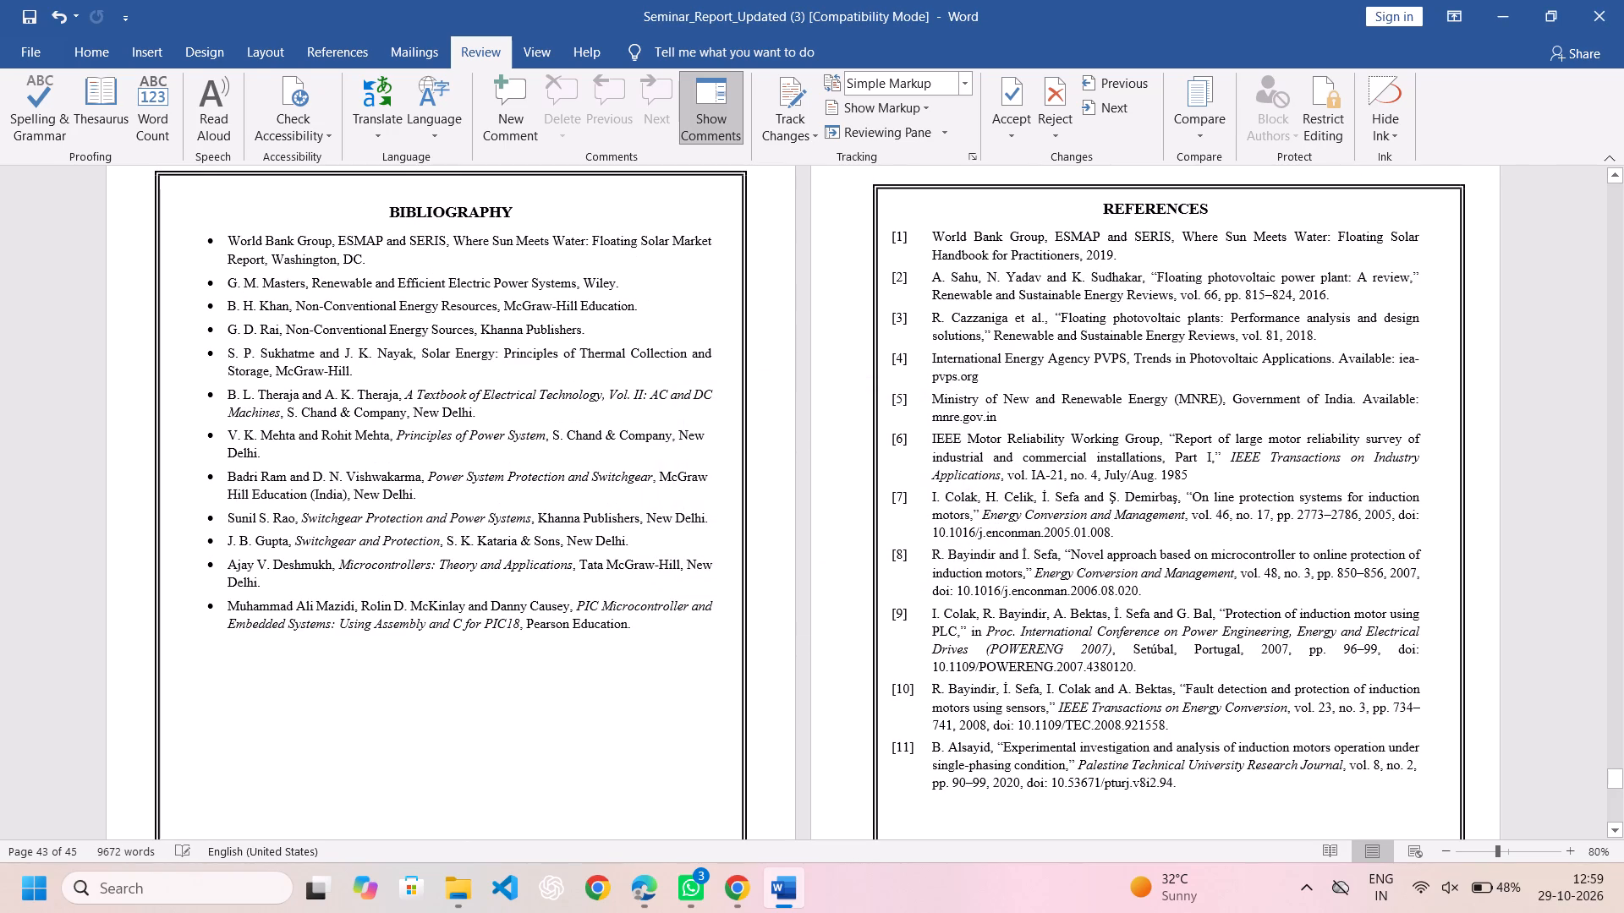
Add three empty paragraphs after the 5.2.2 Future Scope list to create a blank page before Chapter 6.
{"action": "scroll", "coordinate": [805, 507], "scroll_direction": "up", "scroll_amount": 18}
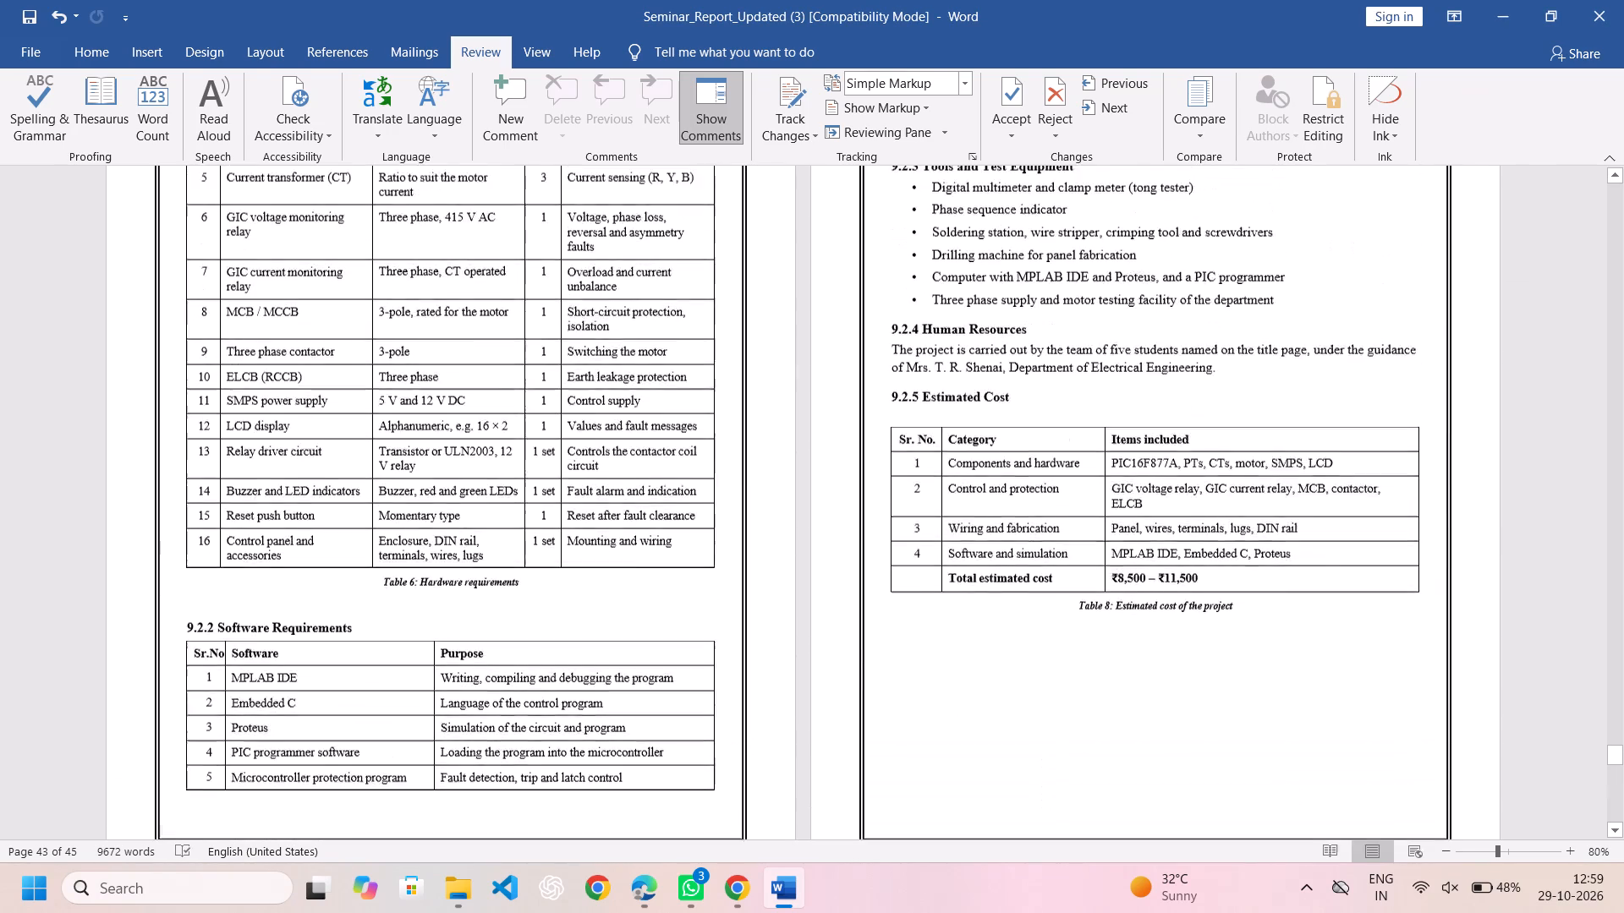
{"action": "scroll", "coordinate": [805, 507], "scroll_direction": "up", "scroll_amount": 5}
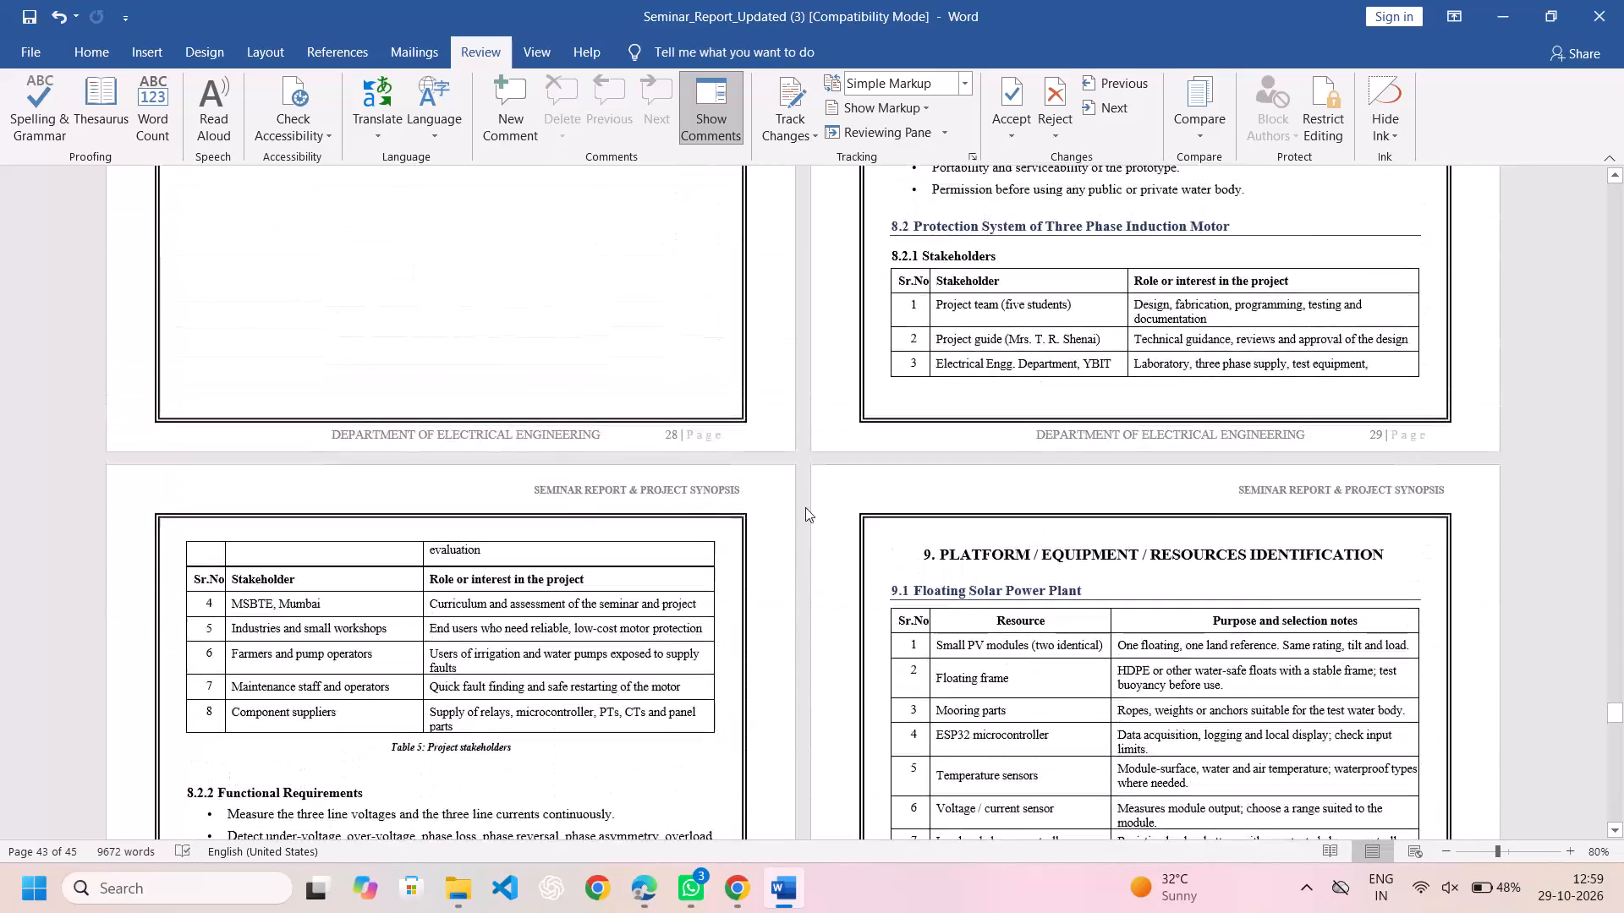
{"action": "scroll", "coordinate": [805, 507], "scroll_direction": "up", "scroll_amount": 3}
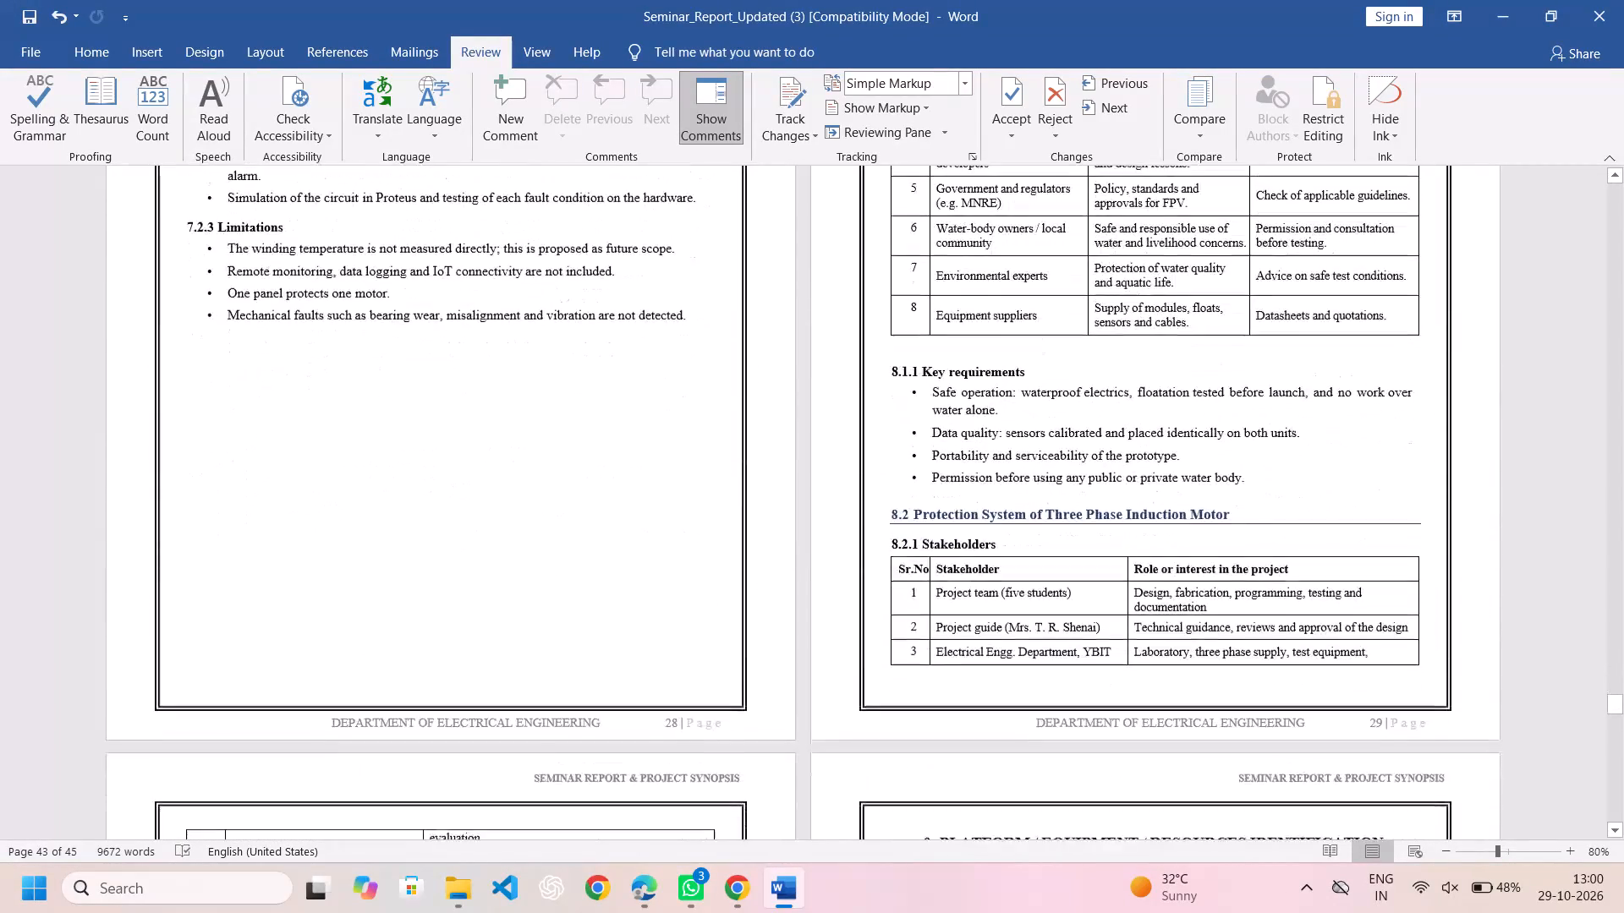
{"action": "scroll", "coordinate": [805, 507], "scroll_direction": "up", "scroll_amount": 3}
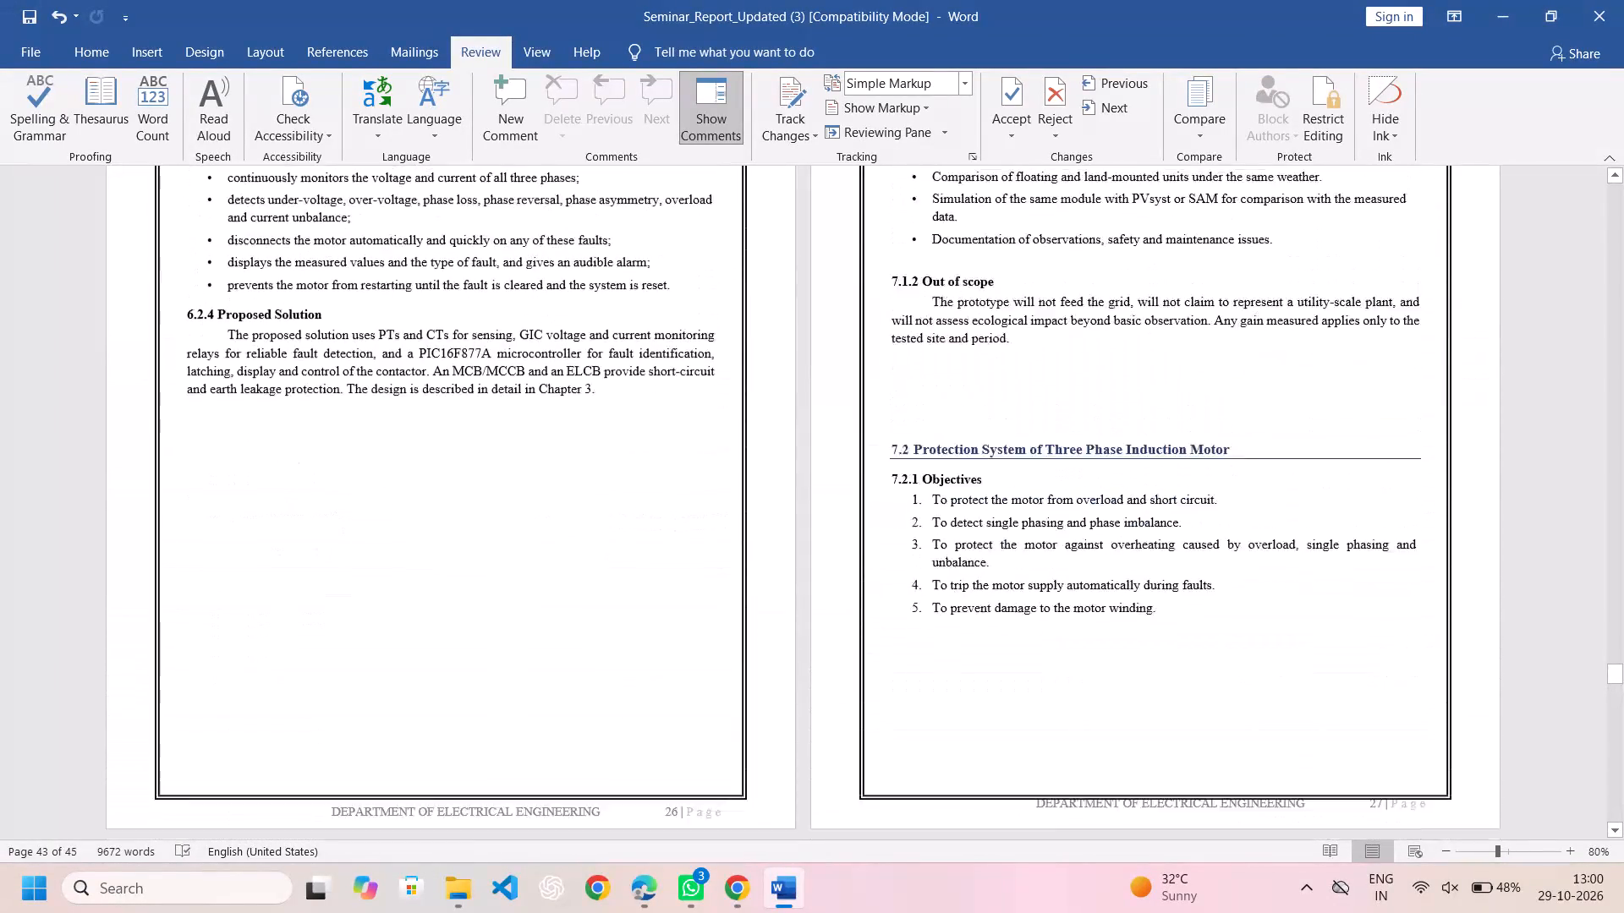
{"action": "scroll", "coordinate": [805, 507], "scroll_direction": "up", "scroll_amount": 4}
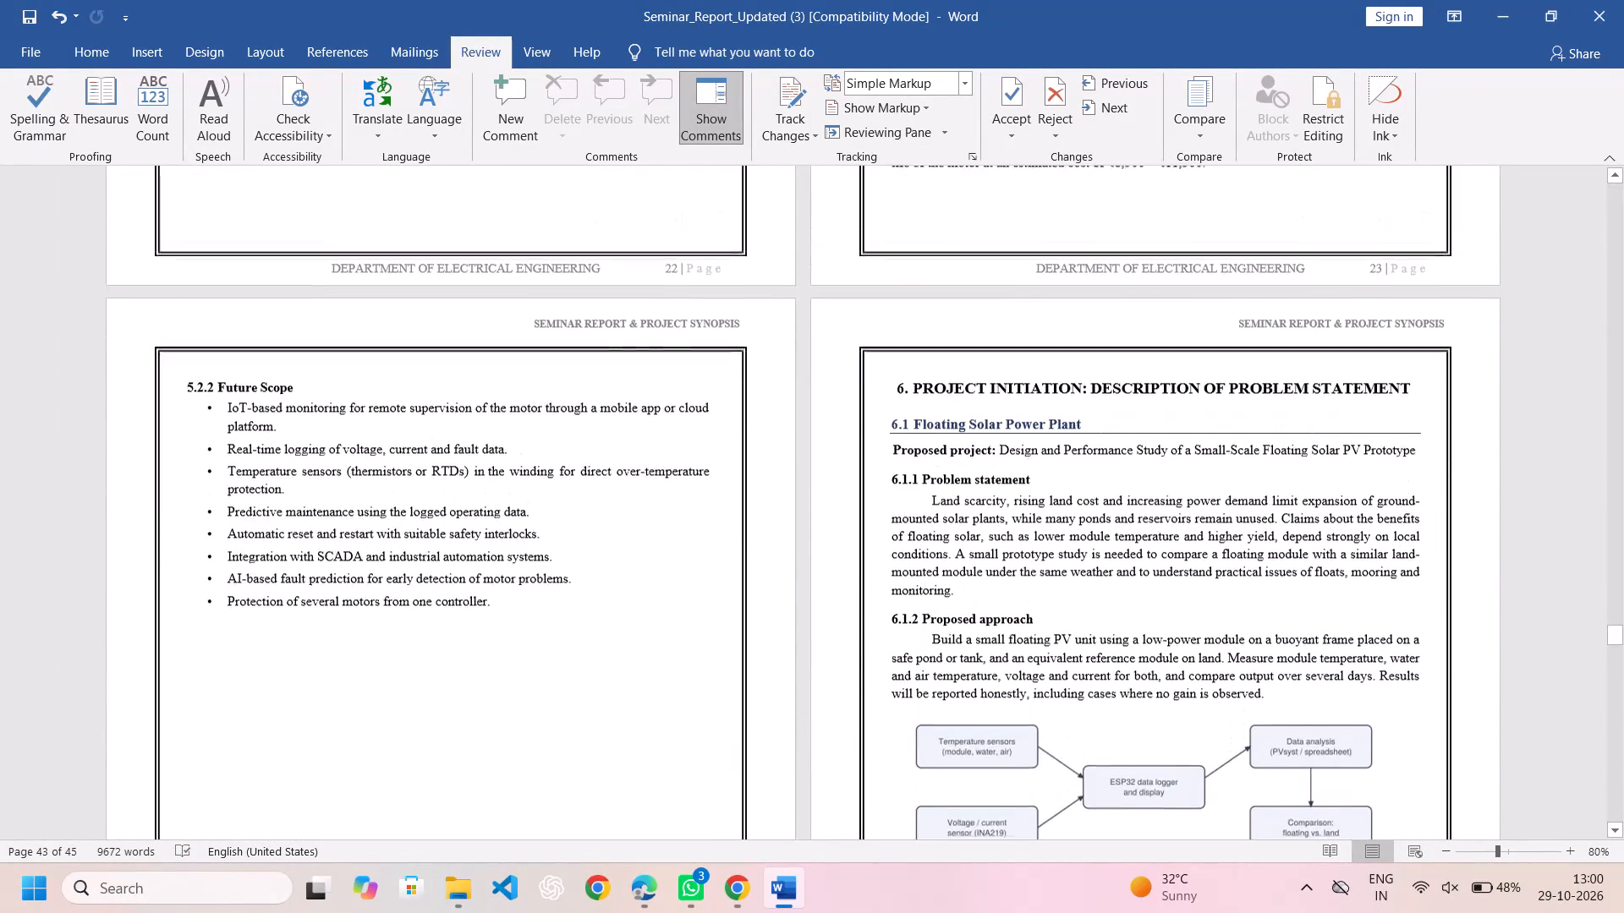
{"action": "scroll", "coordinate": [805, 507], "scroll_direction": "down", "scroll_amount": 1}
{"action": "left_click", "coordinate": [652, 566]}
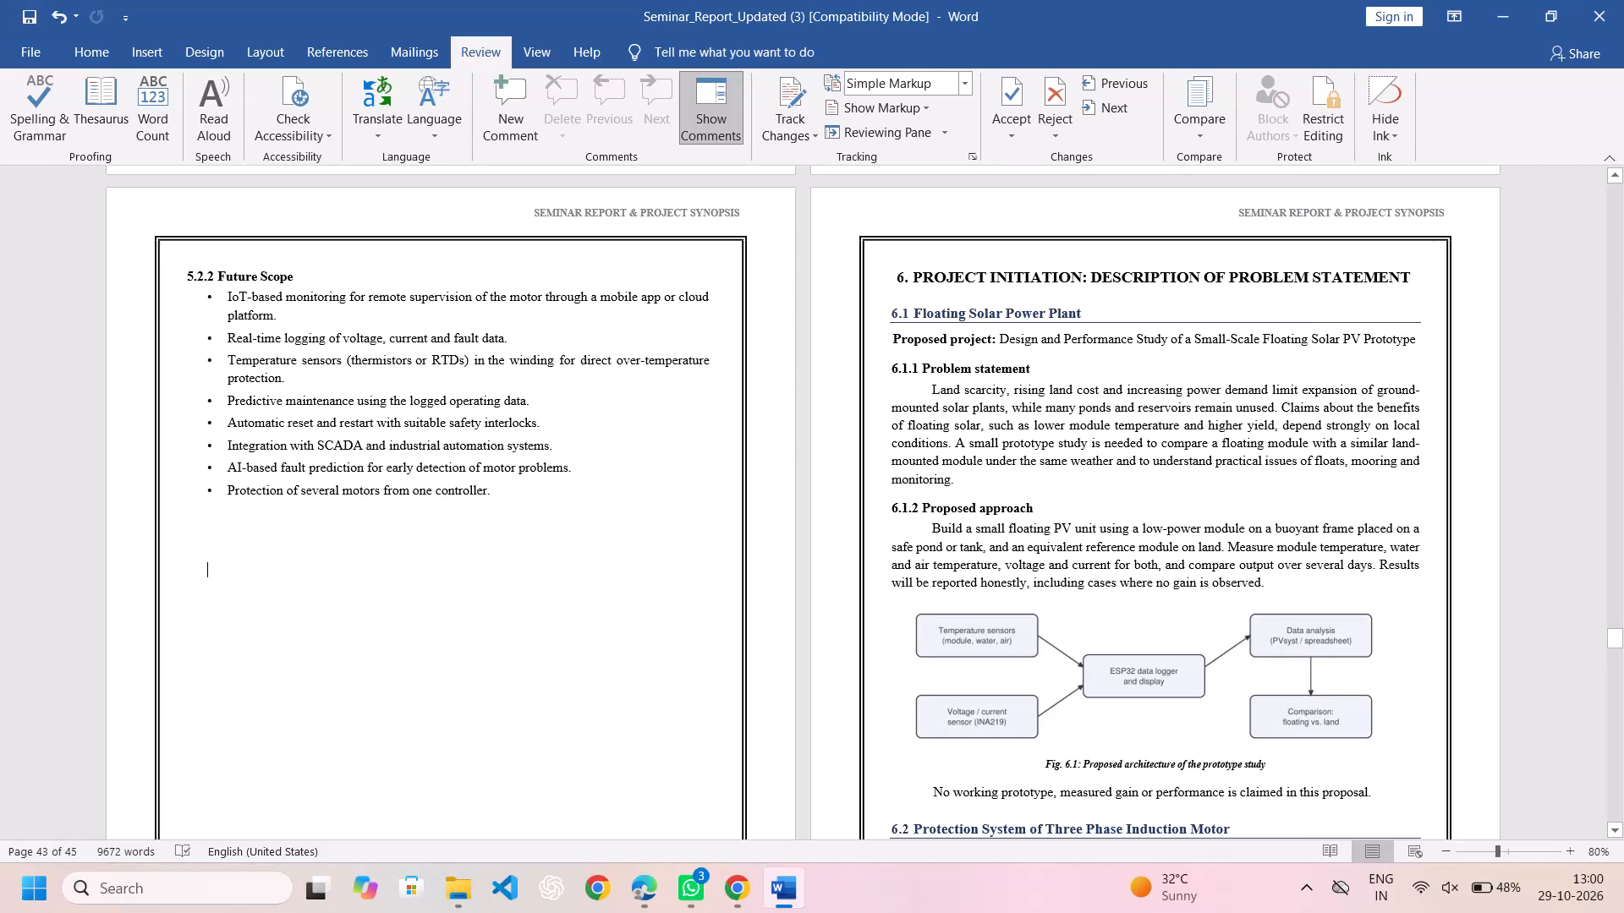
{"action": "key", "text": "Return"}
{"action": "key", "text": "Return"}
{"action": "key", "text": "Return"}
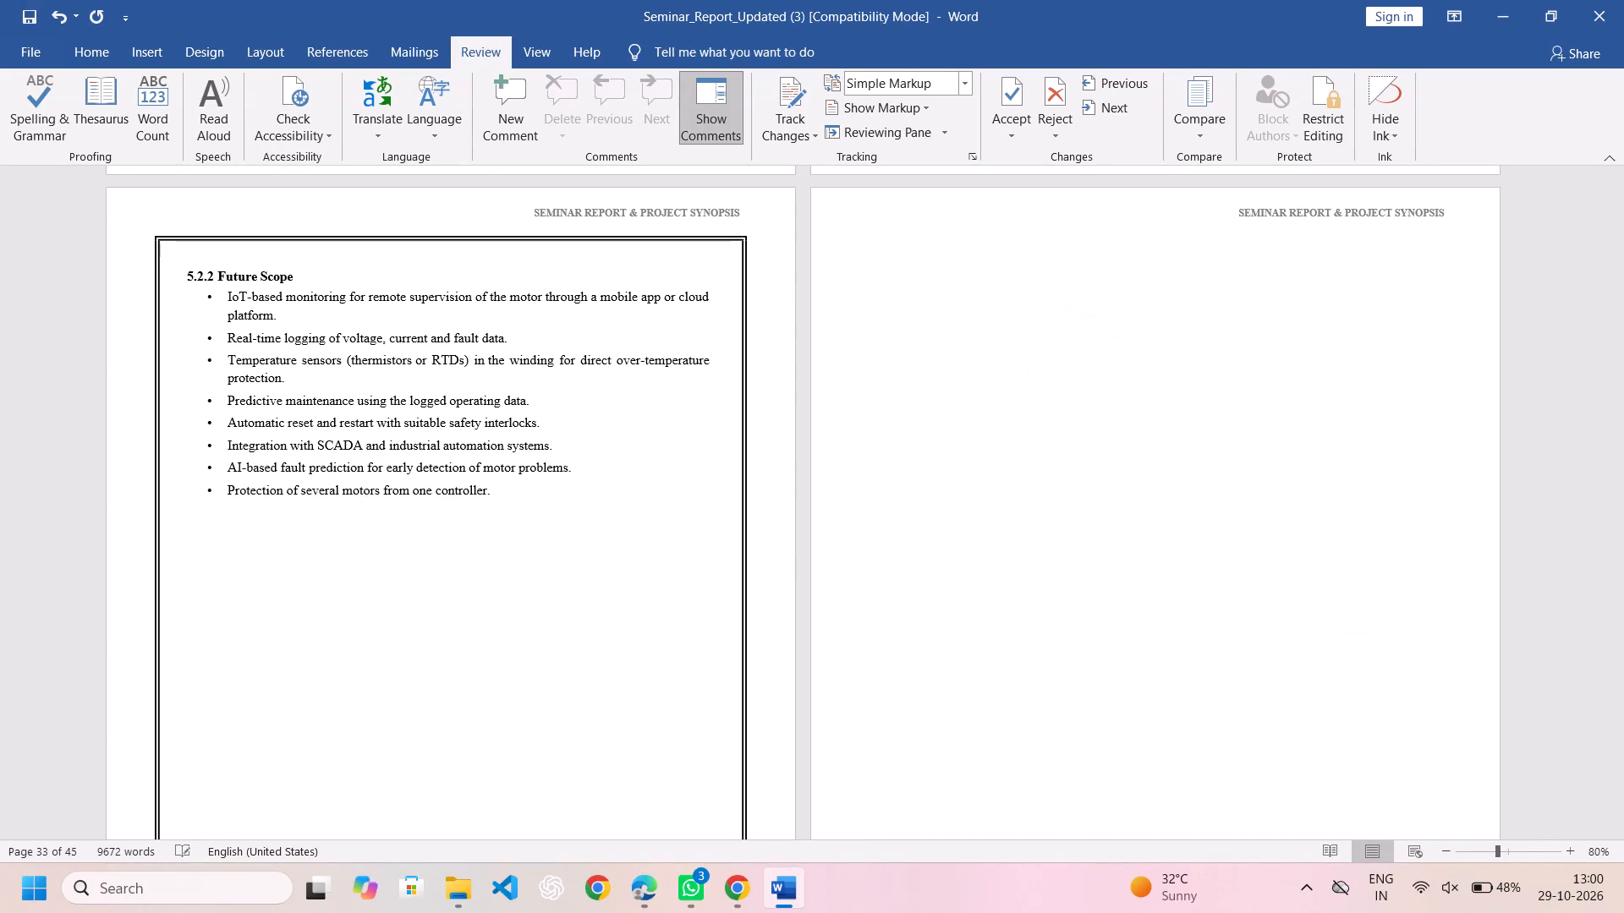
{"action": "scroll", "coordinate": [652, 566], "scroll_direction": "down", "scroll_amount": 3}
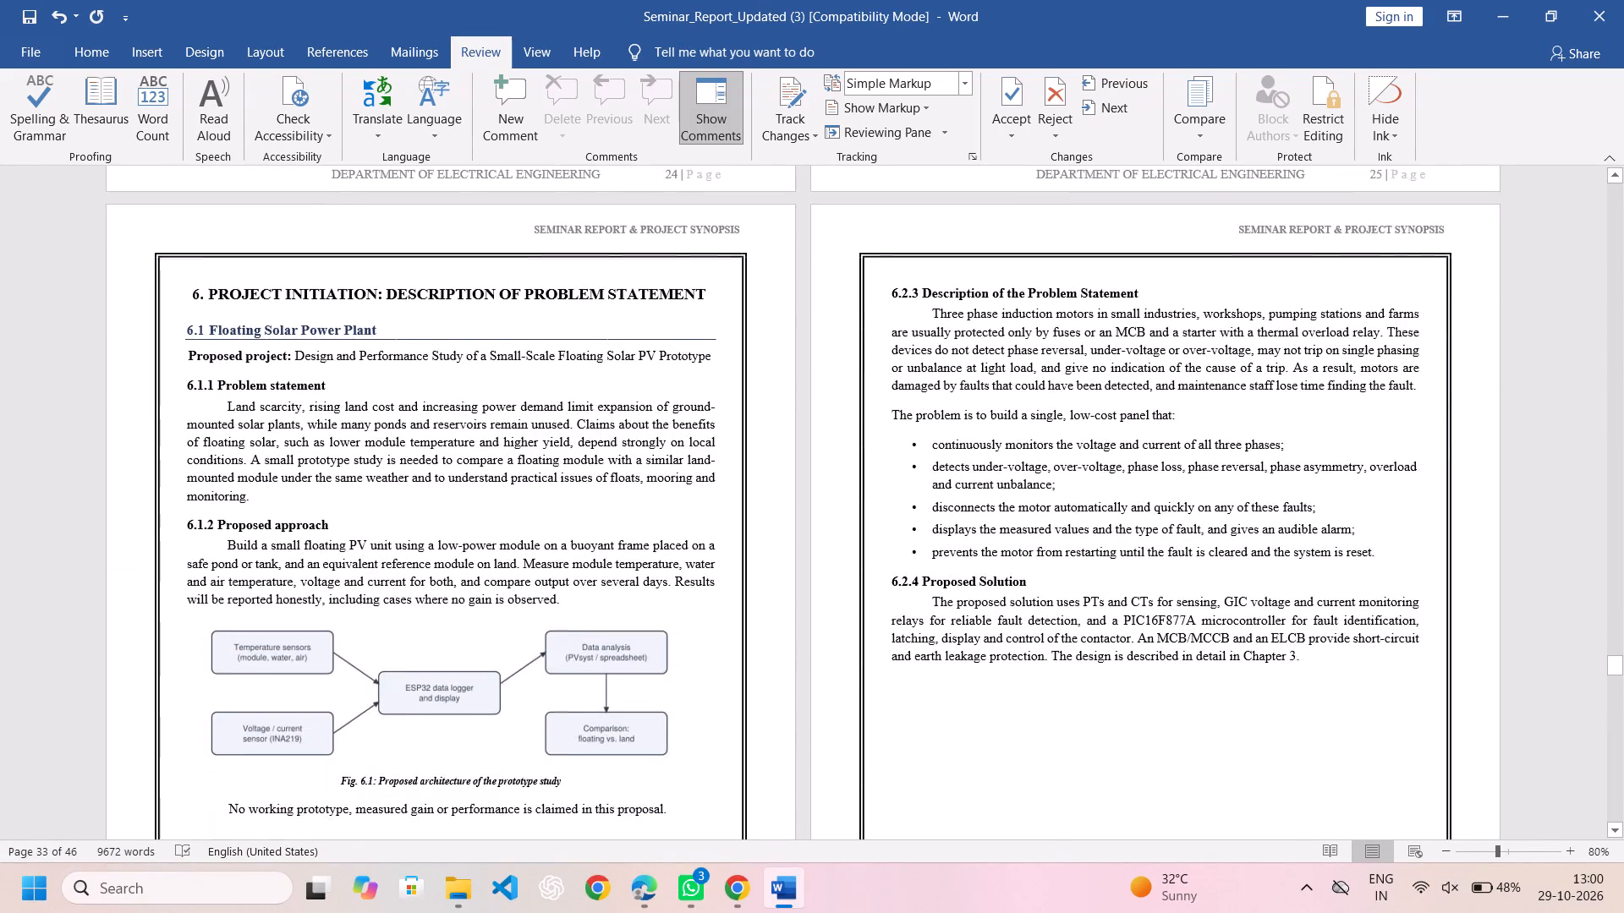
Copy the double-line border frame from the 5.2.2 Future Scope page and paste it onto the new blank page 25.
{"action": "scroll", "coordinate": [652, 566], "scroll_direction": "up", "scroll_amount": 2}
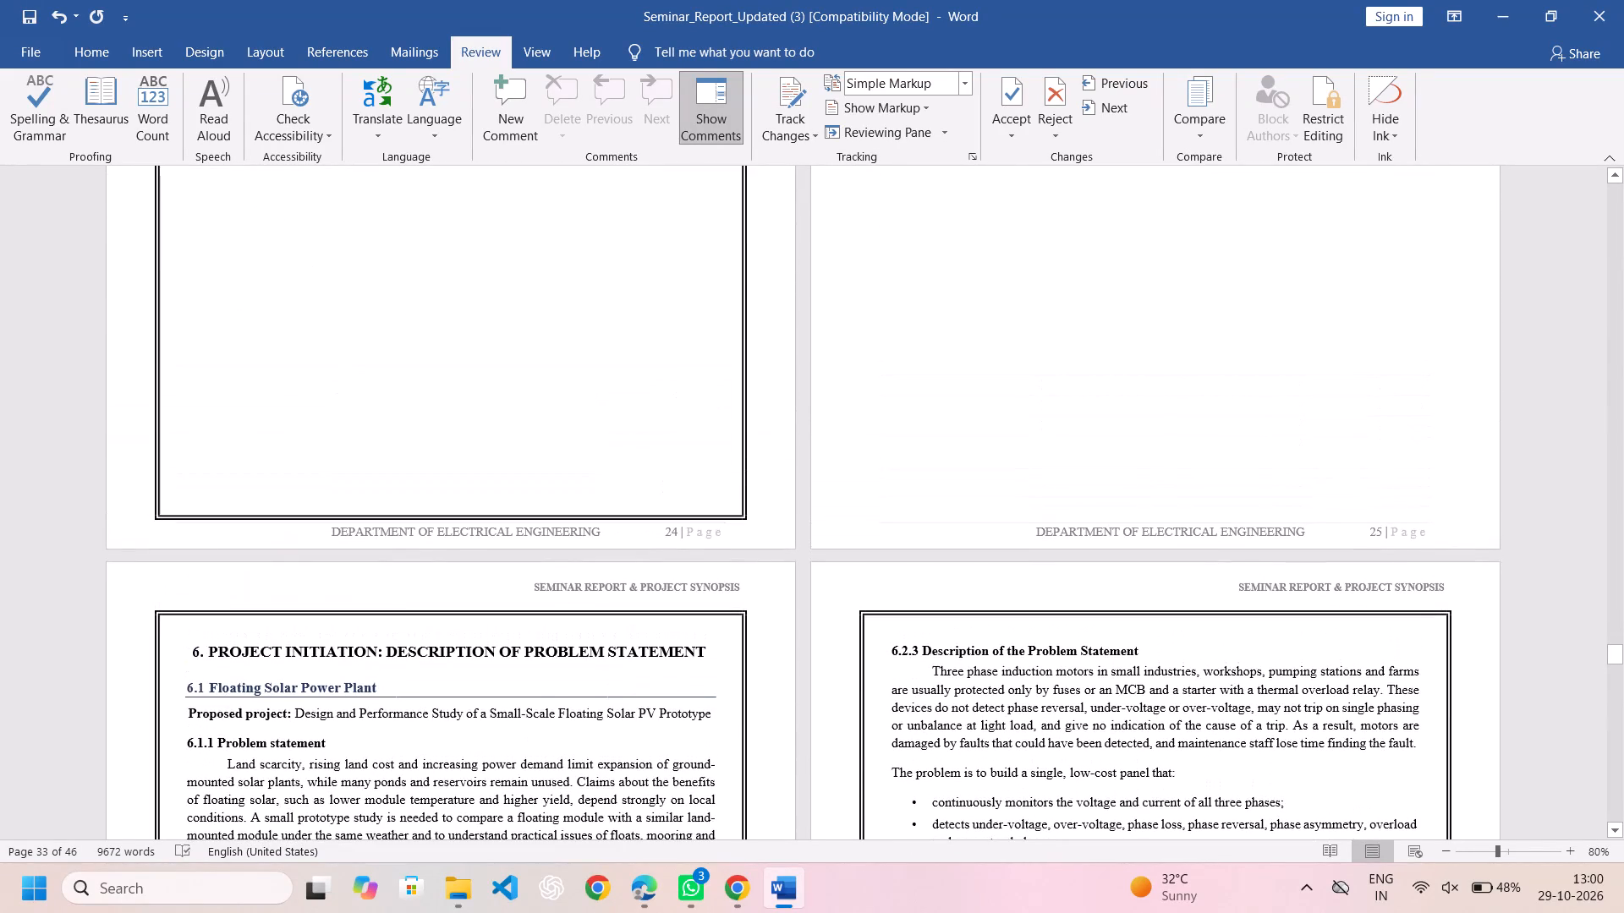
{"action": "right_click", "coordinate": [650, 516]}
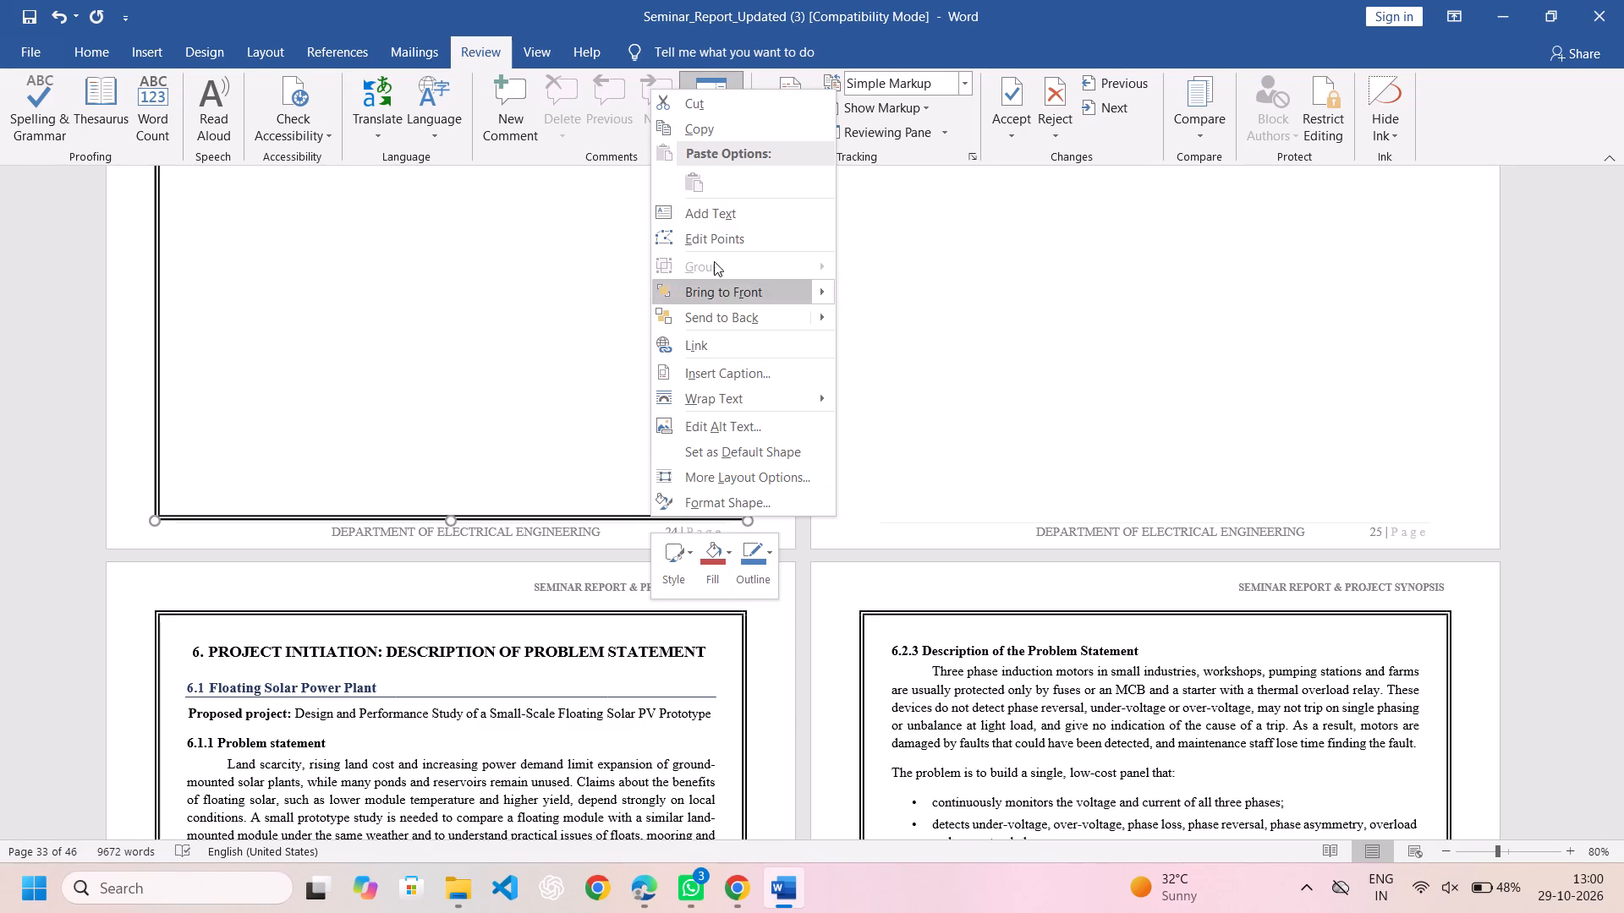
{"action": "left_click", "coordinate": [712, 123]}
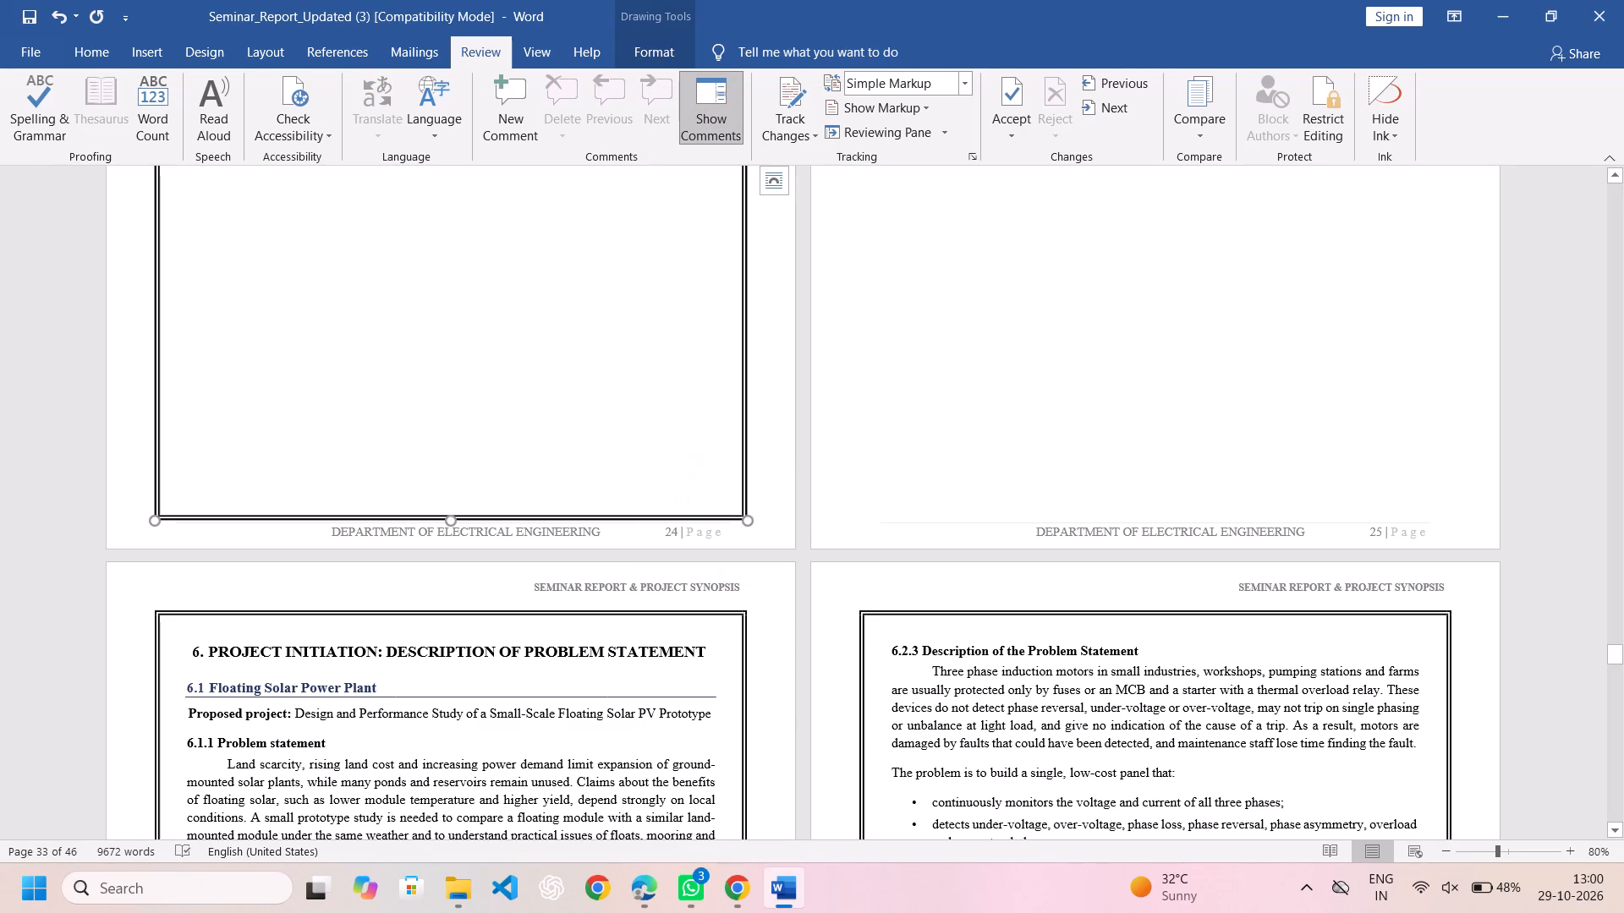
{"action": "left_click", "coordinate": [1007, 279]}
{"action": "key", "text": "ctrl+v"}
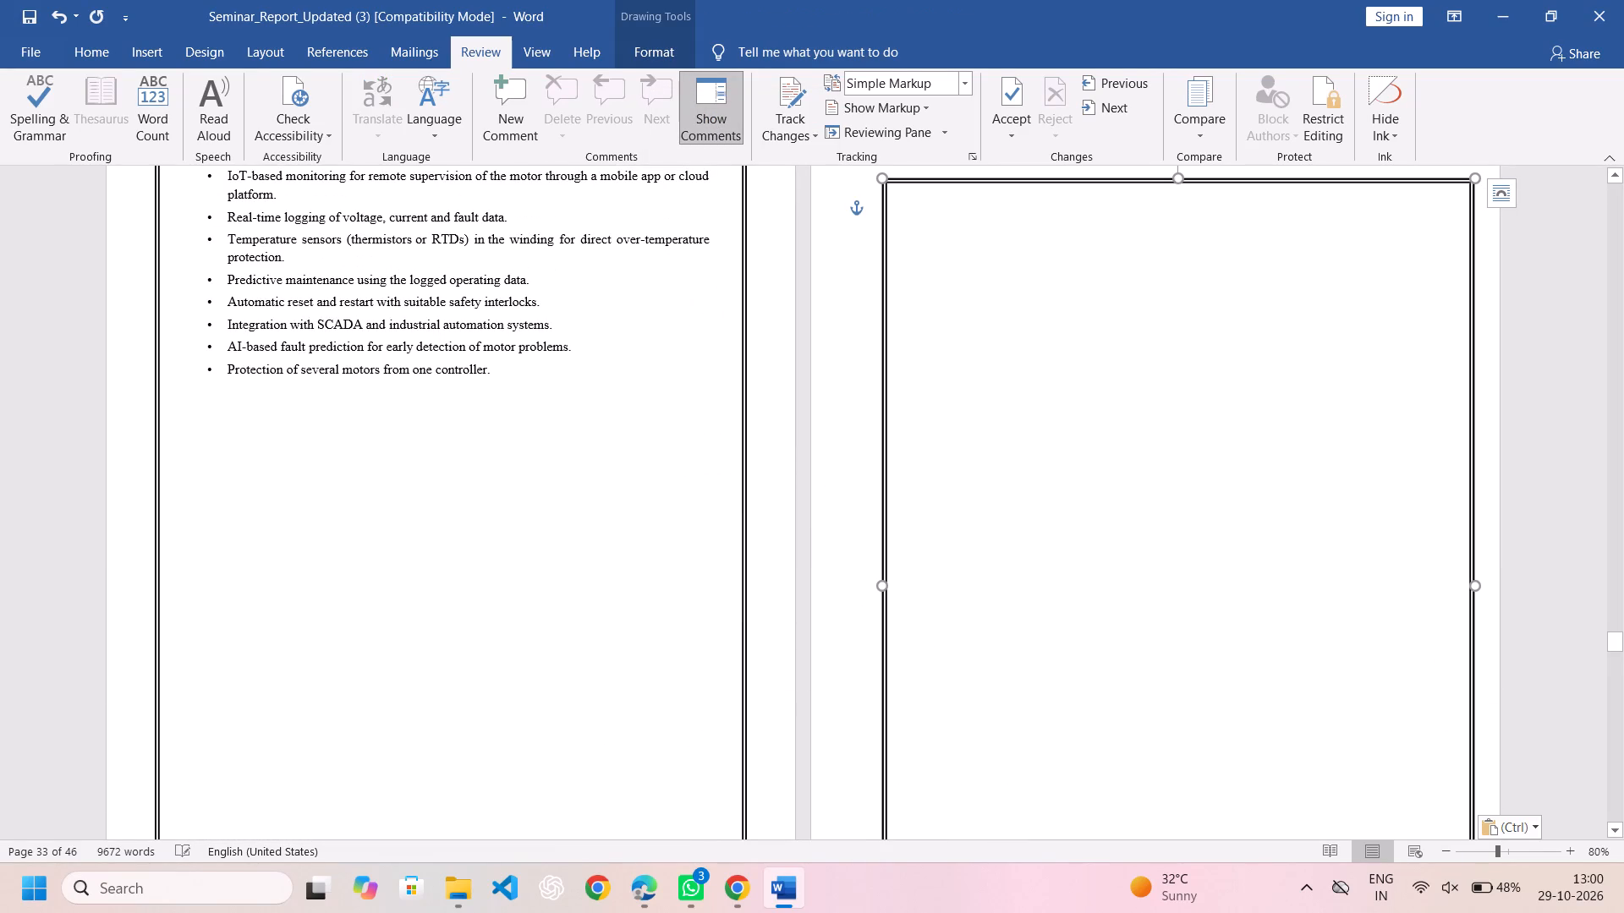
Move and resize the pasted border frame on page 25 so it matches the neighbouring page's border and clears the footer.
{"action": "scroll", "coordinate": [1106, 276], "scroll_direction": "down", "scroll_amount": 1}
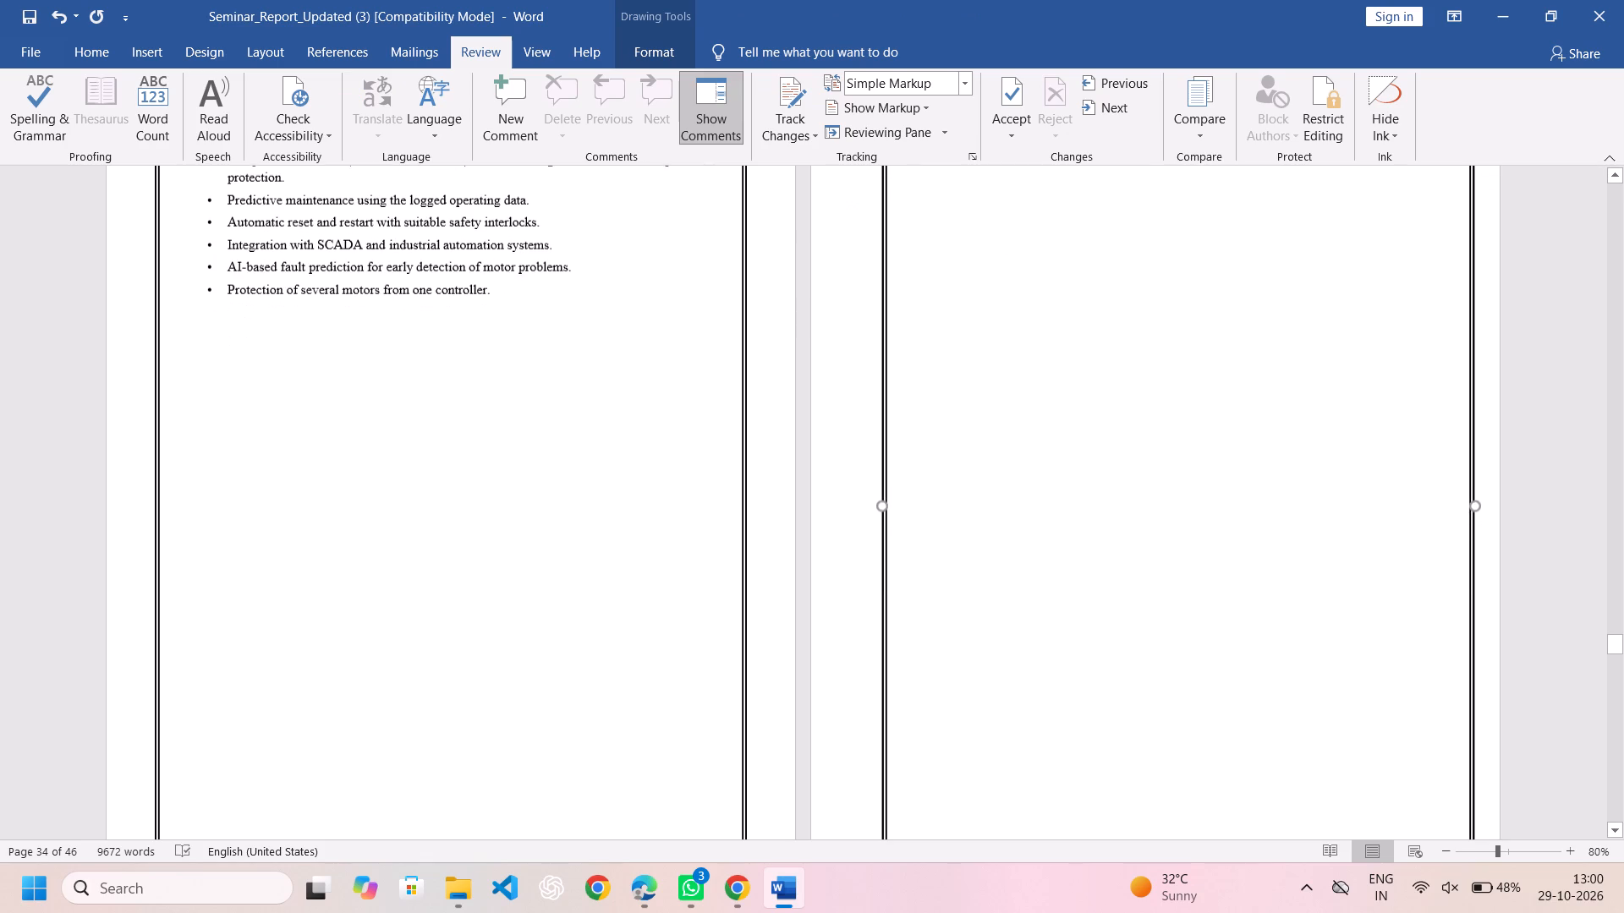
{"action": "scroll", "coordinate": [1106, 276], "scroll_direction": "down", "scroll_amount": 1}
{"action": "scroll", "coordinate": [1106, 276], "scroll_direction": "up", "scroll_amount": 1}
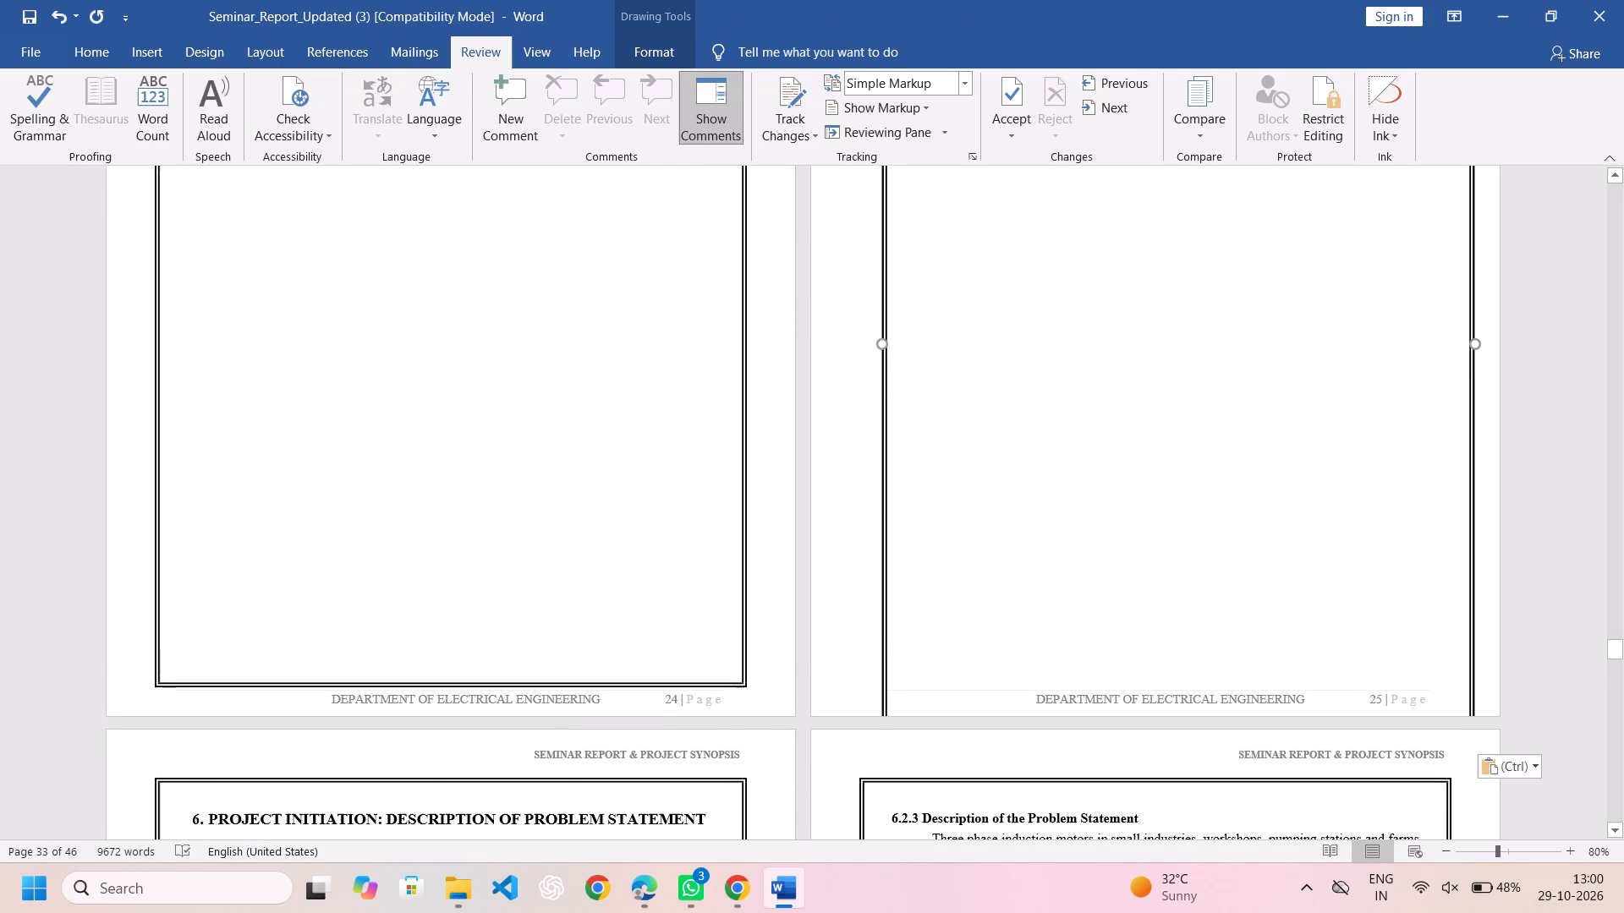
{"action": "scroll", "coordinate": [1008, 560], "scroll_direction": "up", "scroll_amount": 3}
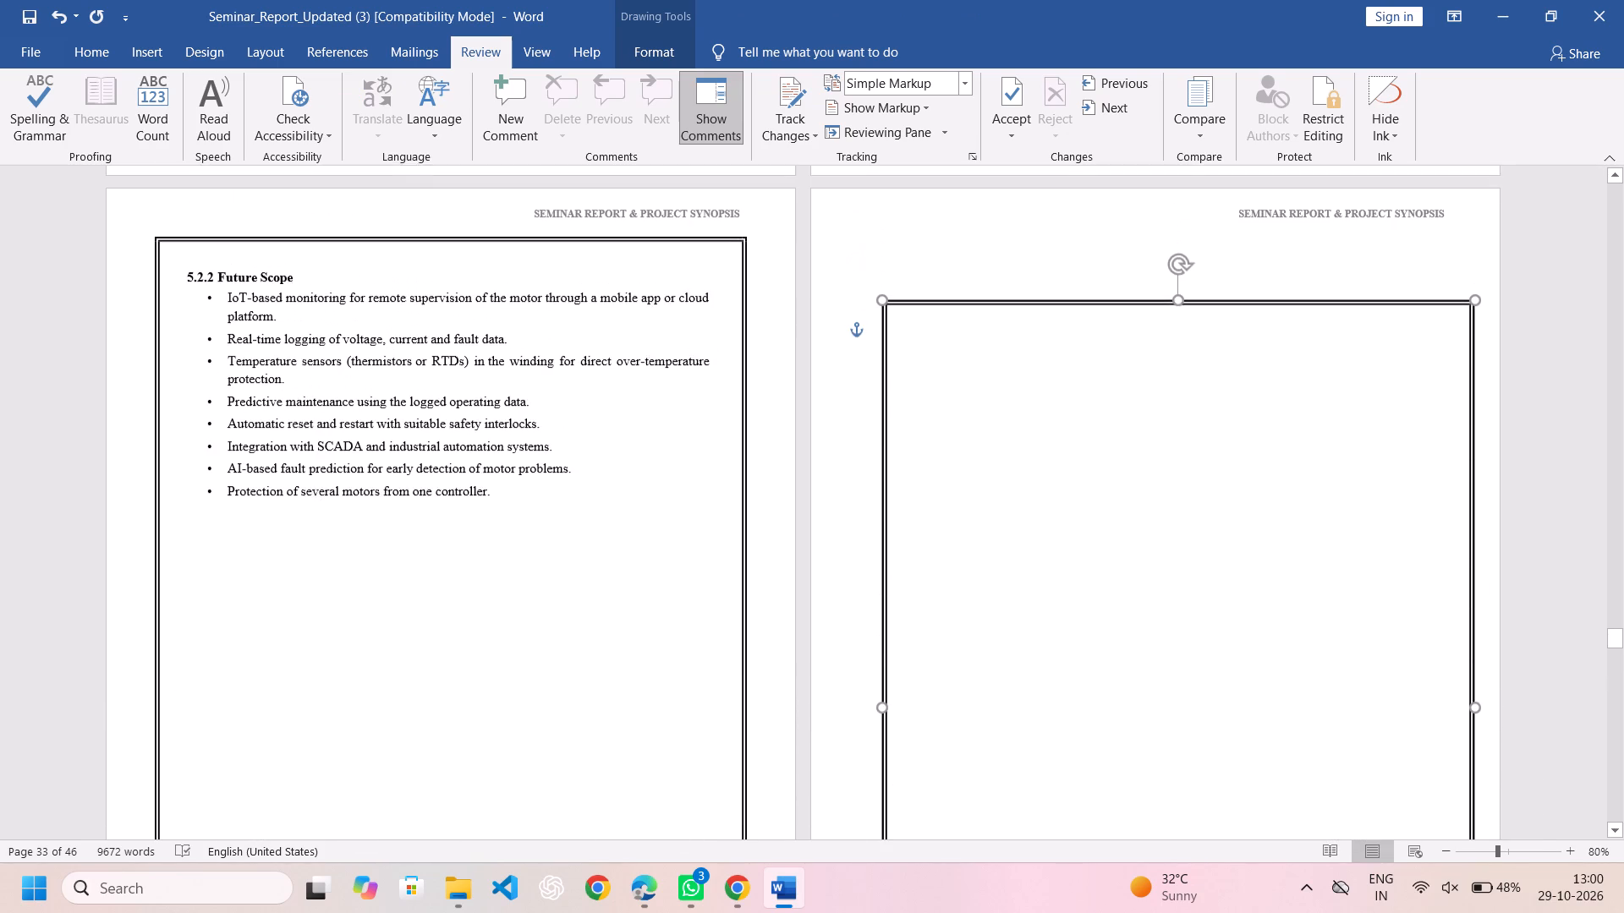
{"action": "left_click_drag", "start_coordinate": [1268, 309], "coordinate": [1255, 245]}
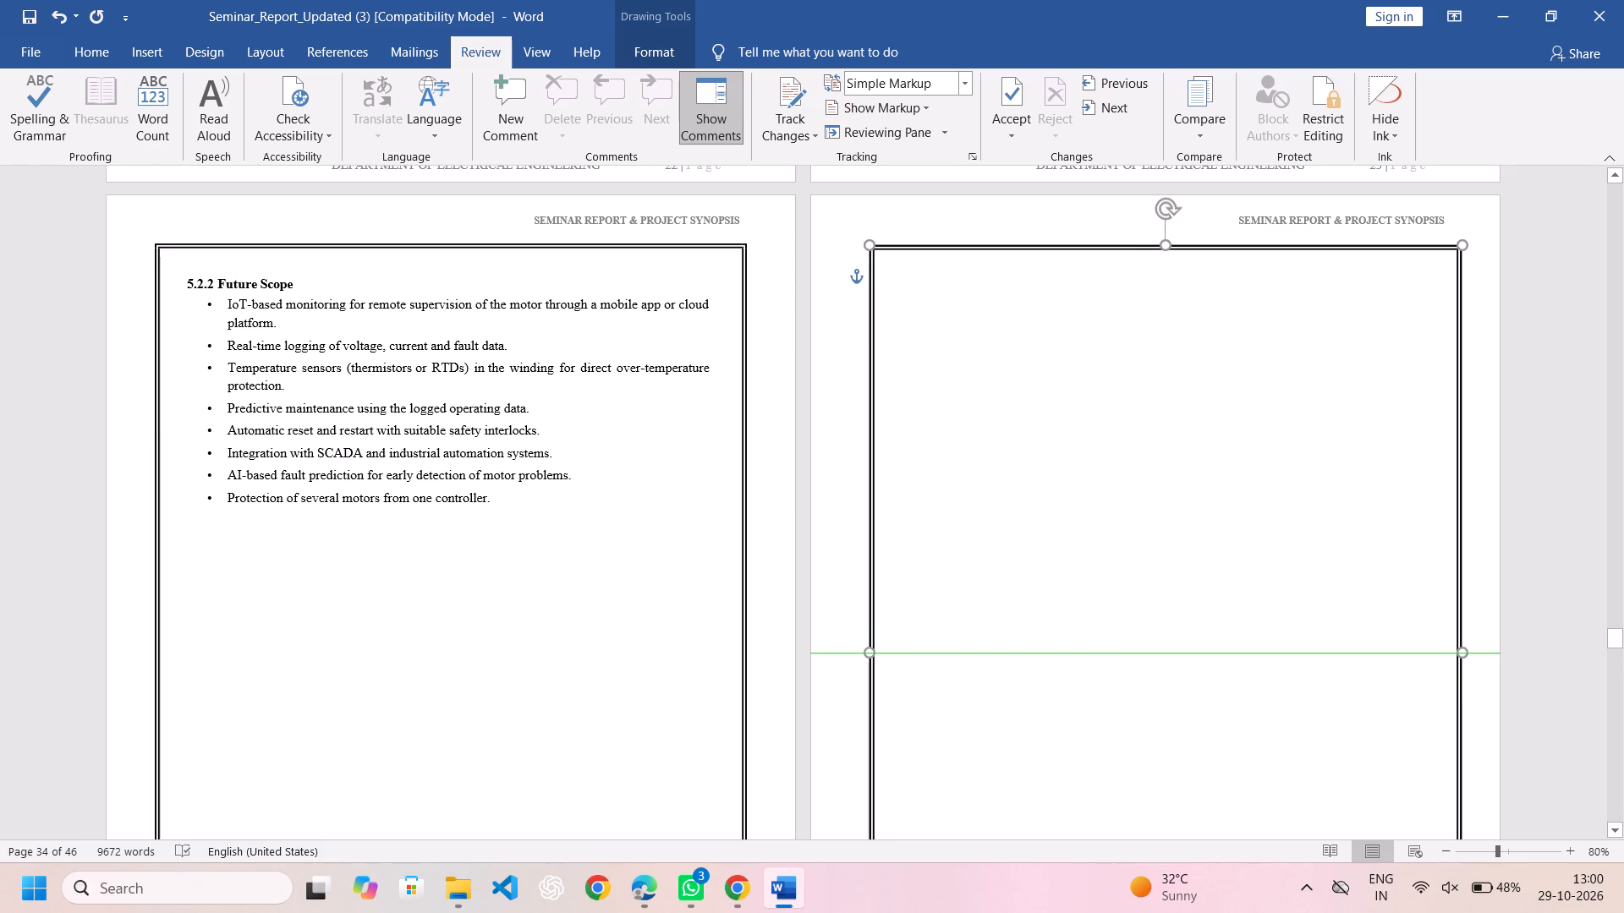
{"action": "left_click_drag", "start_coordinate": [1255, 245], "coordinate": [1255, 243]}
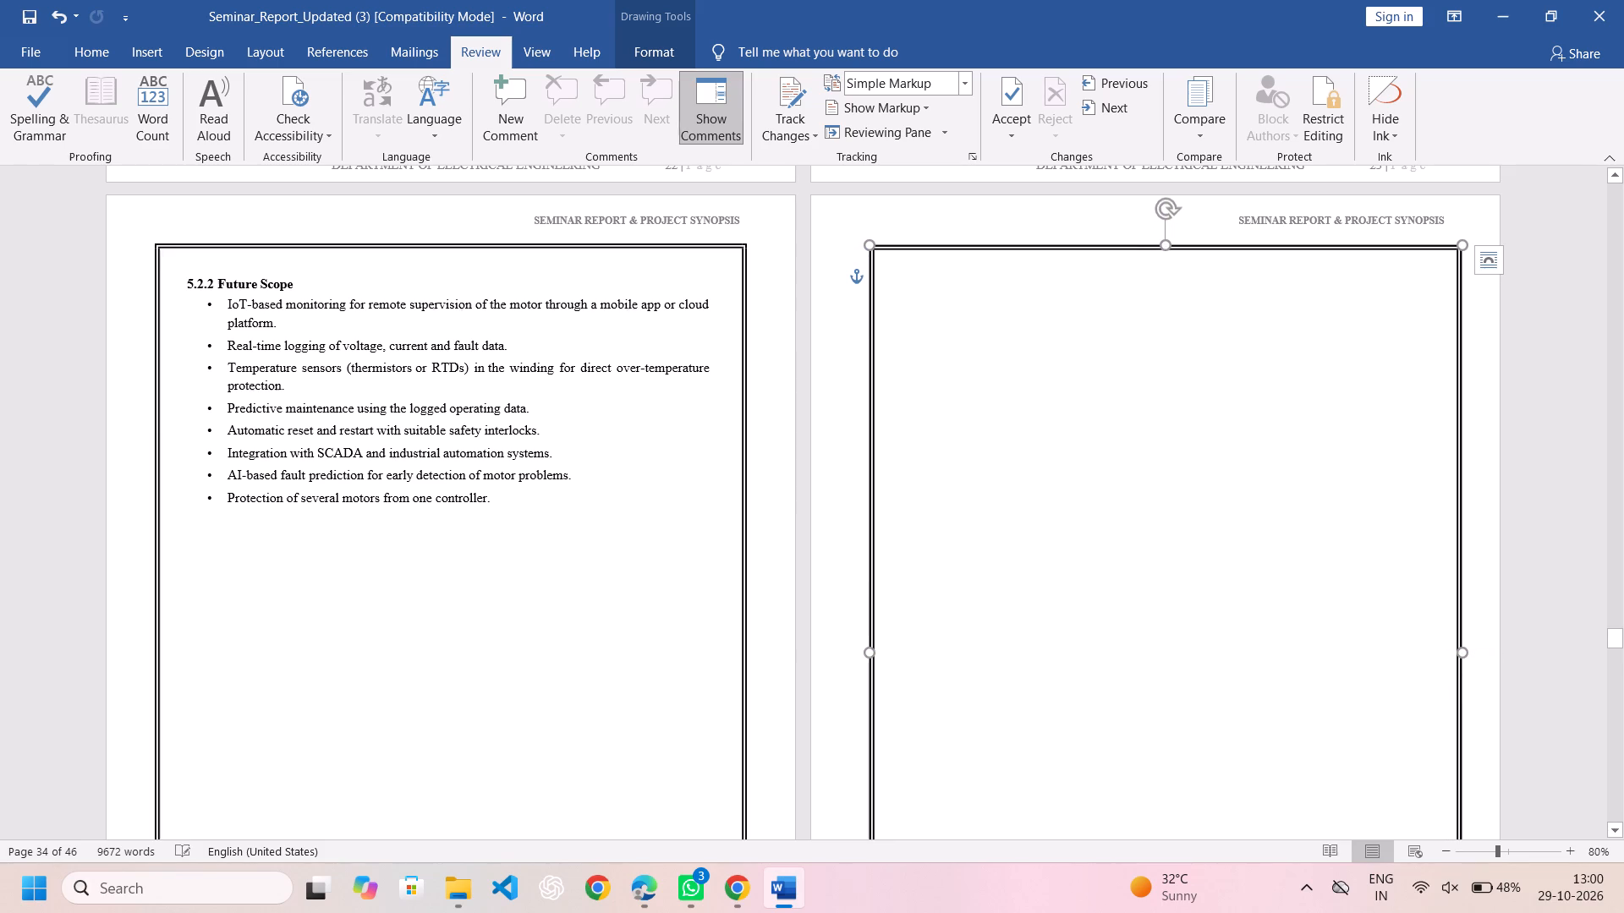
{"action": "scroll", "coordinate": [1233, 395], "scroll_direction": "down", "scroll_amount": 3}
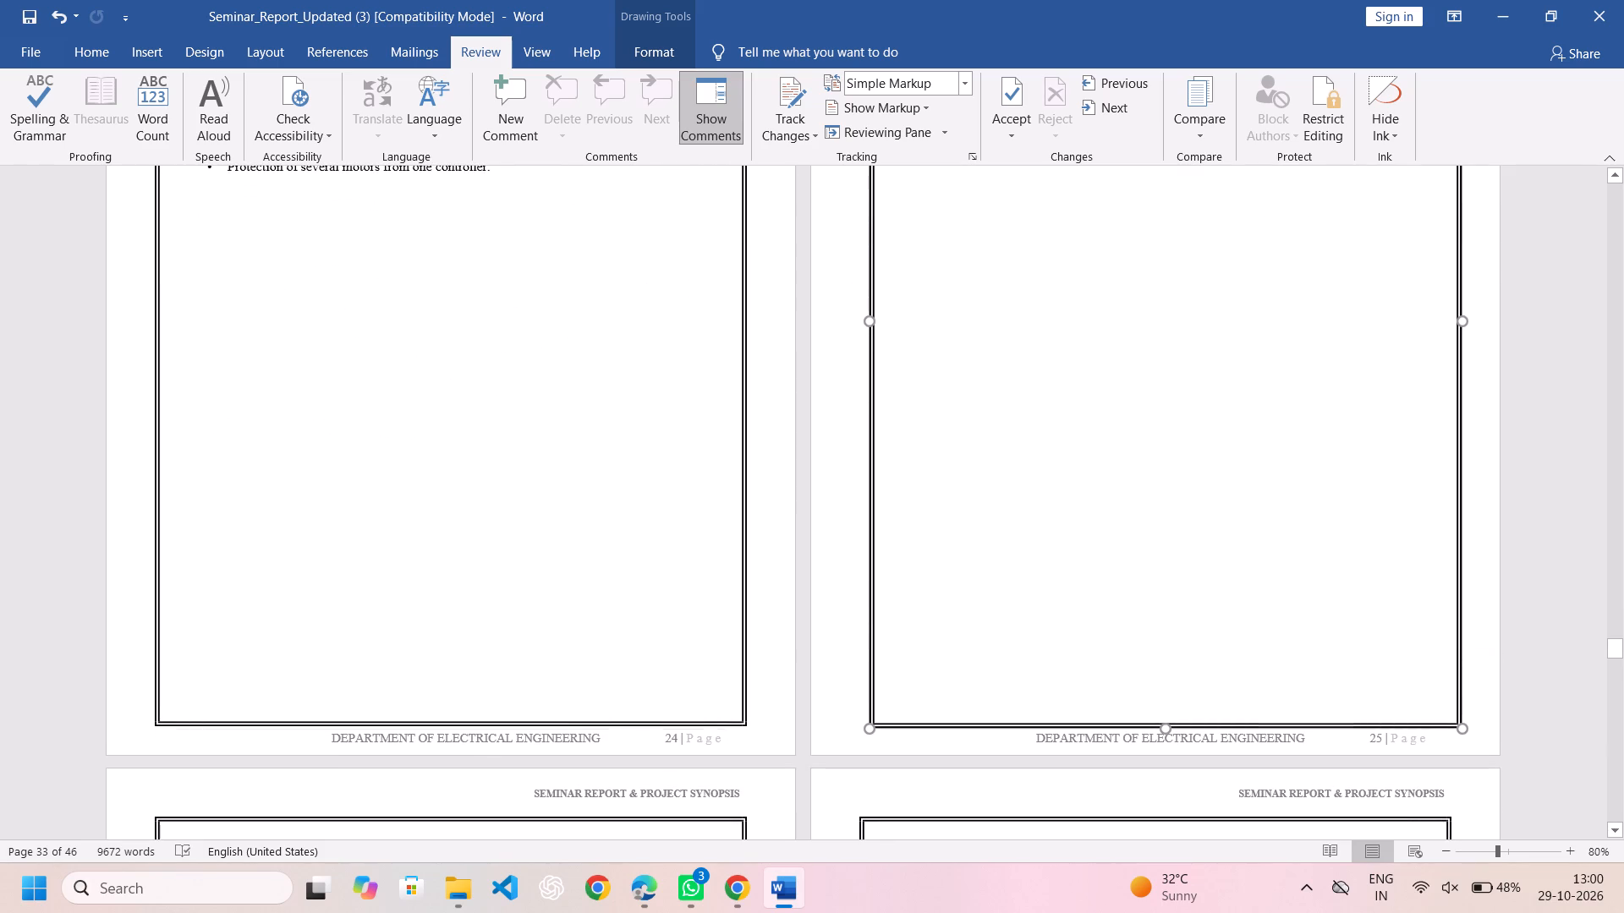
{"action": "left_click_drag", "start_coordinate": [1459, 729], "coordinate": [1464, 718]}
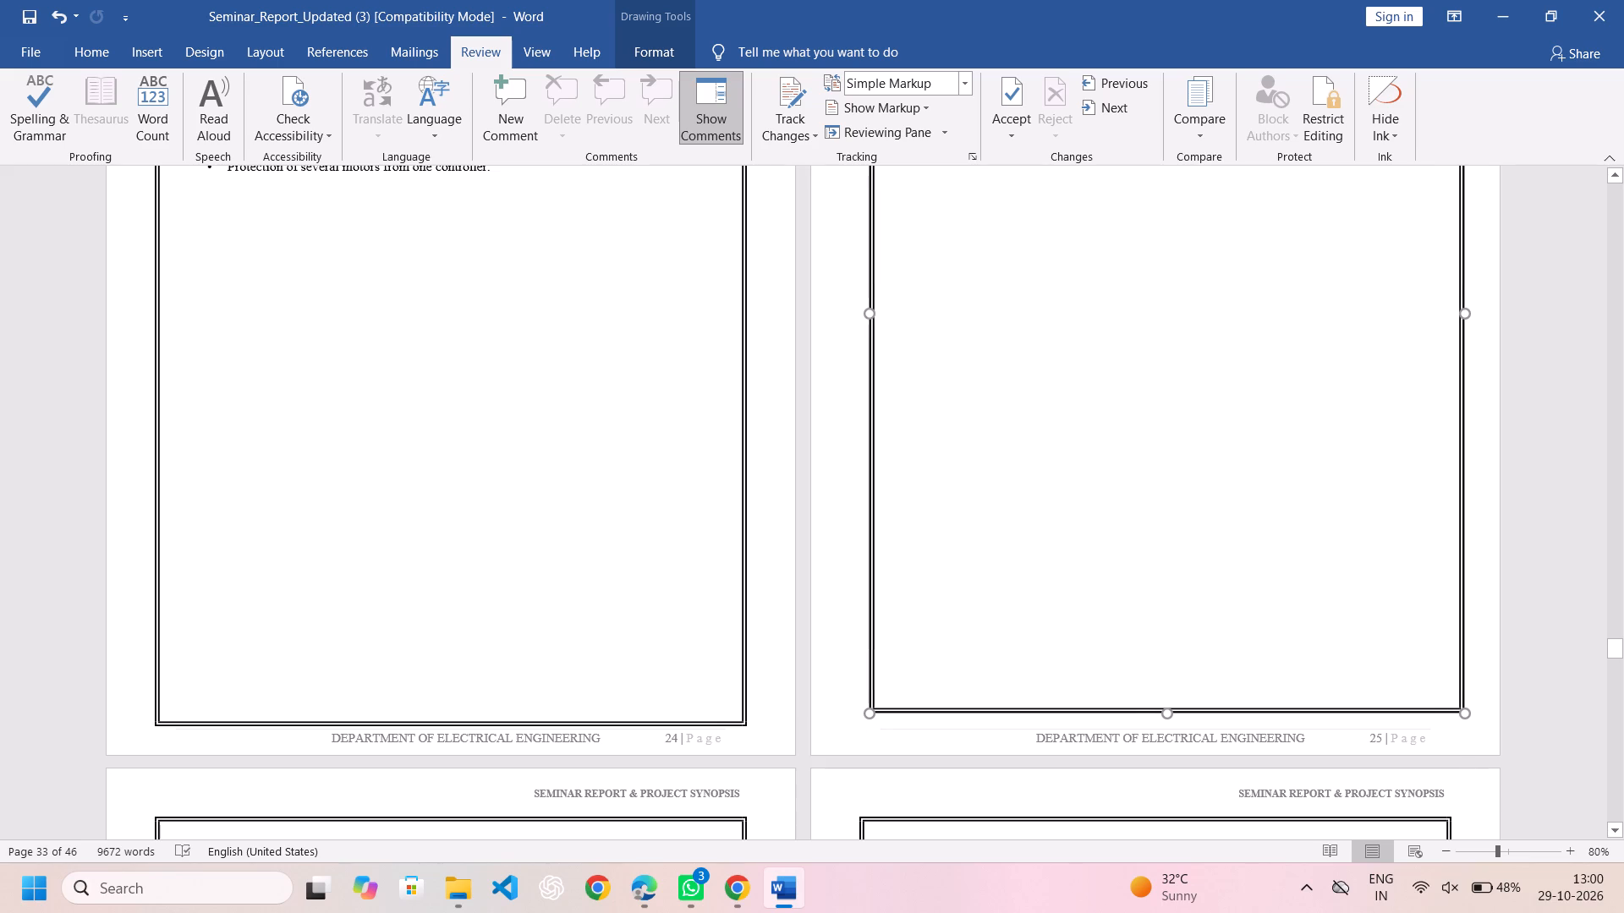
{"action": "left_click_drag", "start_coordinate": [1464, 718], "coordinate": [1464, 720]}
{"action": "left_click", "coordinate": [1305, 606]}
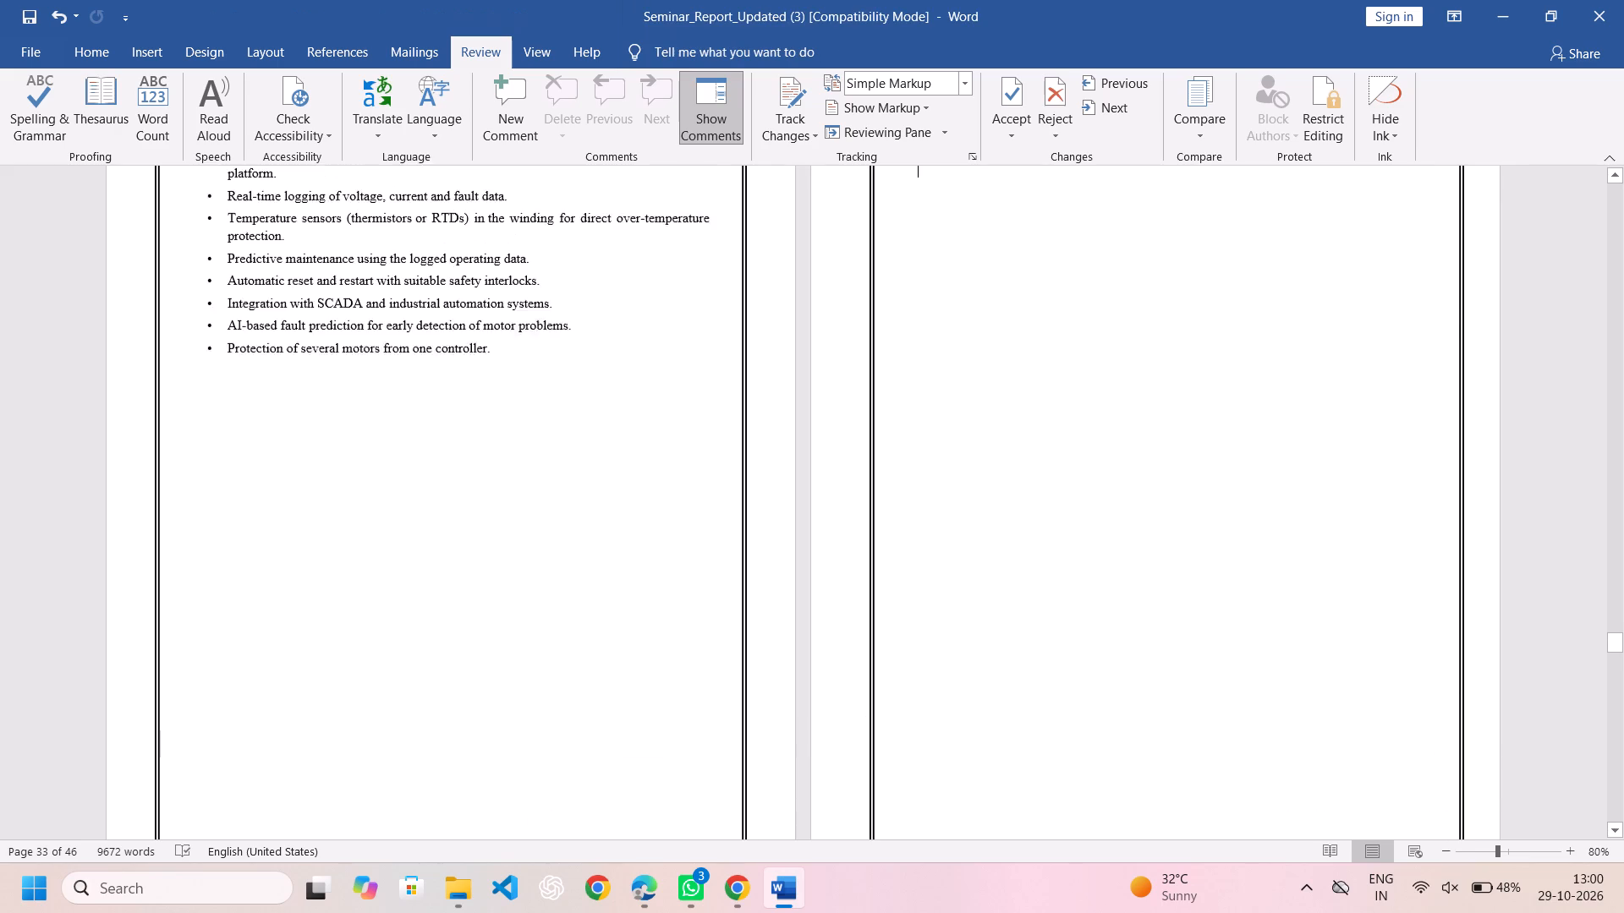
Delete the horizontal line under the 5.2 Protection System of Three Phase Induction Motor heading.
{"action": "scroll", "coordinate": [1305, 606], "scroll_direction": "up", "scroll_amount": 4}
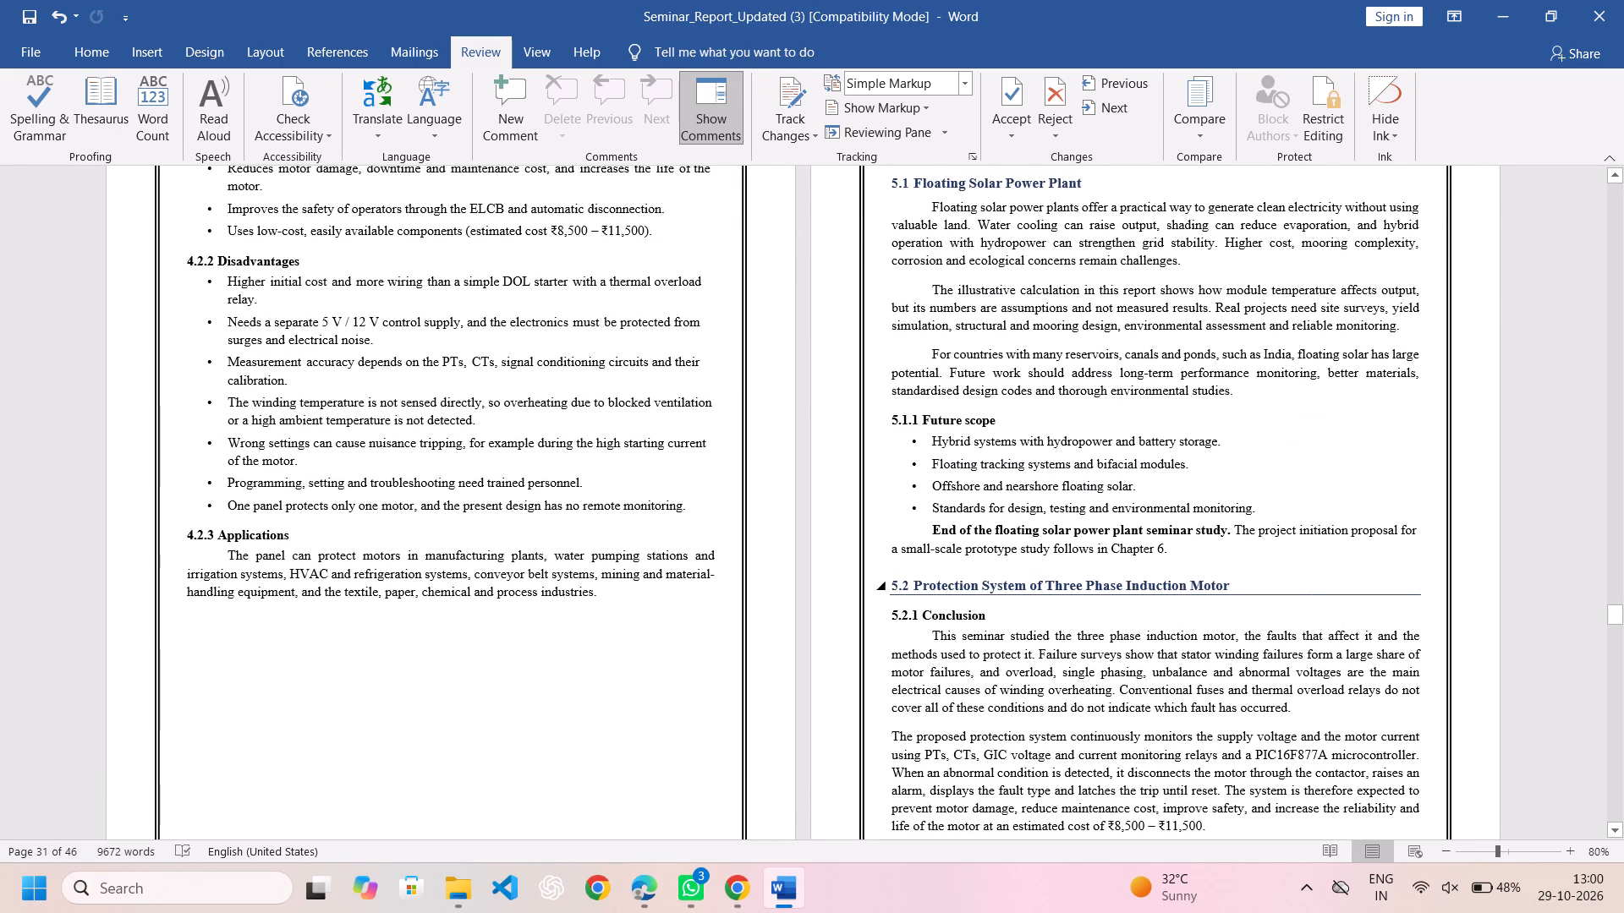
{"action": "left_click", "coordinate": [1303, 593]}
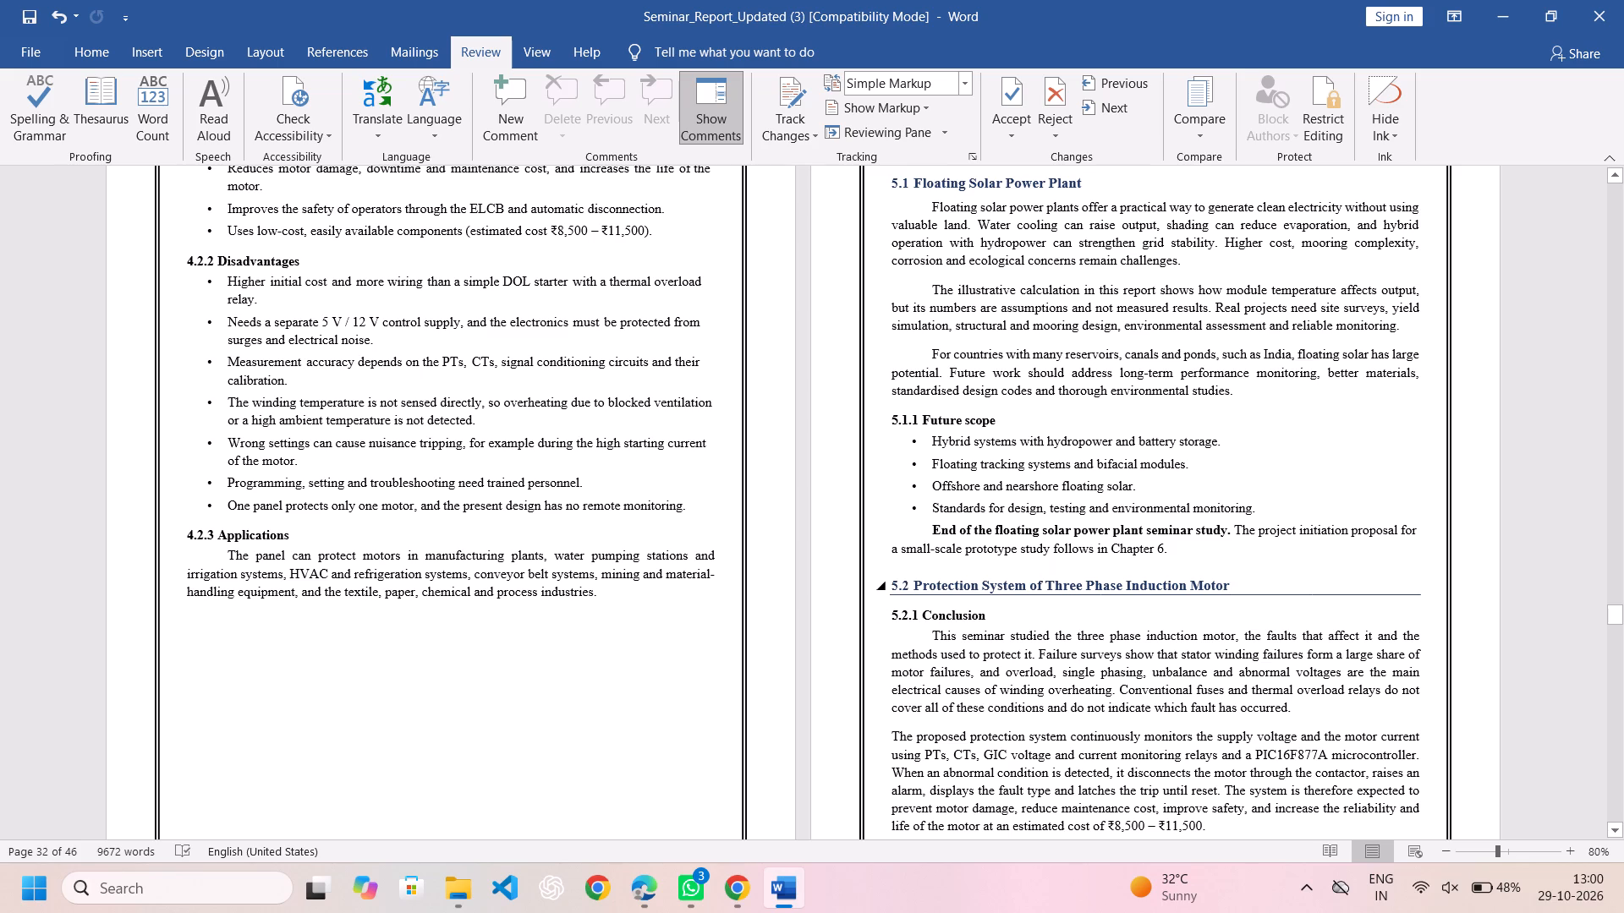
{"action": "left_click", "coordinate": [1303, 594]}
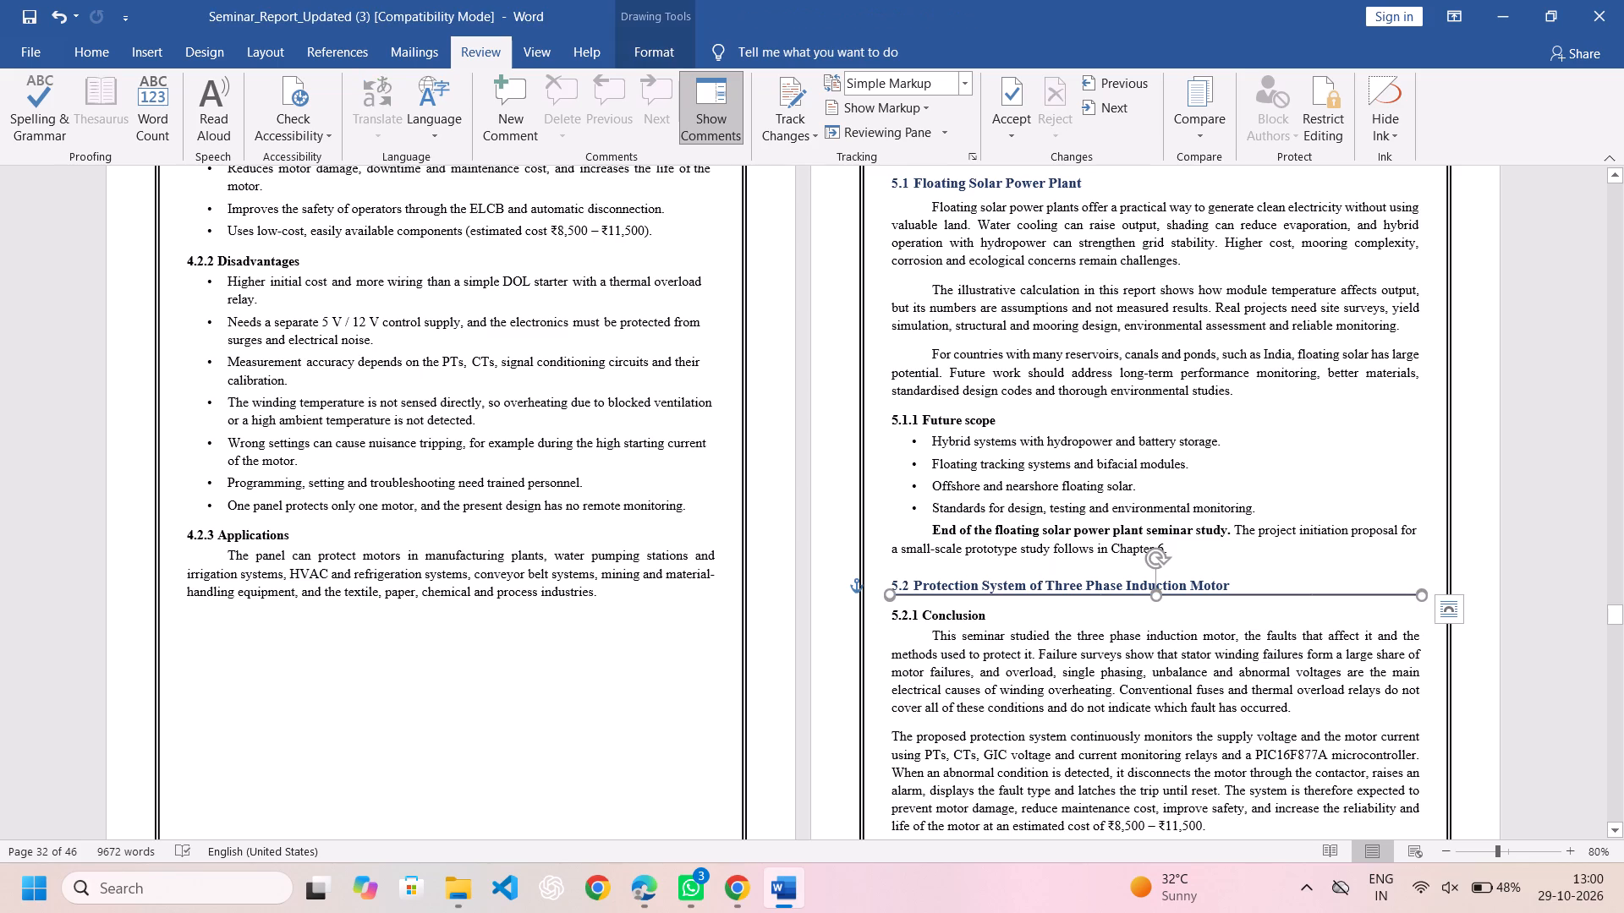
{"action": "key", "text": "Delete"}
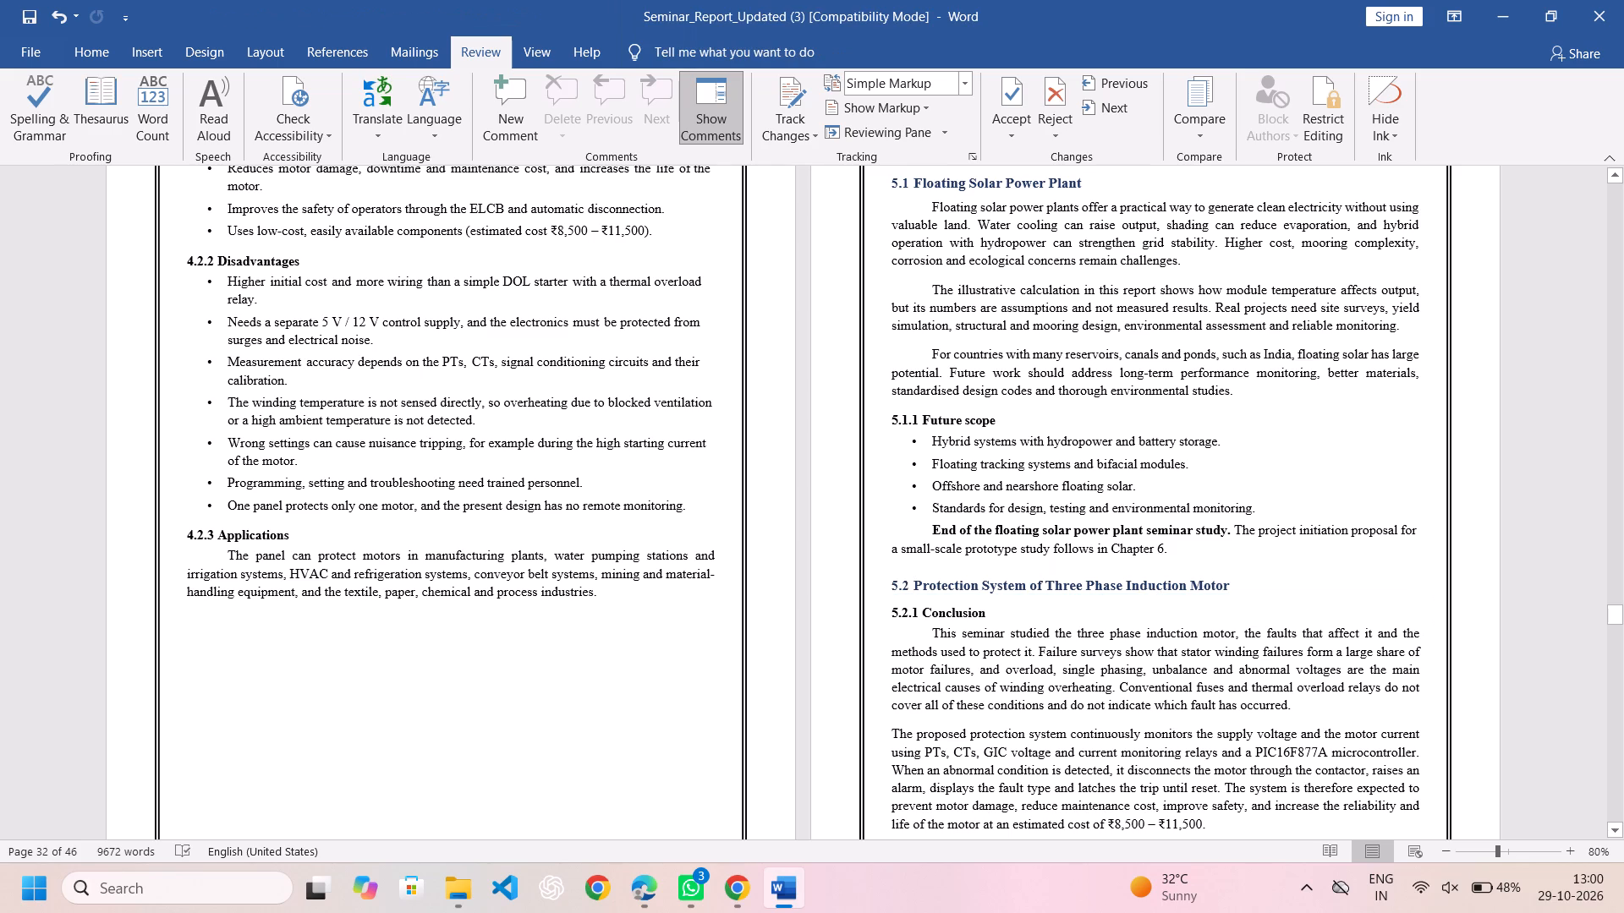
Check the pages from Chapter 5 back to sections 3.2.7 and 3.2.8 for remaining heading lines and layout problems.
{"action": "scroll", "coordinate": [1150, 548], "scroll_direction": "up", "scroll_amount": 5}
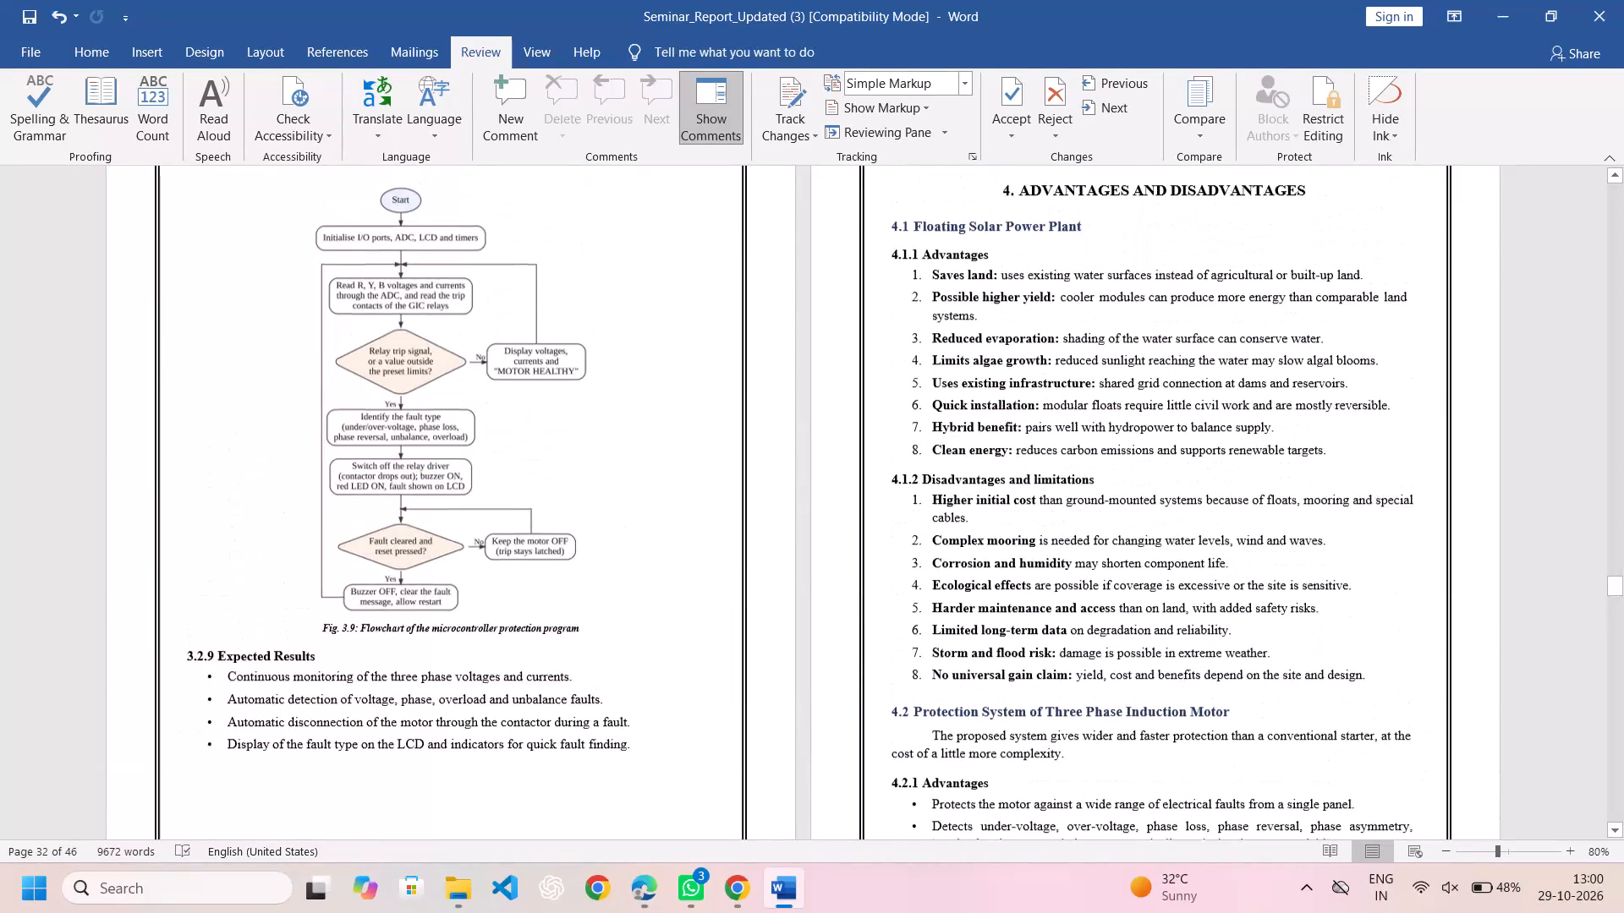
{"action": "scroll", "coordinate": [1150, 548], "scroll_direction": "up", "scroll_amount": 5}
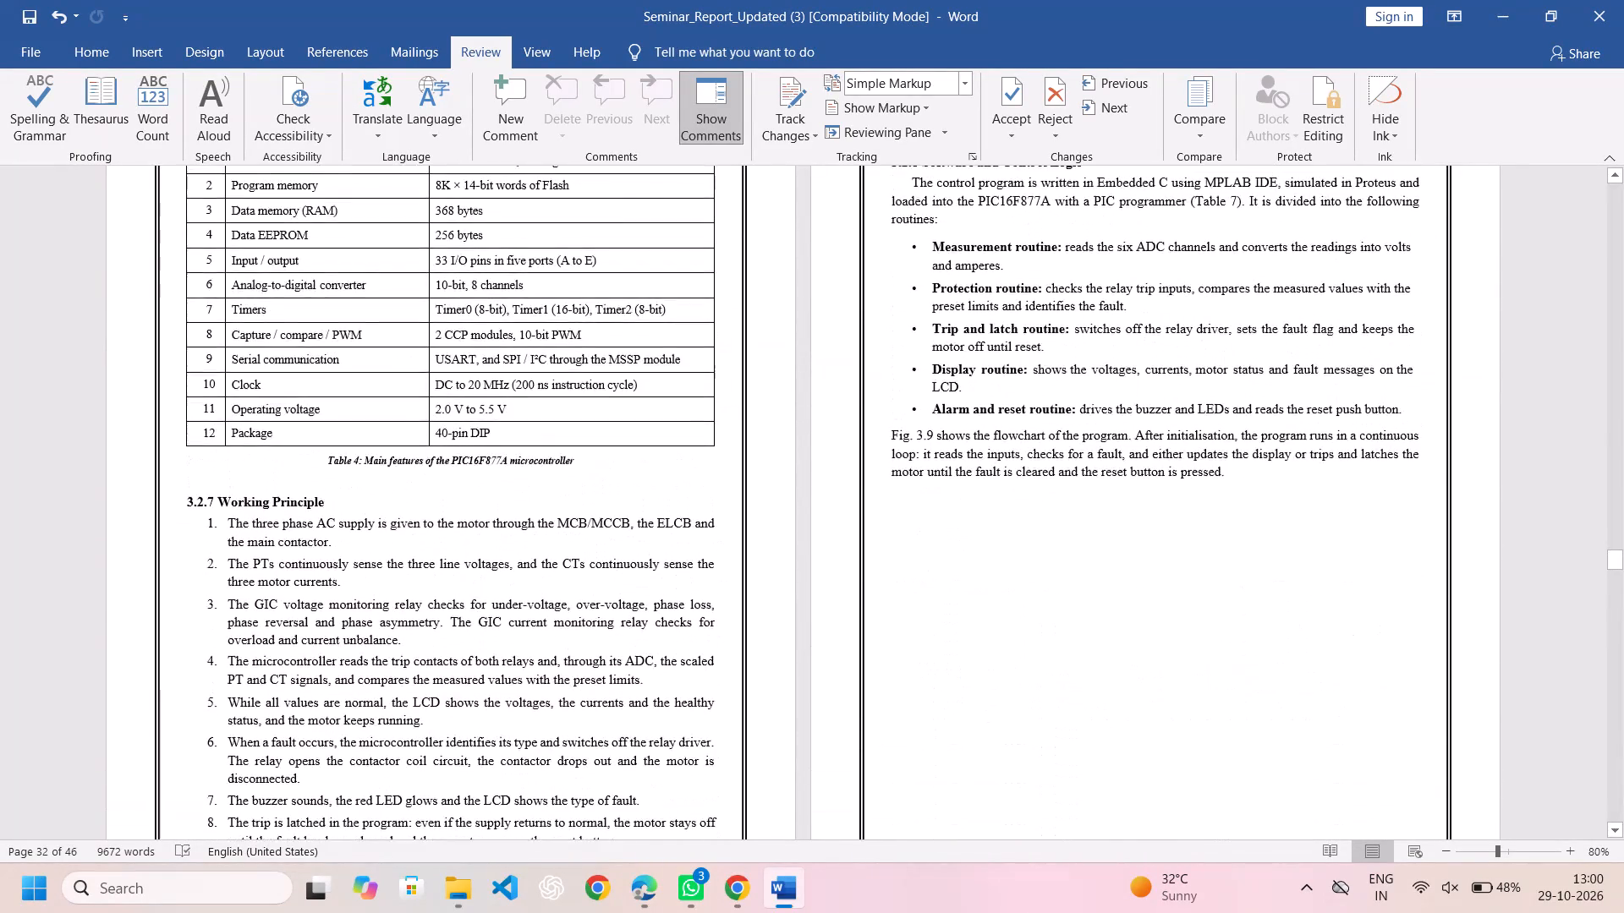
{"action": "scroll", "coordinate": [1150, 548], "scroll_direction": "up", "scroll_amount": 1}
{"action": "scroll", "coordinate": [1150, 548], "scroll_direction": "down", "scroll_amount": 6}
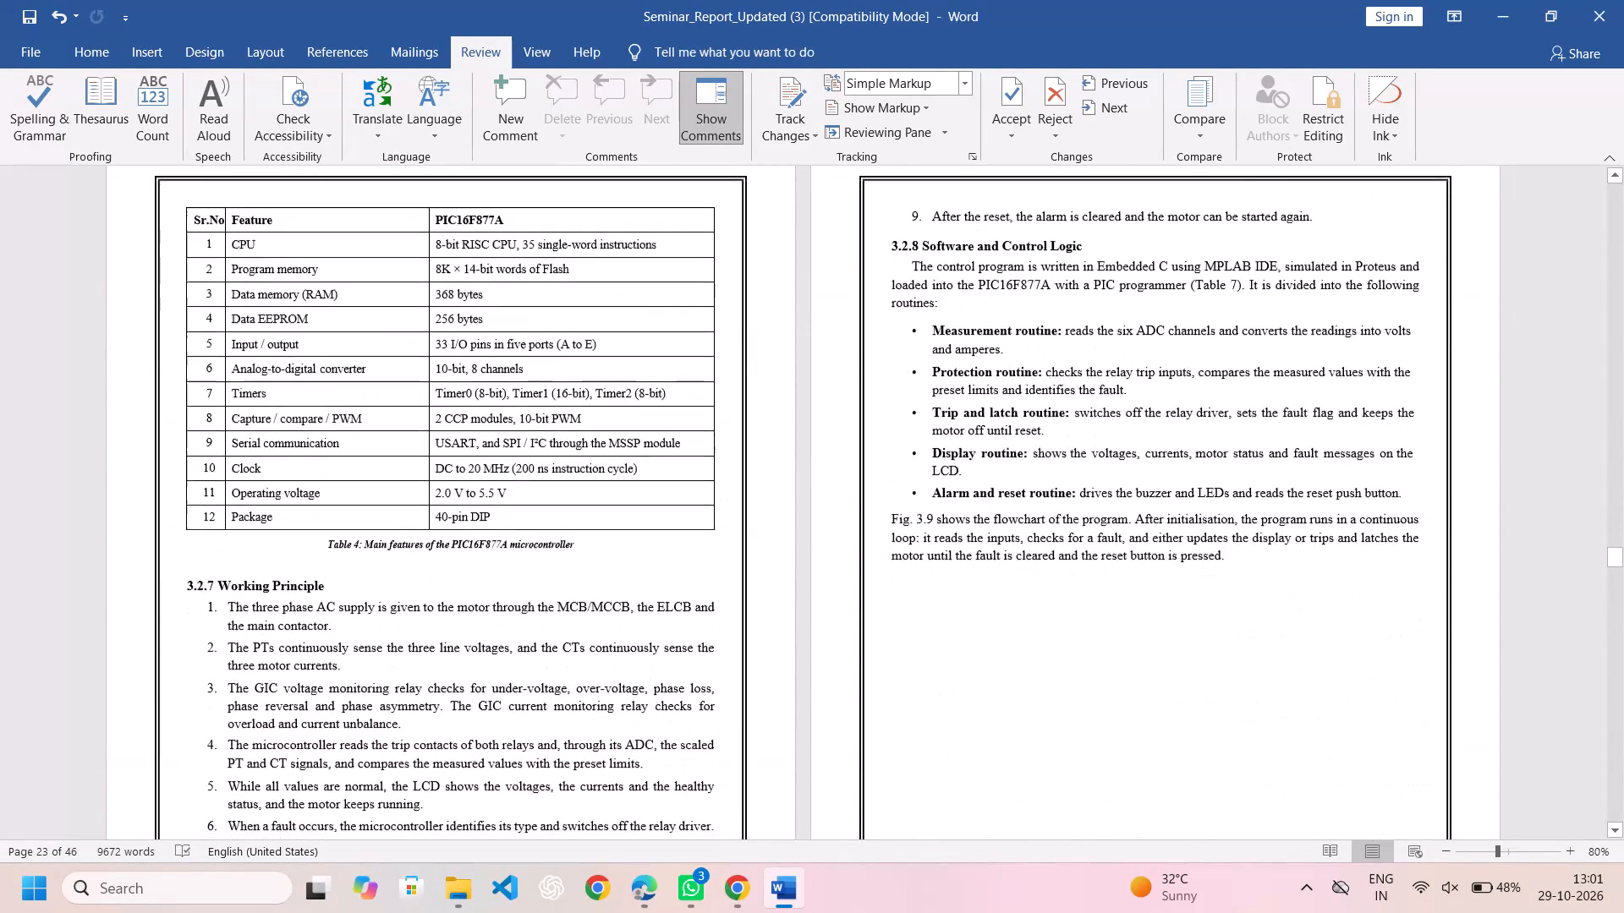
Delete the horizontal line under the 6.1 Floating Solar Power Plant heading.
{"action": "scroll", "coordinate": [1150, 548], "scroll_direction": "down", "scroll_amount": 8}
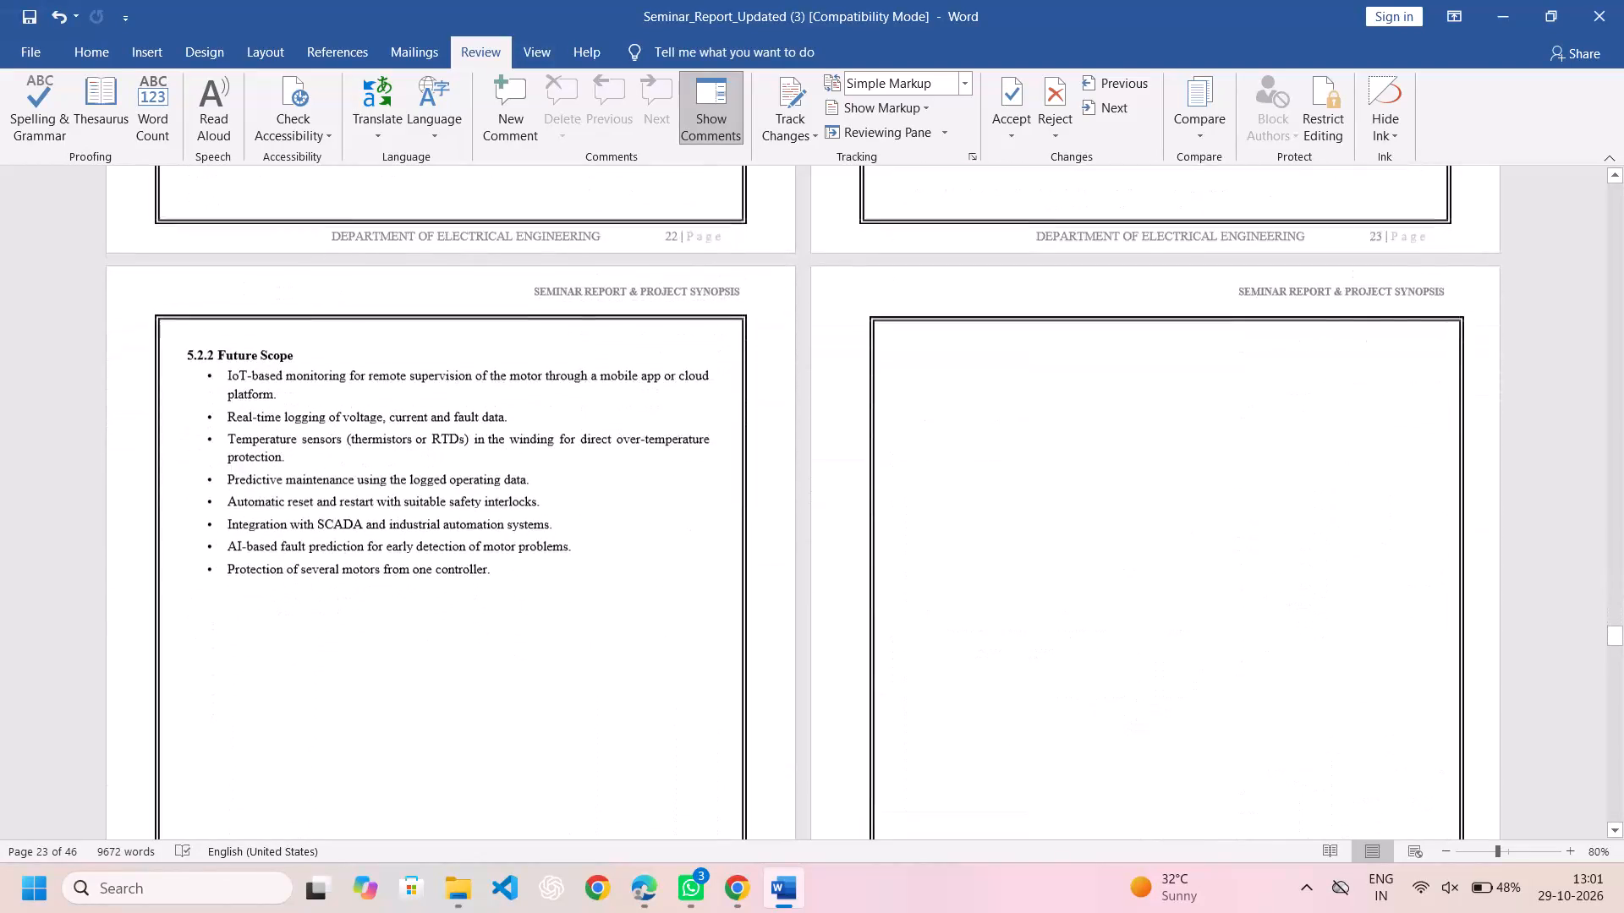
{"action": "scroll", "coordinate": [1150, 548], "scroll_direction": "down", "scroll_amount": 2}
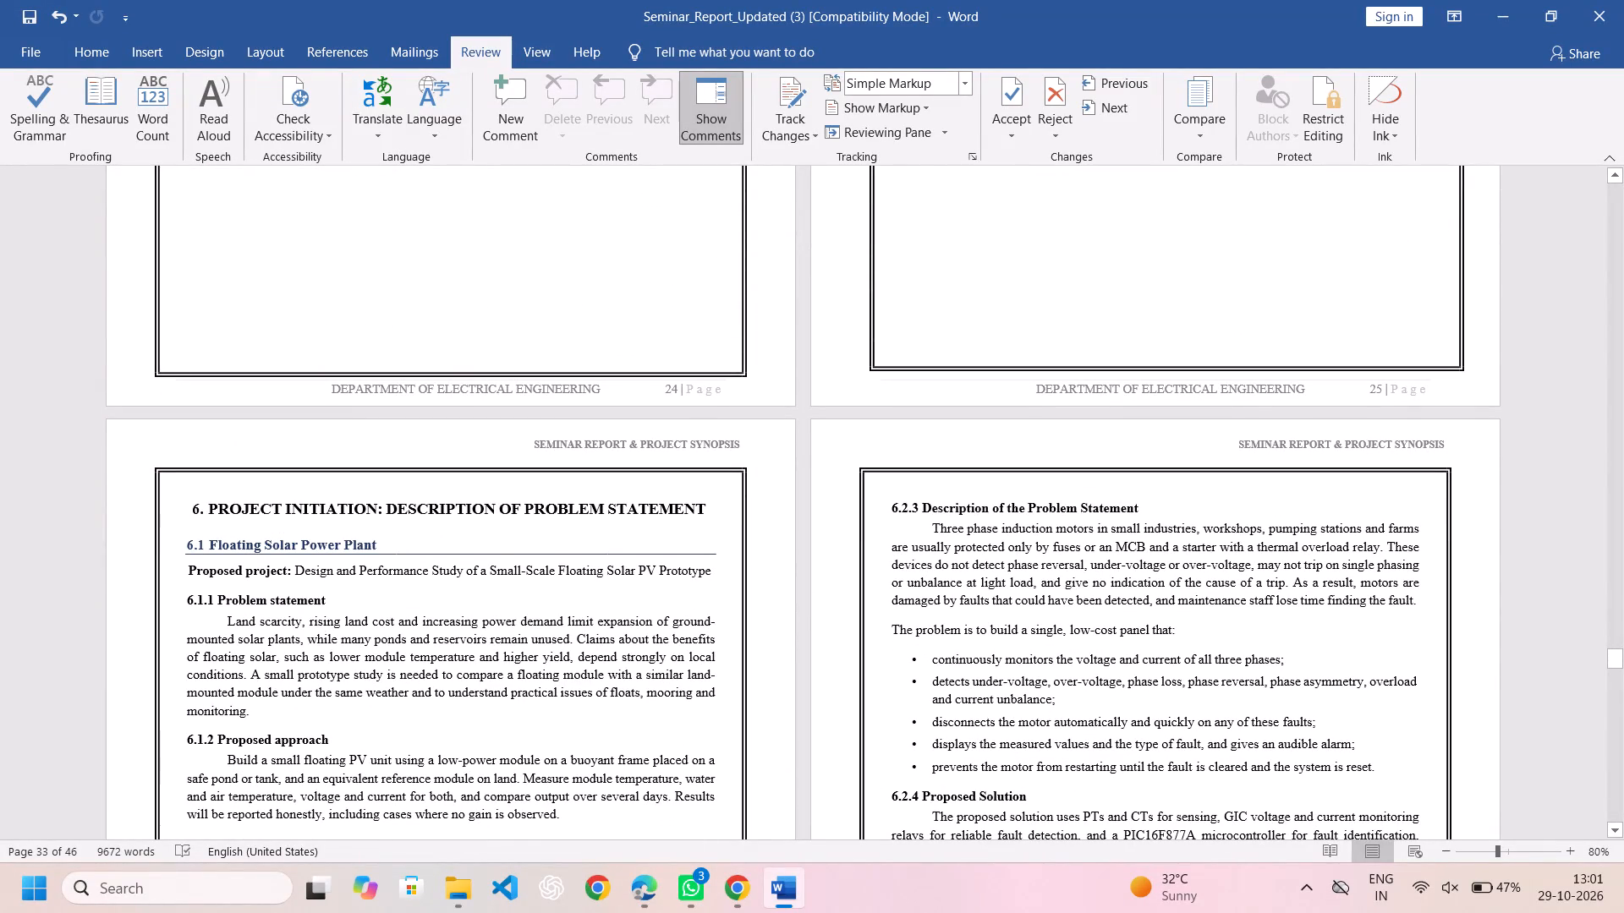
{"action": "left_click", "coordinate": [583, 554]}
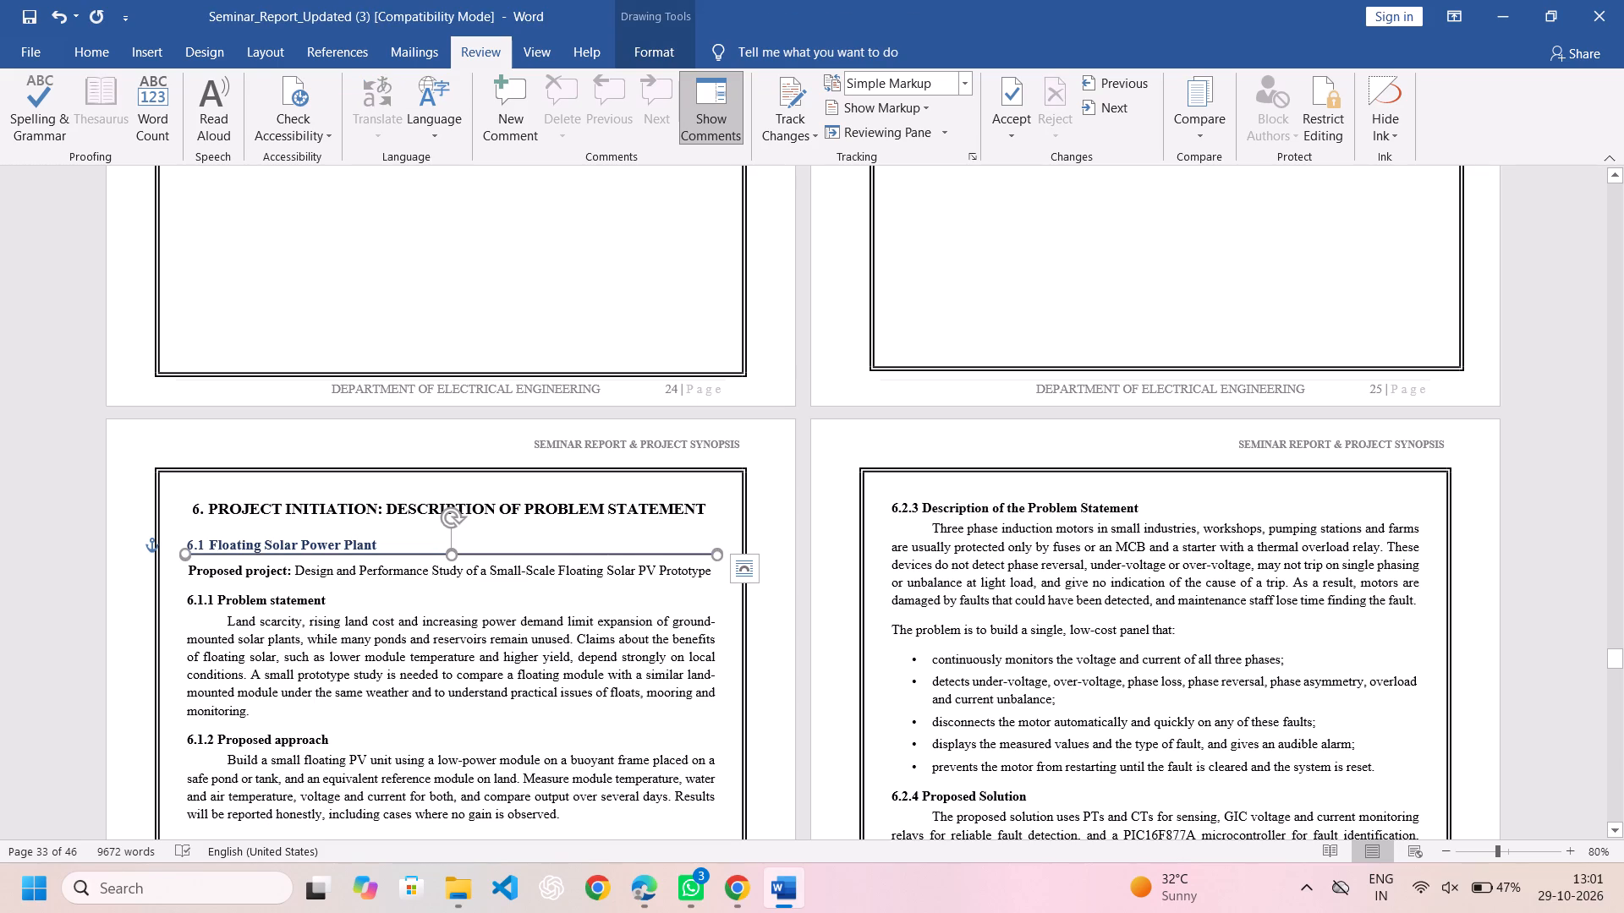
{"action": "key", "text": "Delete"}
Select the horizontal line under the 6.2 Protection System of Three Phase Induction Motor heading.
{"action": "scroll", "coordinate": [583, 554], "scroll_direction": "down", "scroll_amount": 1}
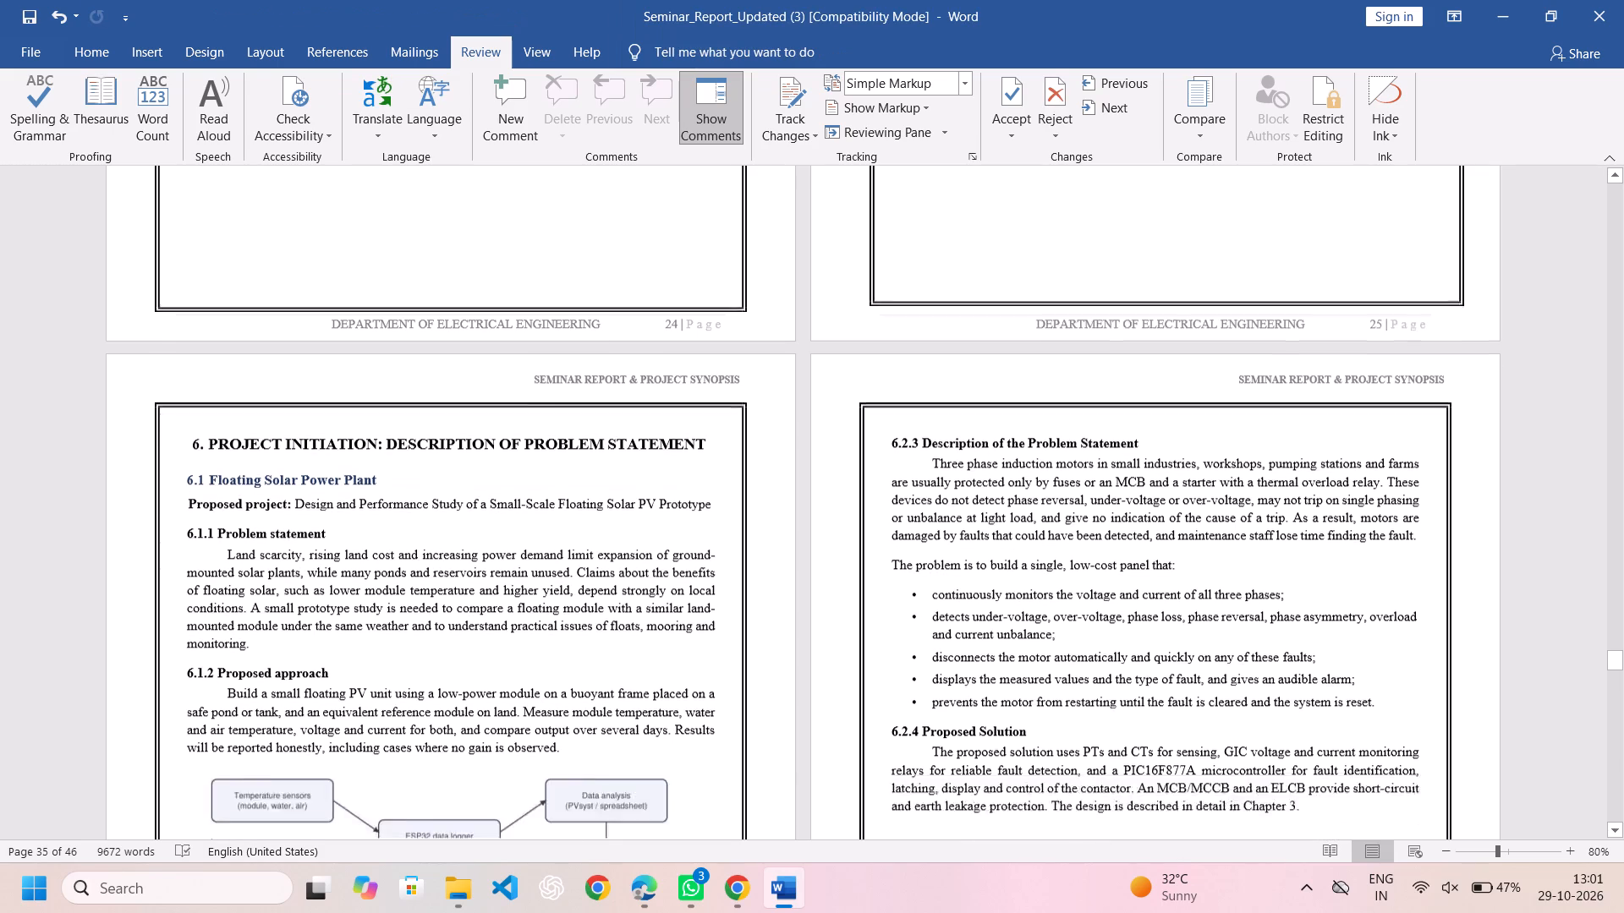
{"action": "scroll", "coordinate": [583, 554], "scroll_direction": "down", "scroll_amount": 3}
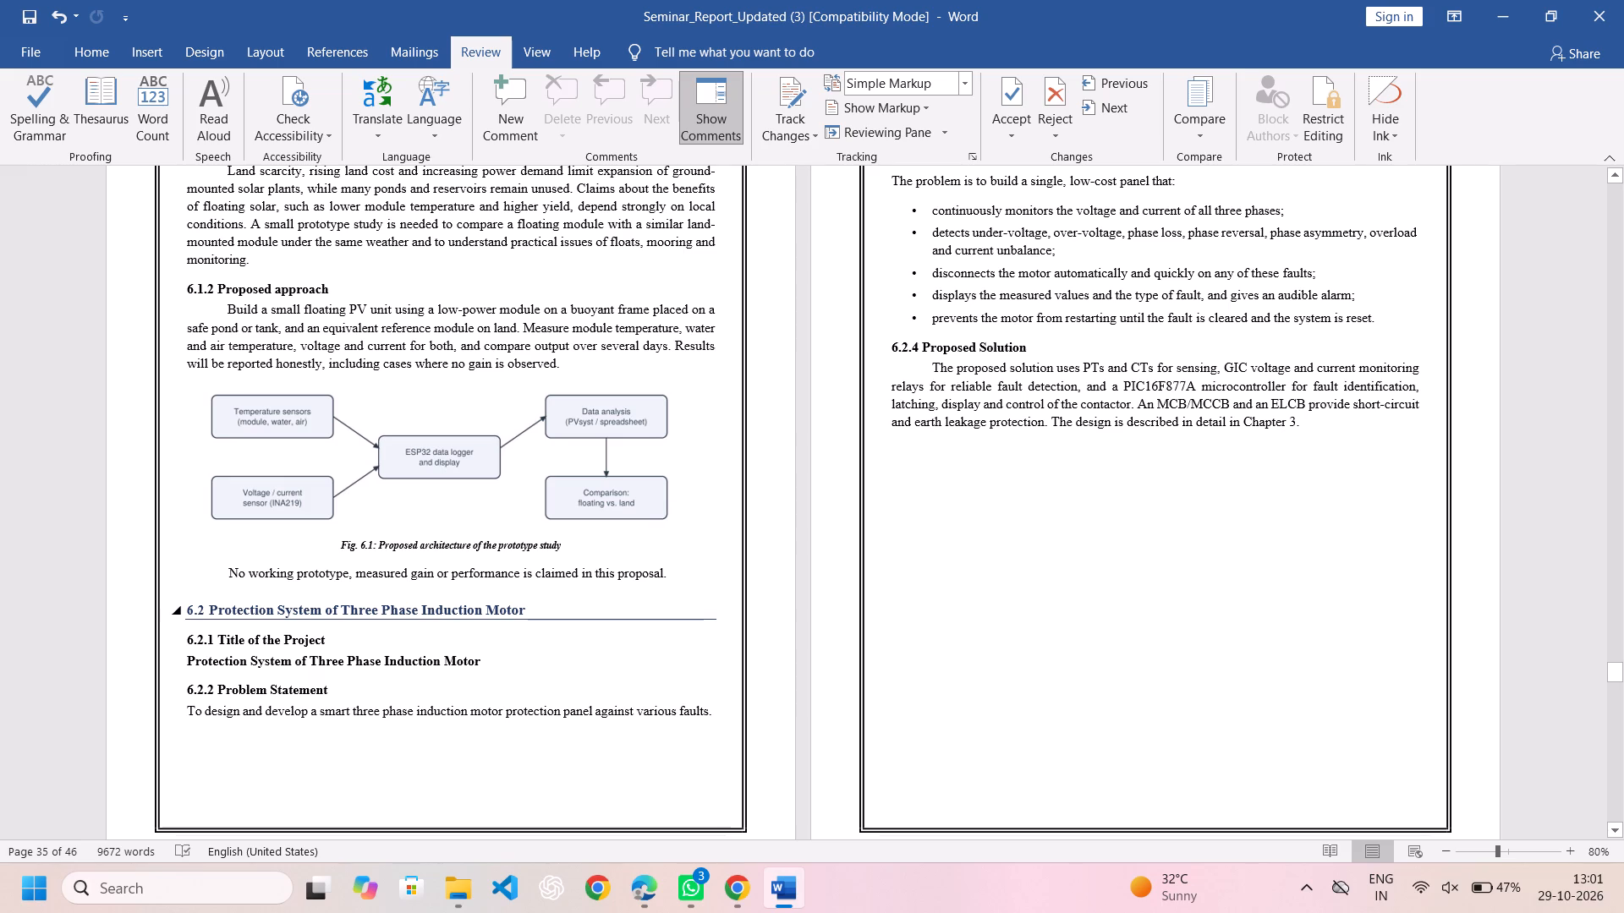
{"action": "left_click", "coordinate": [595, 620]}
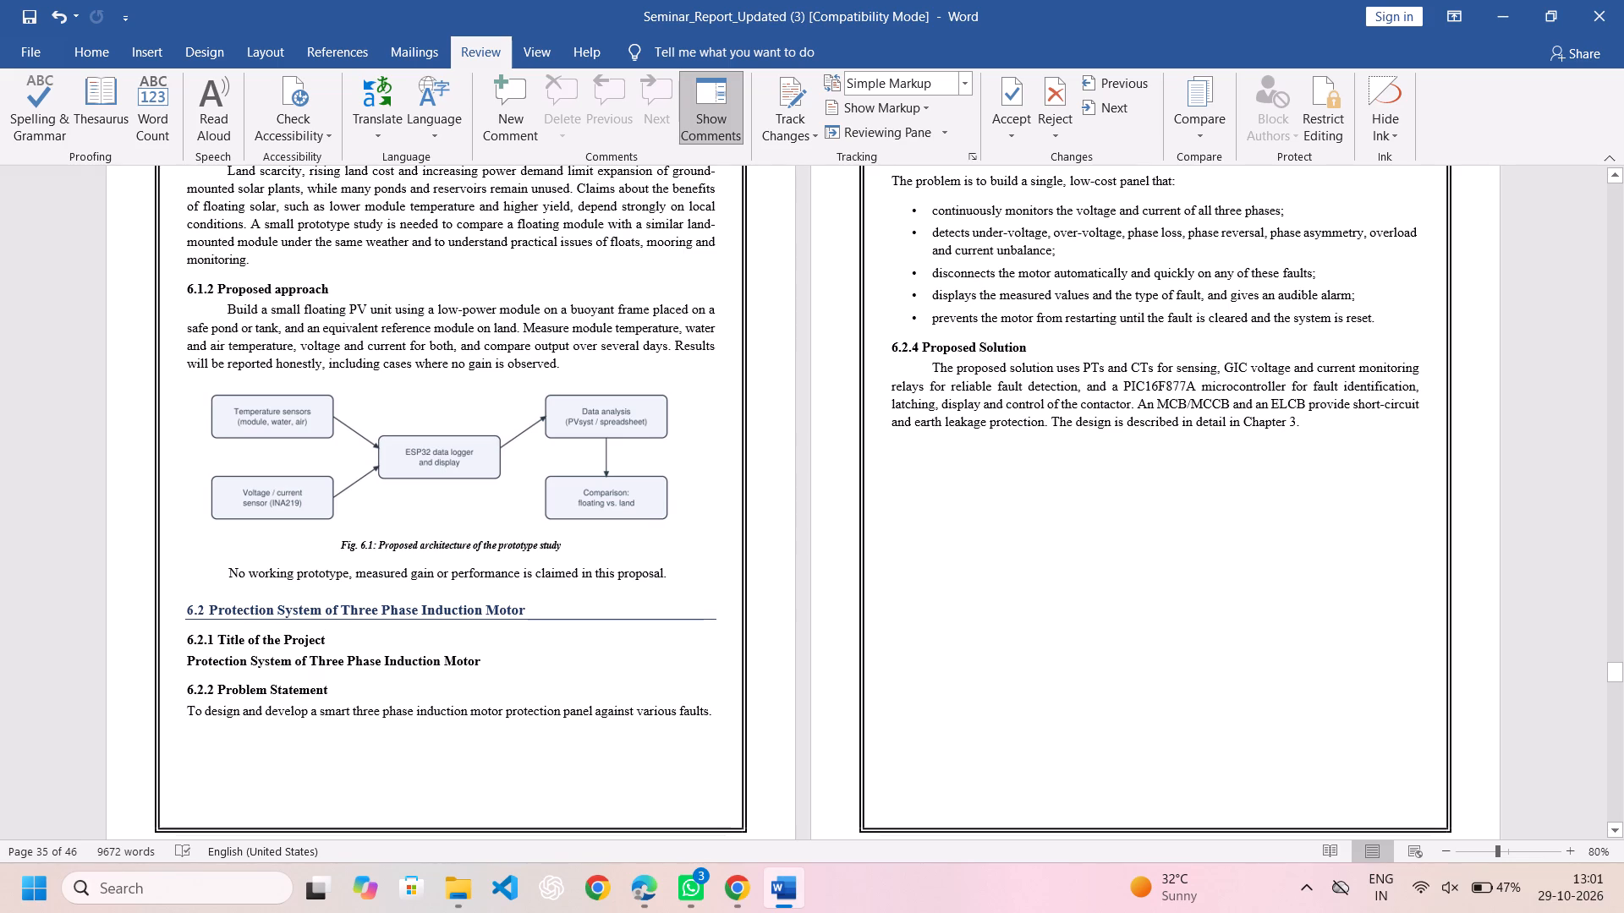
Delete the horizontal line under the 6.2 Protection System of Three Phase Induction Motor heading.
{"action": "left_click", "coordinate": [605, 619]}
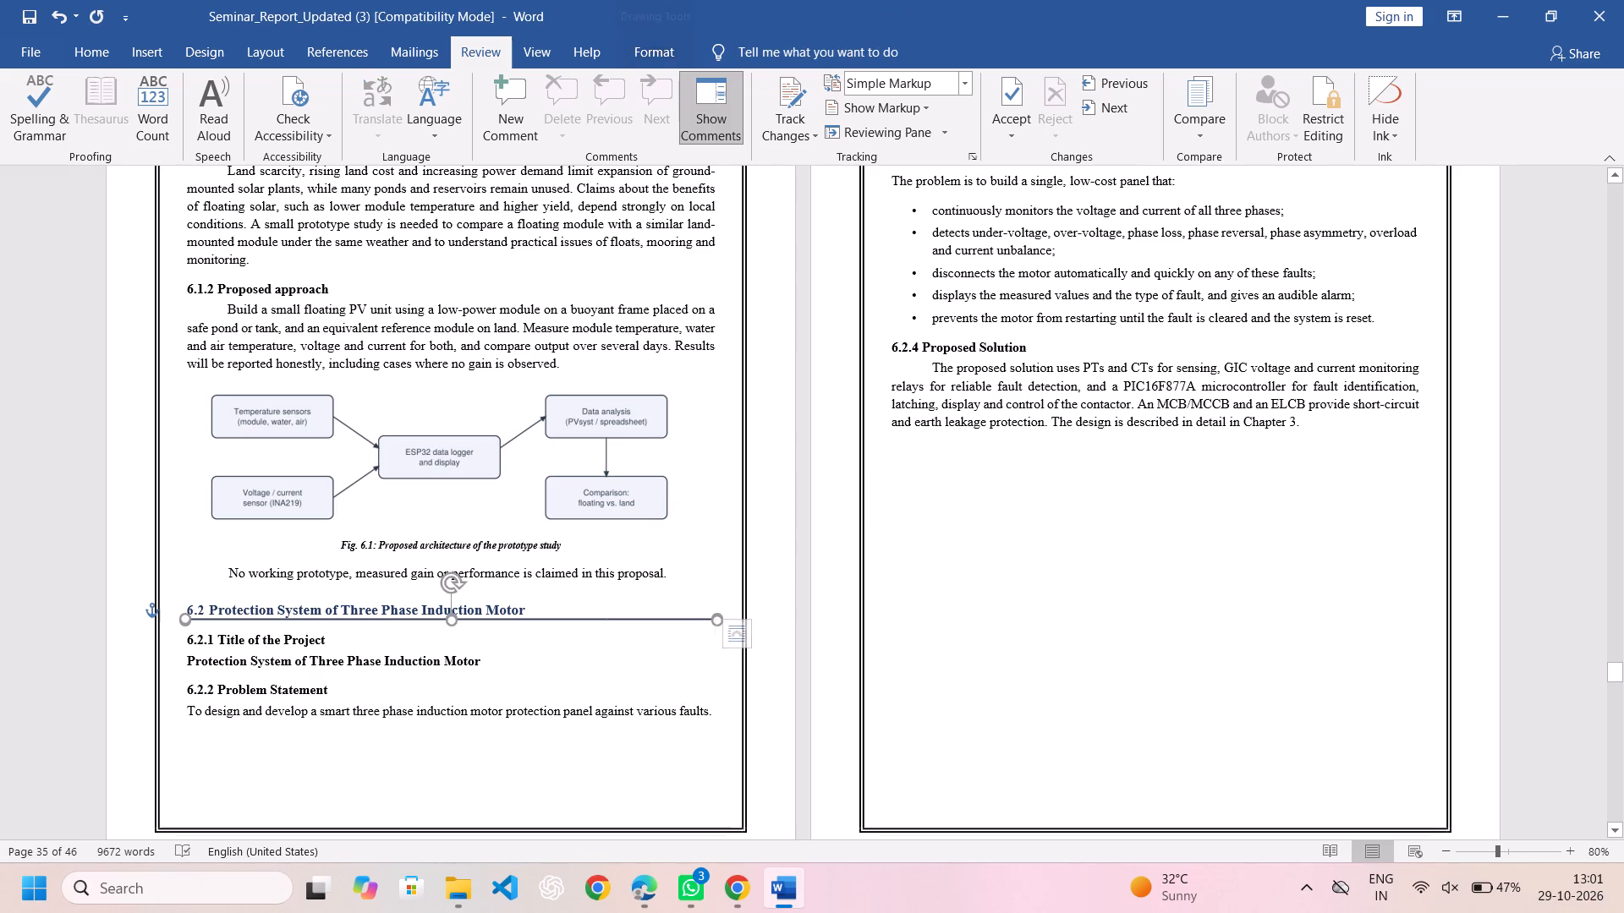
{"action": "key", "text": "Delete"}
Select the horizontal line under the 7.1 Floating Solar Power Plant heading in the Scope and Objectives chapter.
{"action": "scroll", "coordinate": [605, 619], "scroll_direction": "down", "scroll_amount": 2}
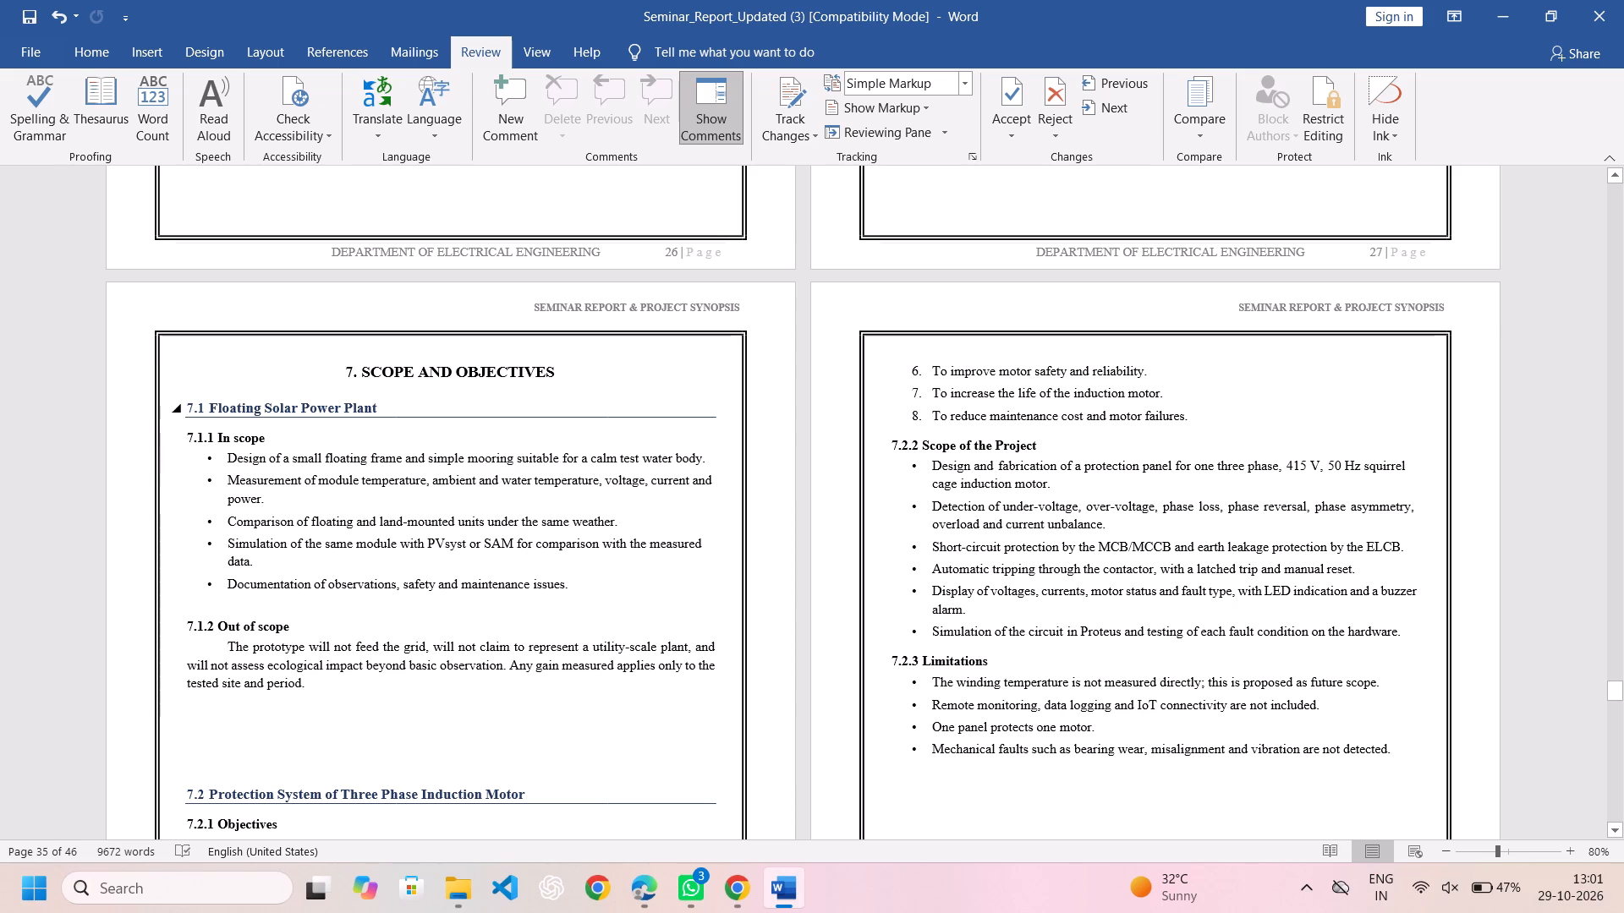
{"action": "left_click", "coordinate": [586, 416]}
{"action": "key", "text": "Up"}
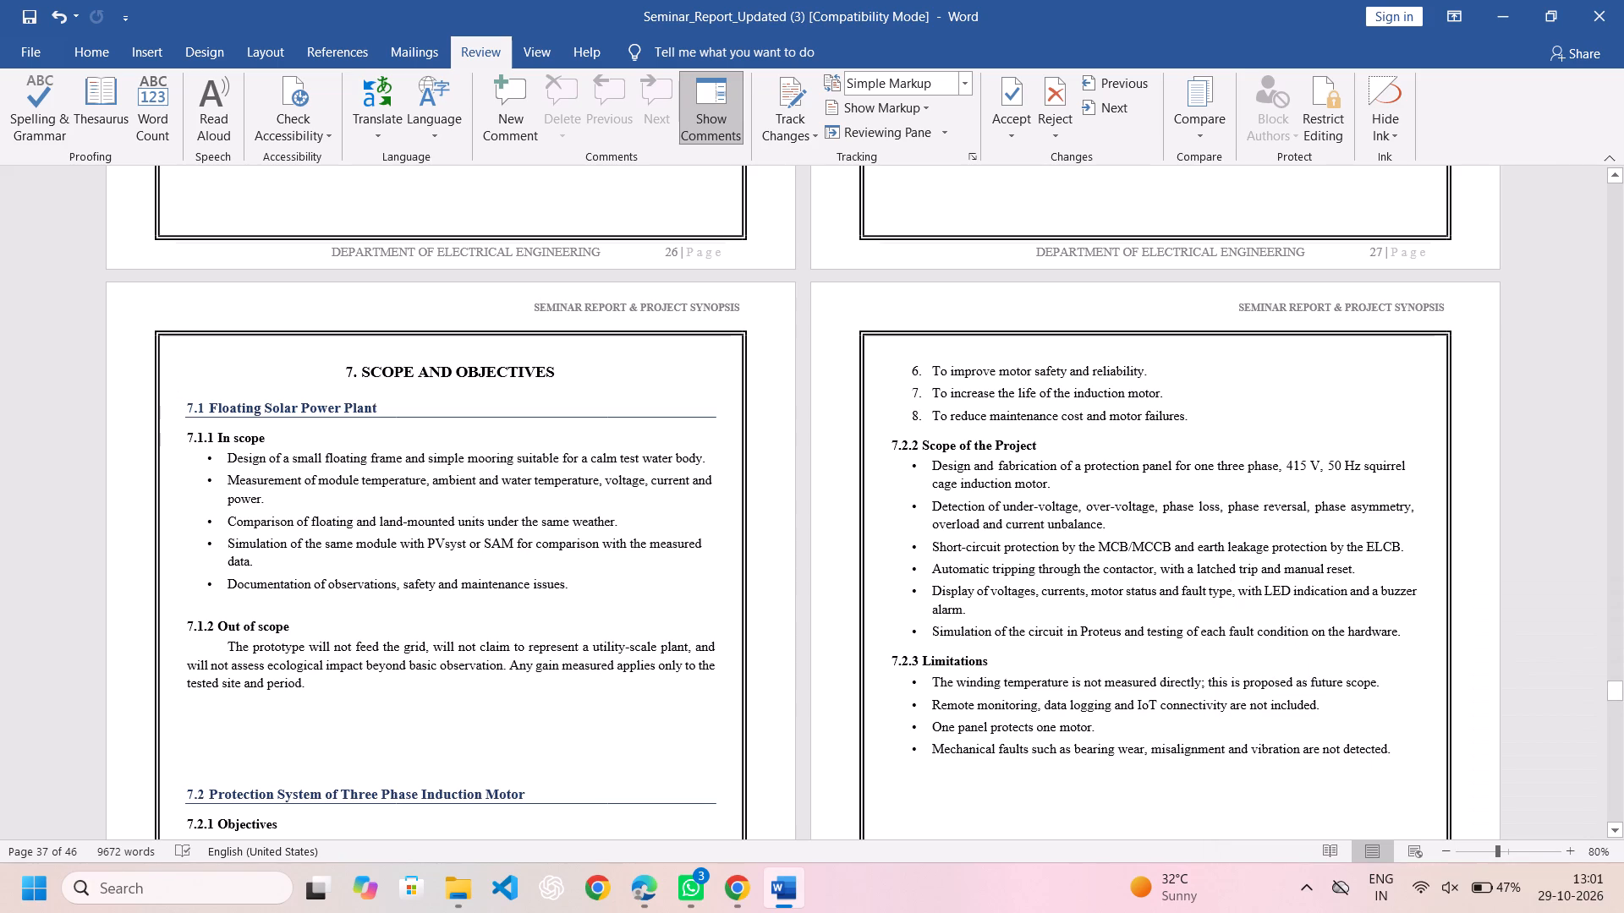
Delete the horizontal line under the 7.1 Floating Solar Power Plant heading.
{"action": "left_click", "coordinate": [596, 417]}
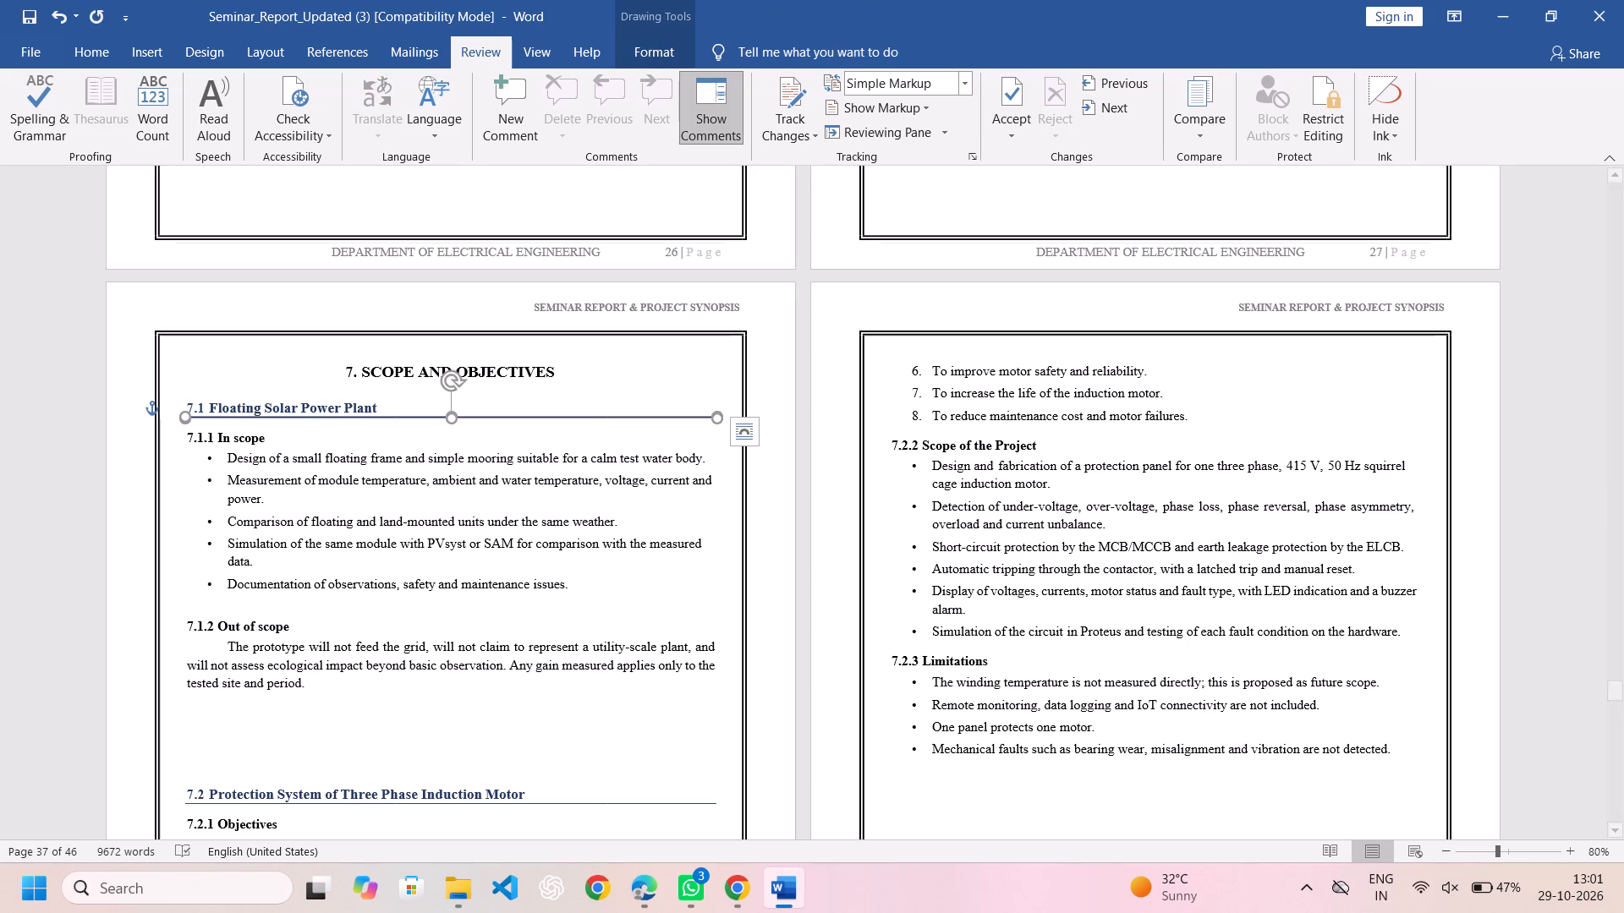
{"action": "key", "text": "Delete"}
{"action": "scroll", "coordinate": [596, 417], "scroll_direction": "down", "scroll_amount": 1}
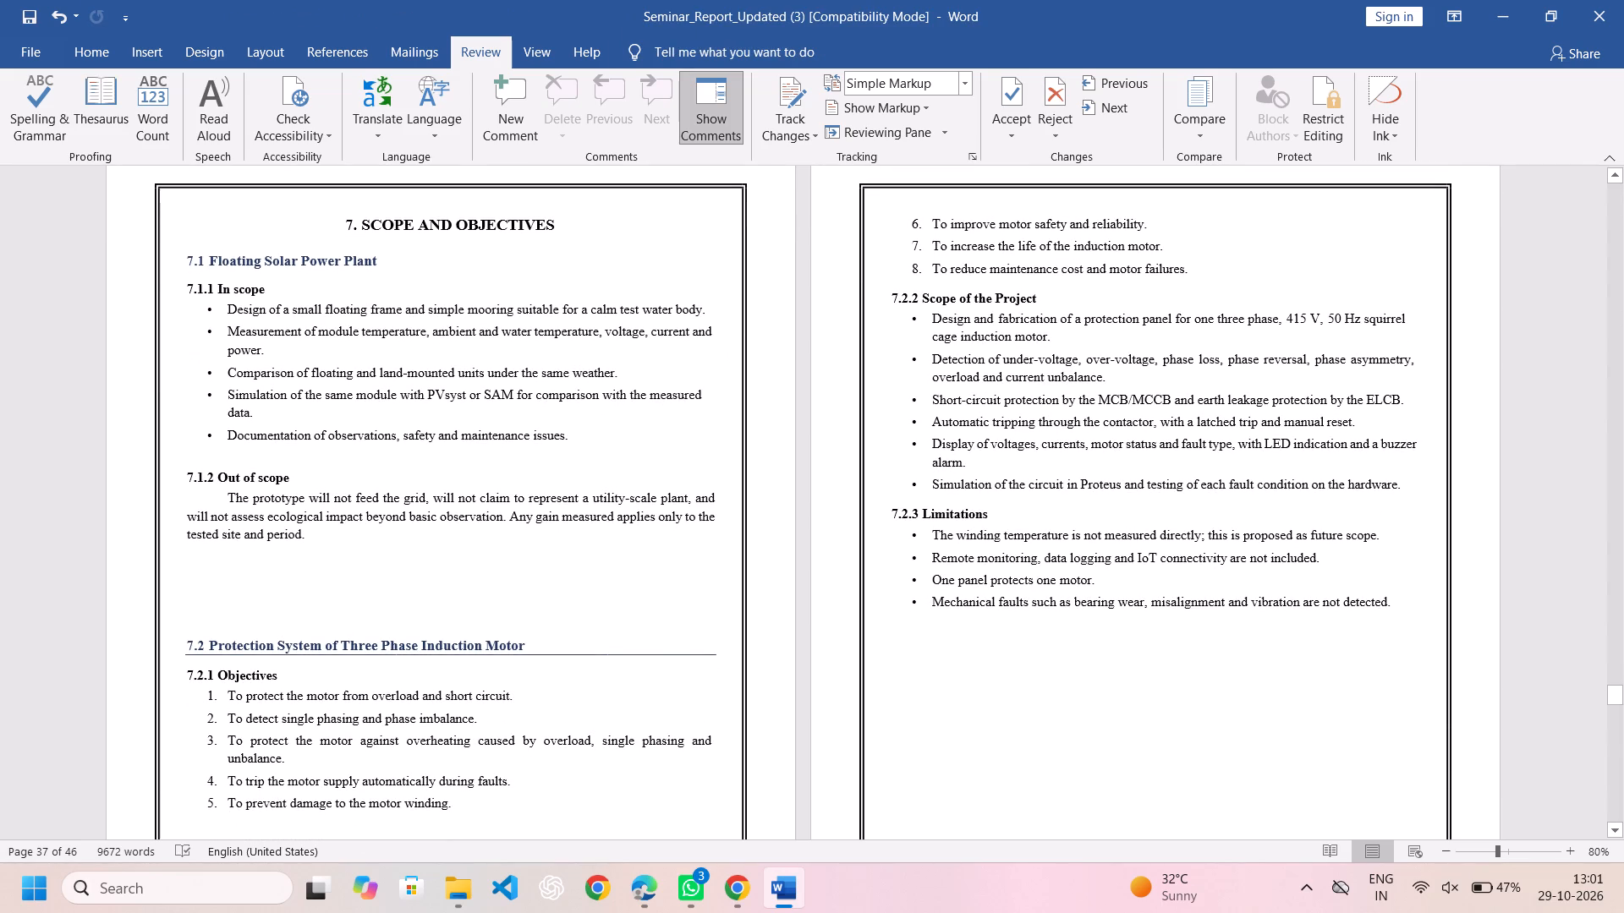
Delete the horizontal line under the 7.2 Protection System of Three Phase Induction Motor heading.
{"action": "left_click", "coordinate": [546, 642]}
{"action": "key", "text": "Down"}
{"action": "key", "text": "Down"}
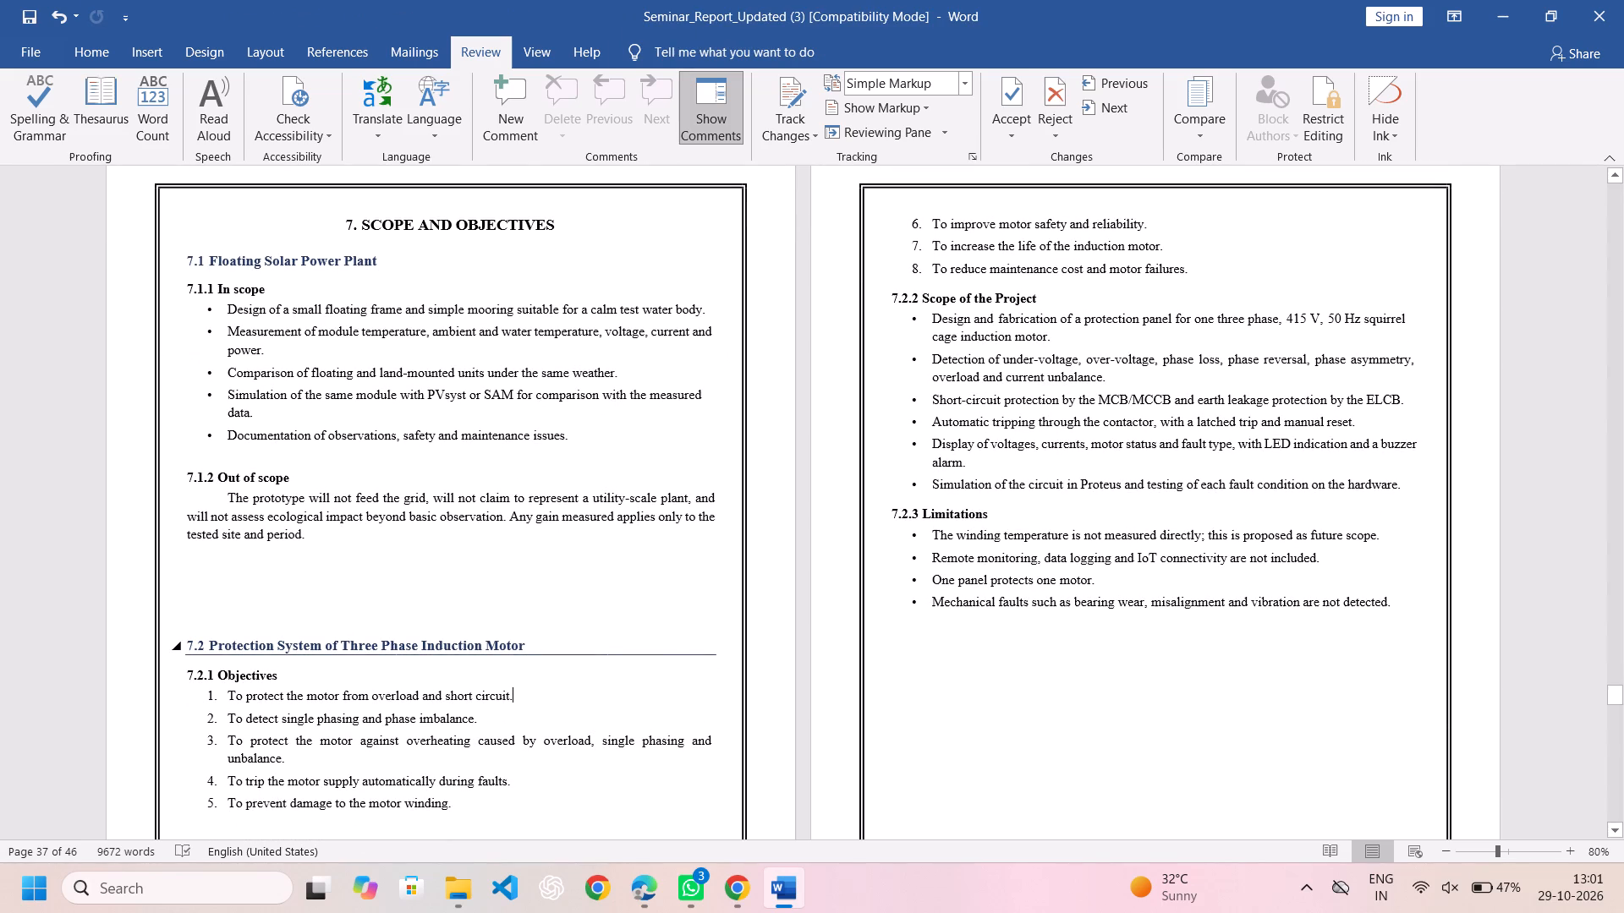
{"action": "key", "text": "Up"}
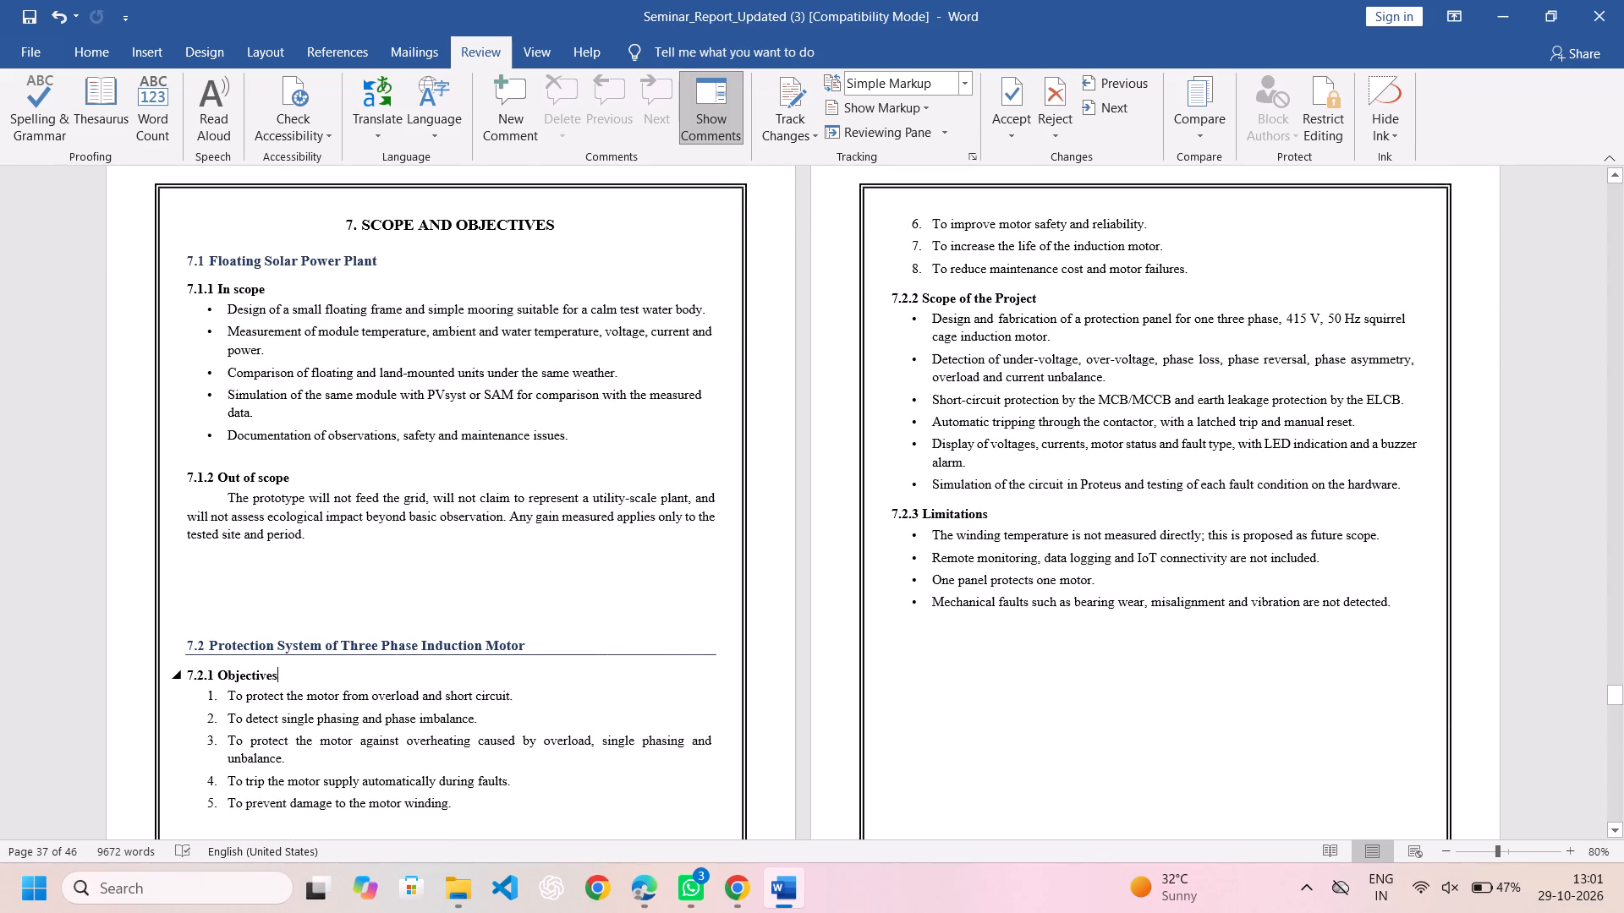
{"action": "left_click", "coordinate": [557, 654]}
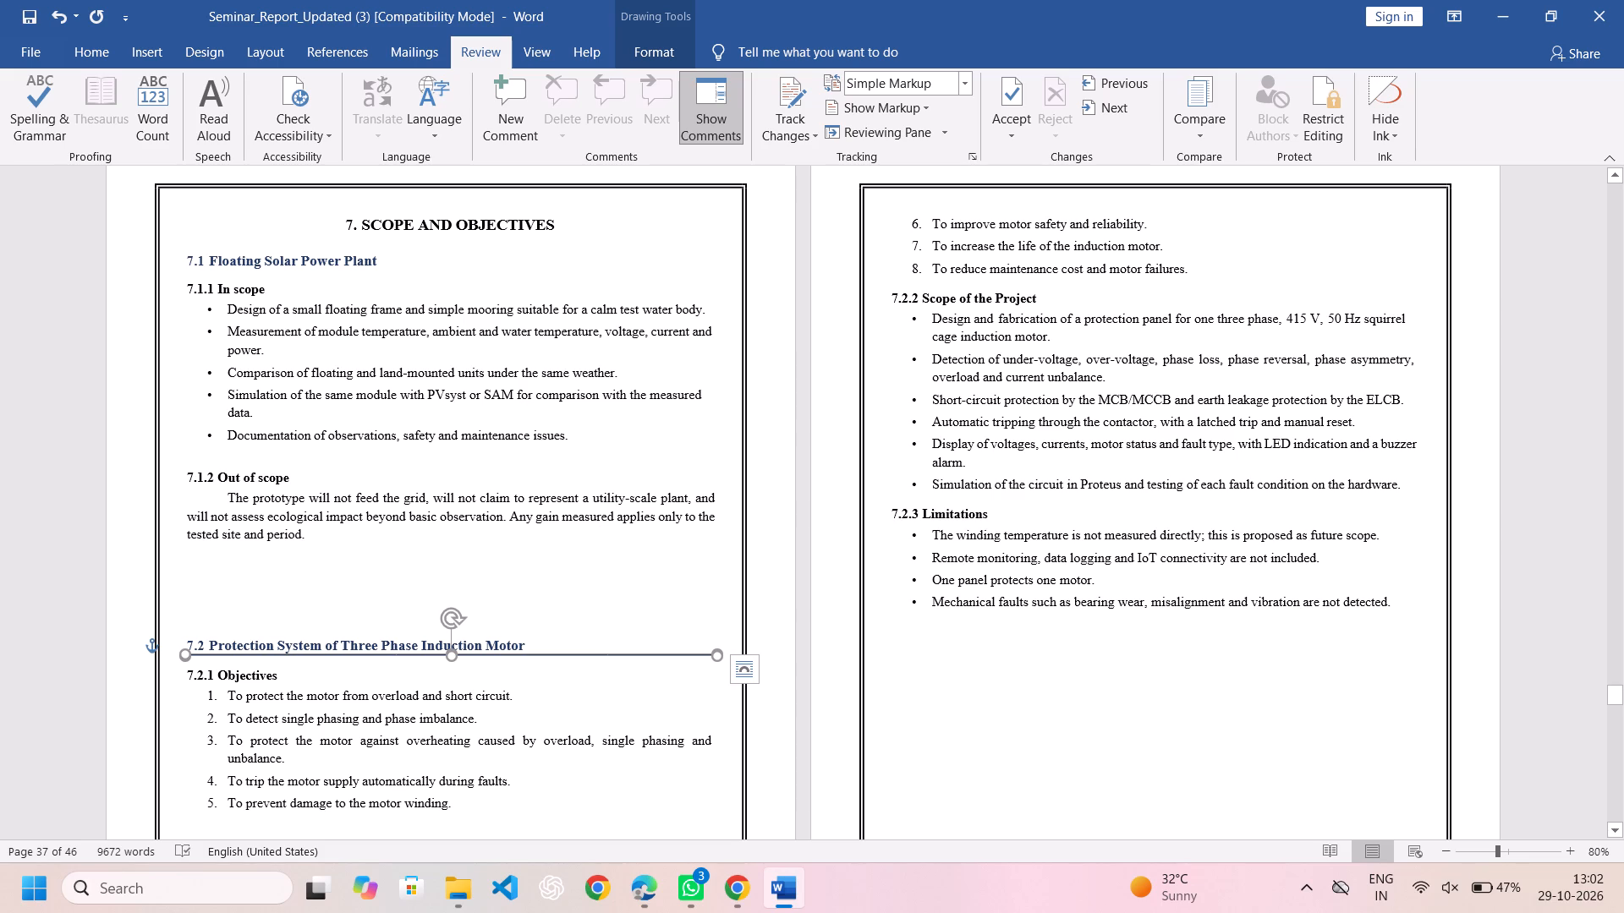
{"action": "key", "text": "BackSpace"}
Delete the horizontal line under the 8.1 Floating Solar Power Plant heading in the Stakeholders chapter.
{"action": "scroll", "coordinate": [557, 654], "scroll_direction": "down", "scroll_amount": 2}
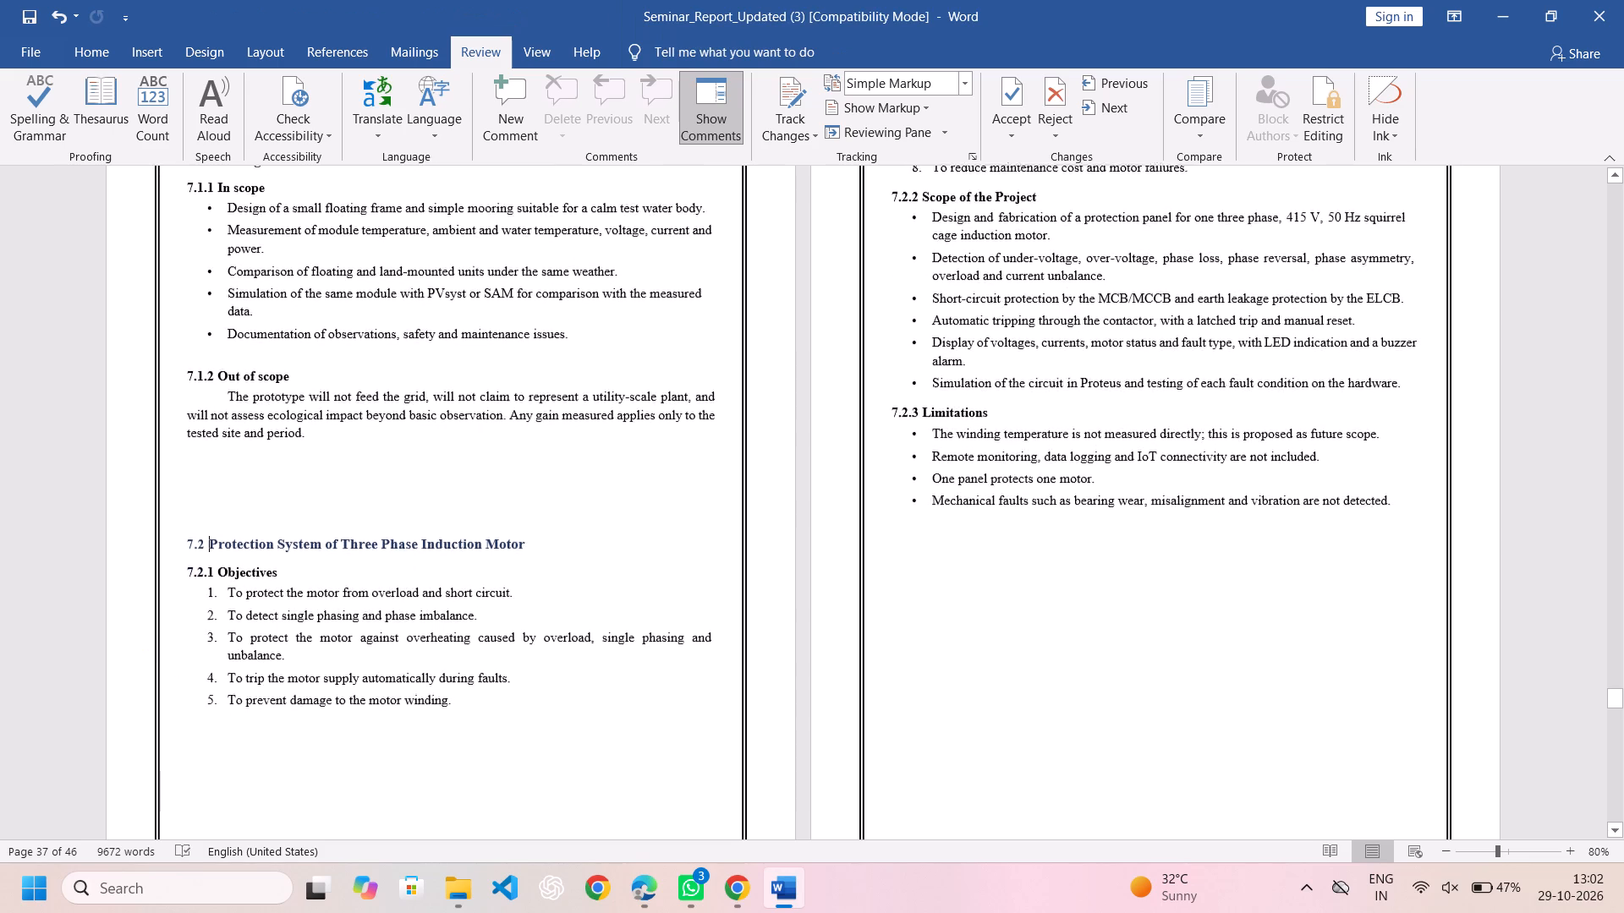
{"action": "scroll", "coordinate": [557, 654], "scroll_direction": "down", "scroll_amount": 6}
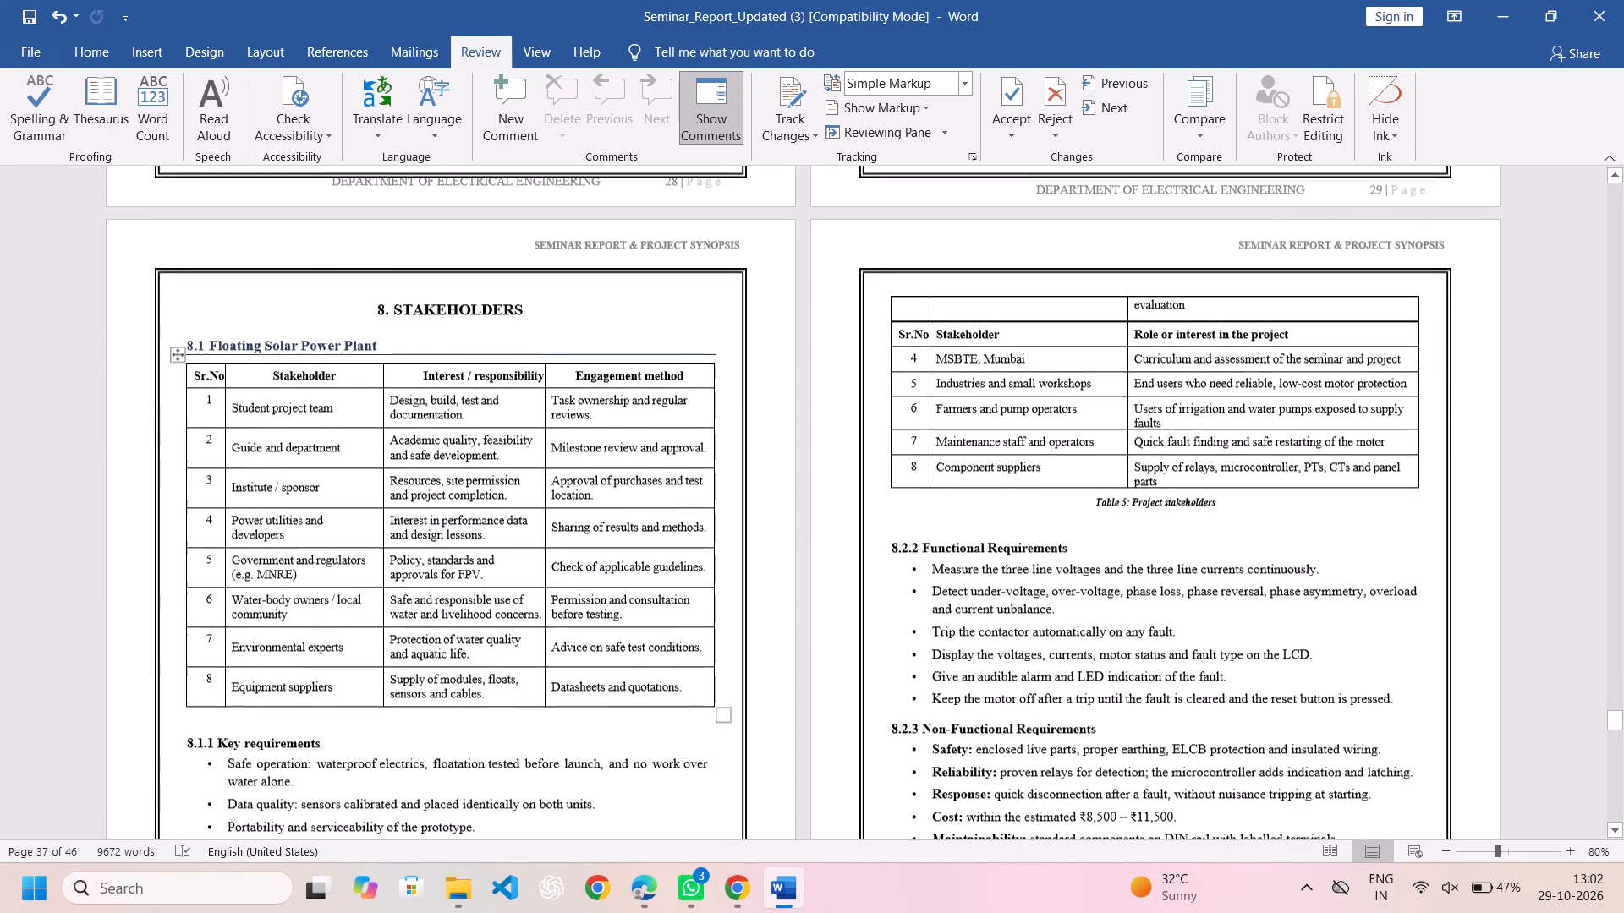
{"action": "scroll", "coordinate": [557, 654], "scroll_direction": "down", "scroll_amount": 1}
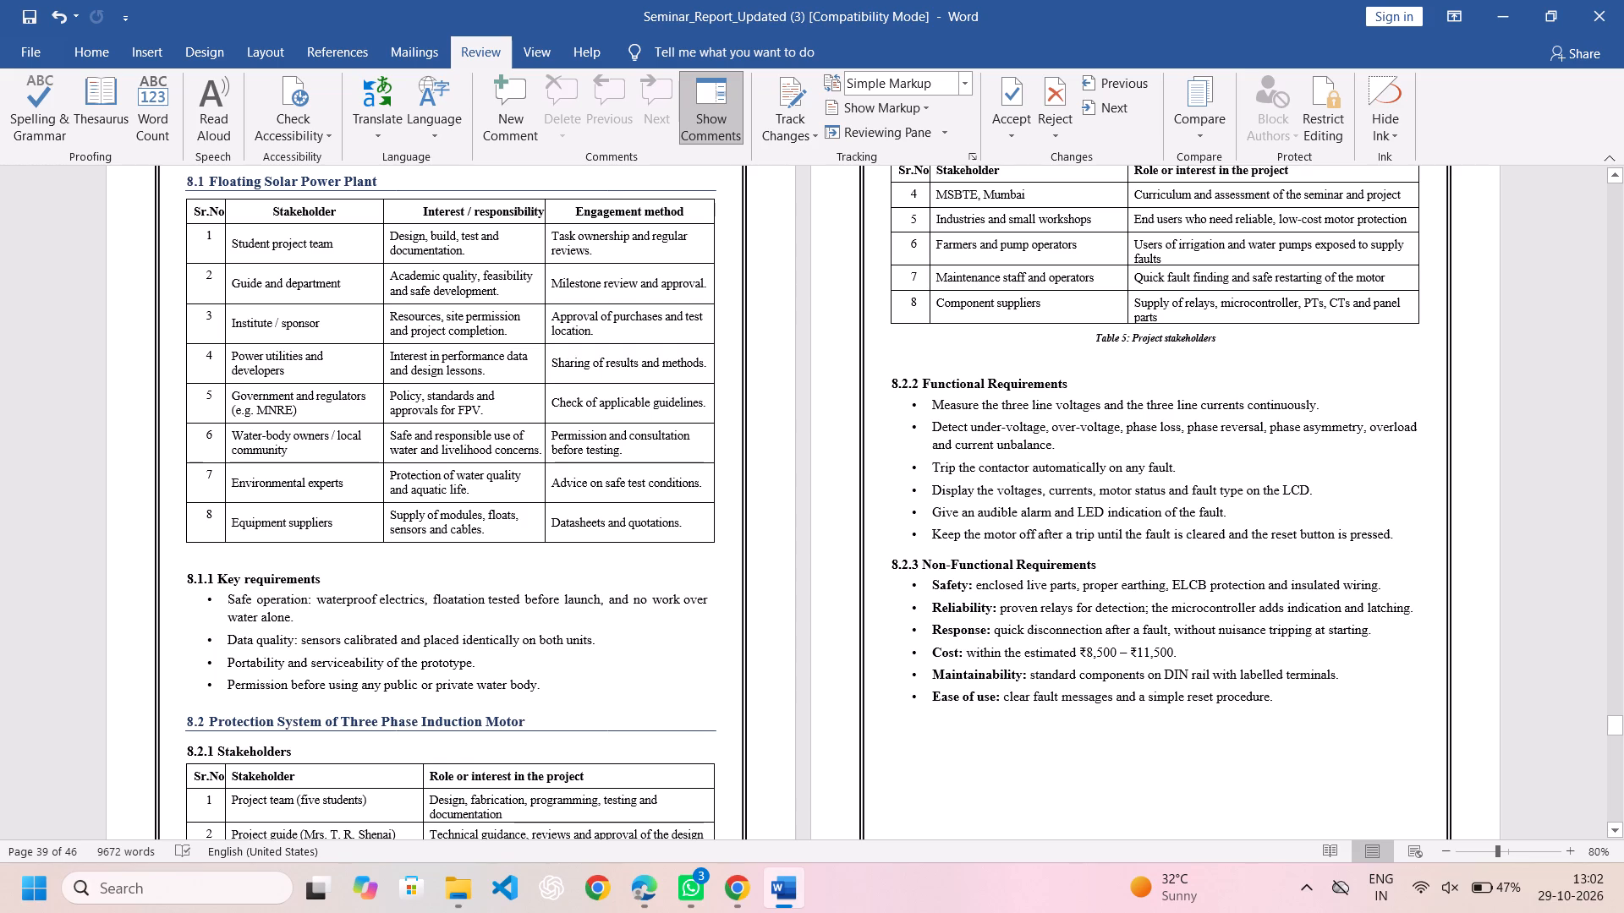
{"action": "left_click", "coordinate": [582, 189]}
{"action": "left_click", "coordinate": [582, 190]}
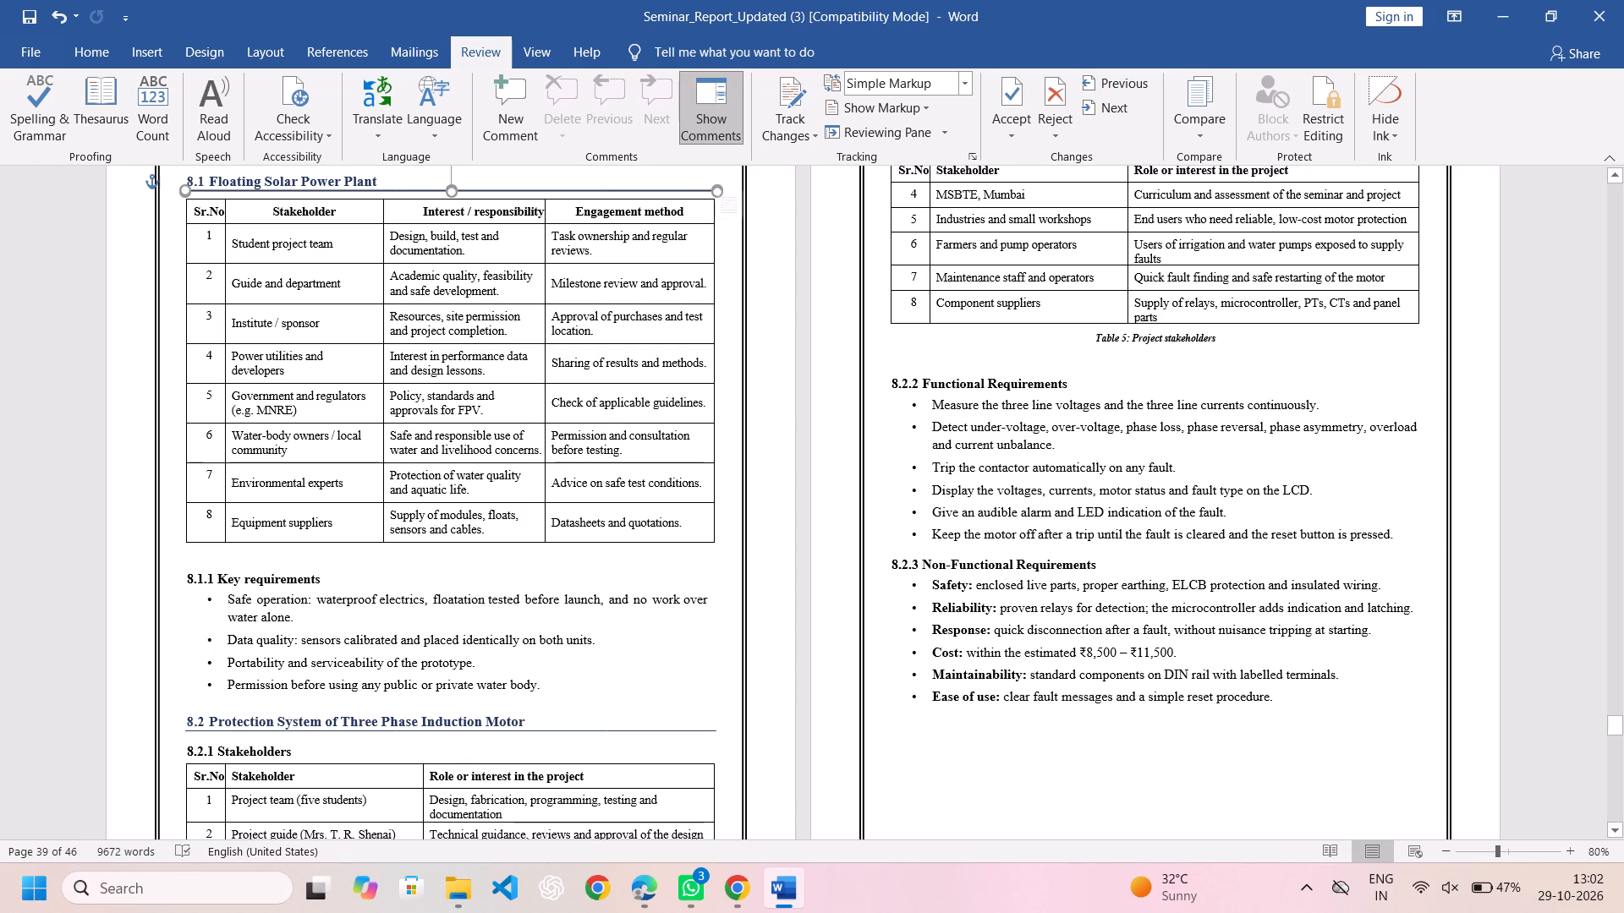
{"action": "key", "text": "BackSpace"}
Delete the horizontal line under the 8.2 Protection System of Three Phase Induction Motor heading.
{"action": "scroll", "coordinate": [854, 261], "scroll_direction": "up", "scroll_amount": 1}
{"action": "scroll", "coordinate": [854, 261], "scroll_direction": "down", "scroll_amount": 2}
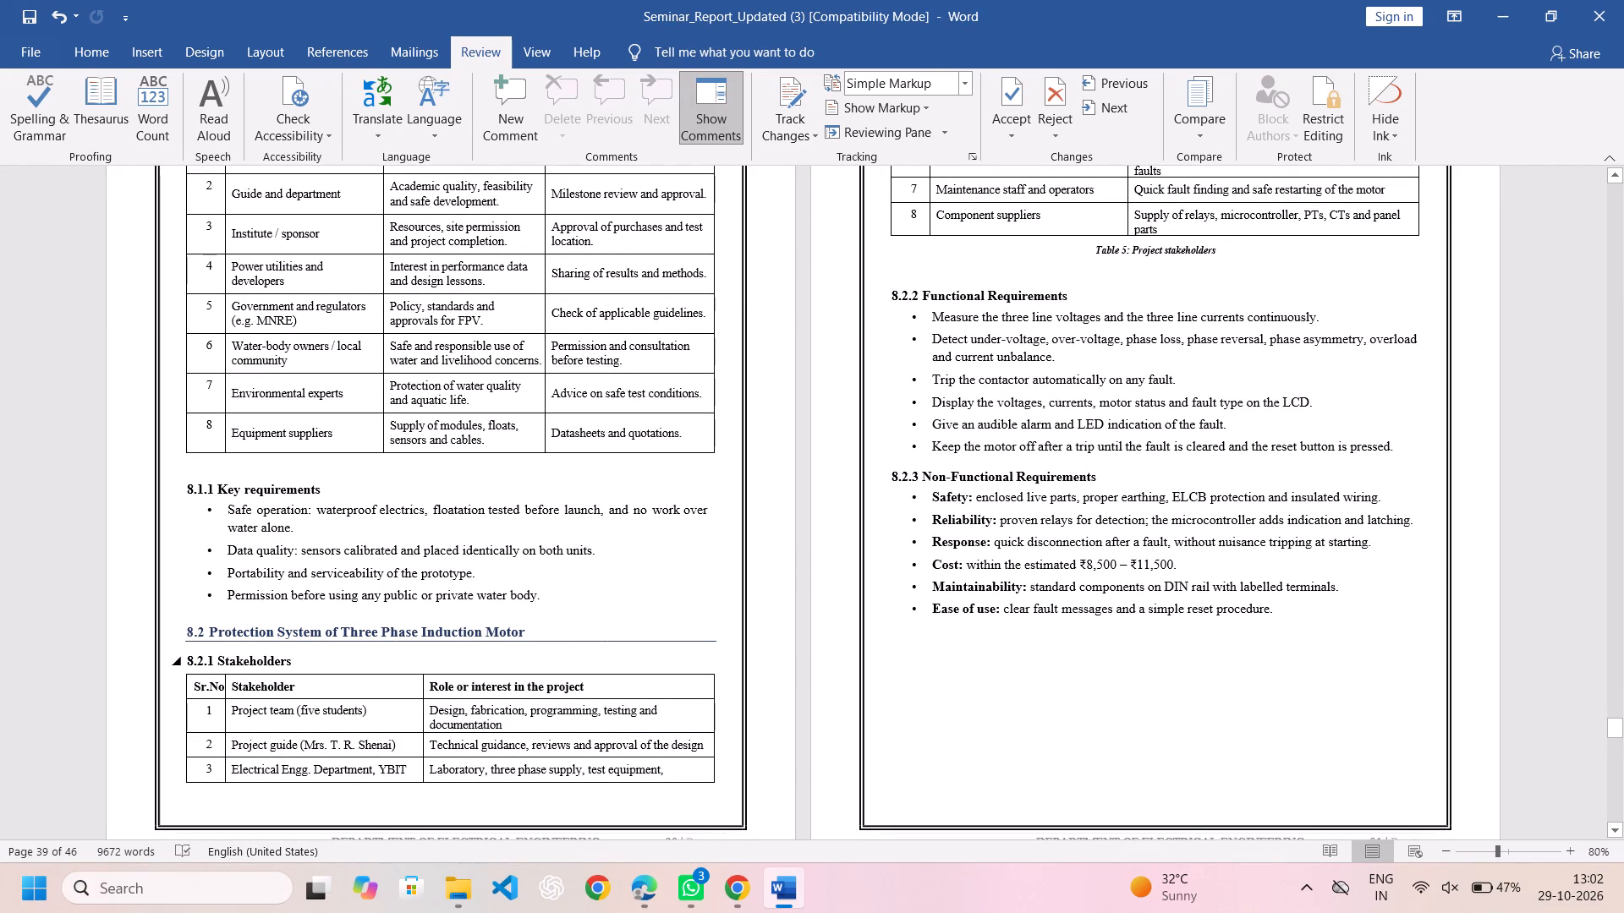
{"action": "left_click", "coordinate": [656, 640]}
{"action": "key", "text": "Down"}
{"action": "key", "text": "Up"}
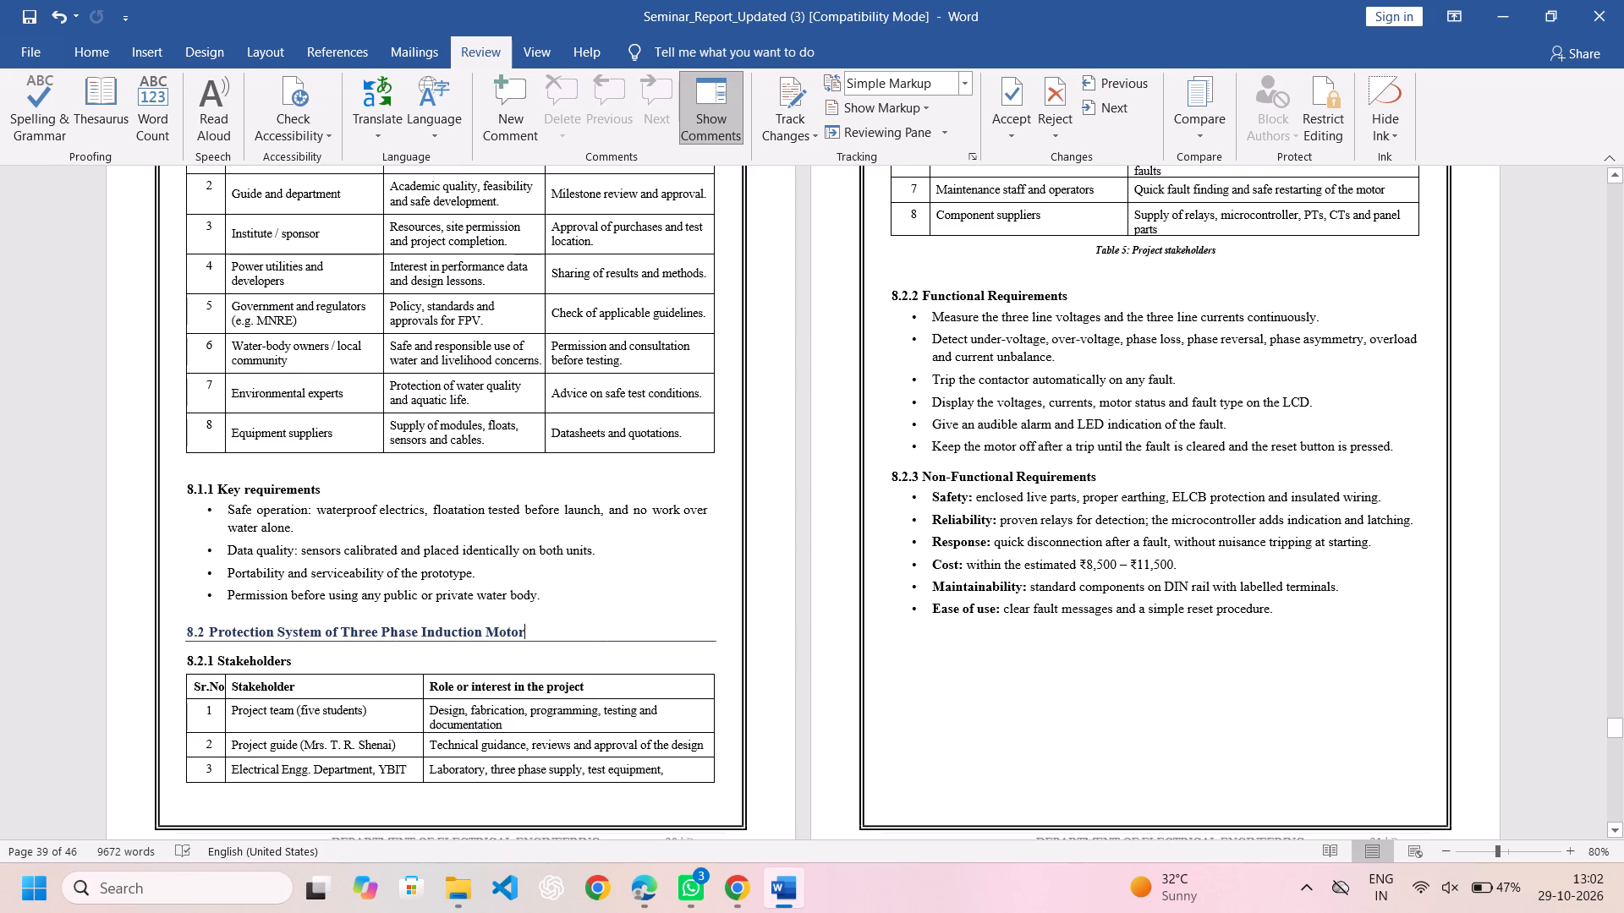
{"action": "left_click", "coordinate": [639, 641]}
{"action": "key", "text": "BackSpace"}
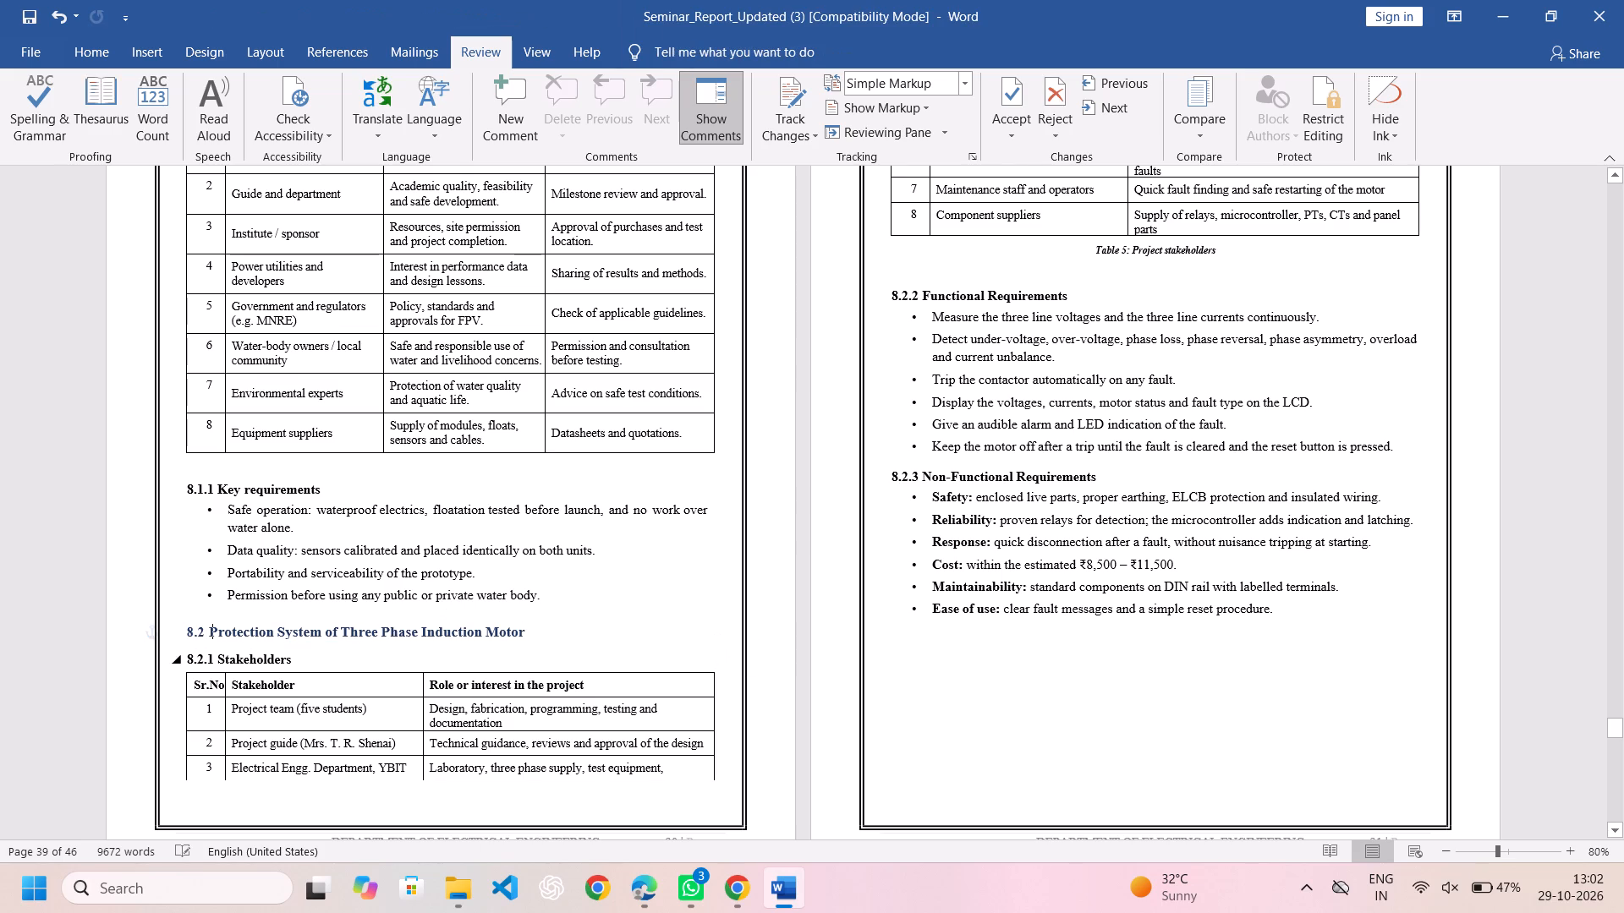
Delete the horizontal line under the 9.2 Protection System of Three Phase Induction Motor heading.
{"action": "scroll", "coordinate": [639, 641], "scroll_direction": "down", "scroll_amount": 4}
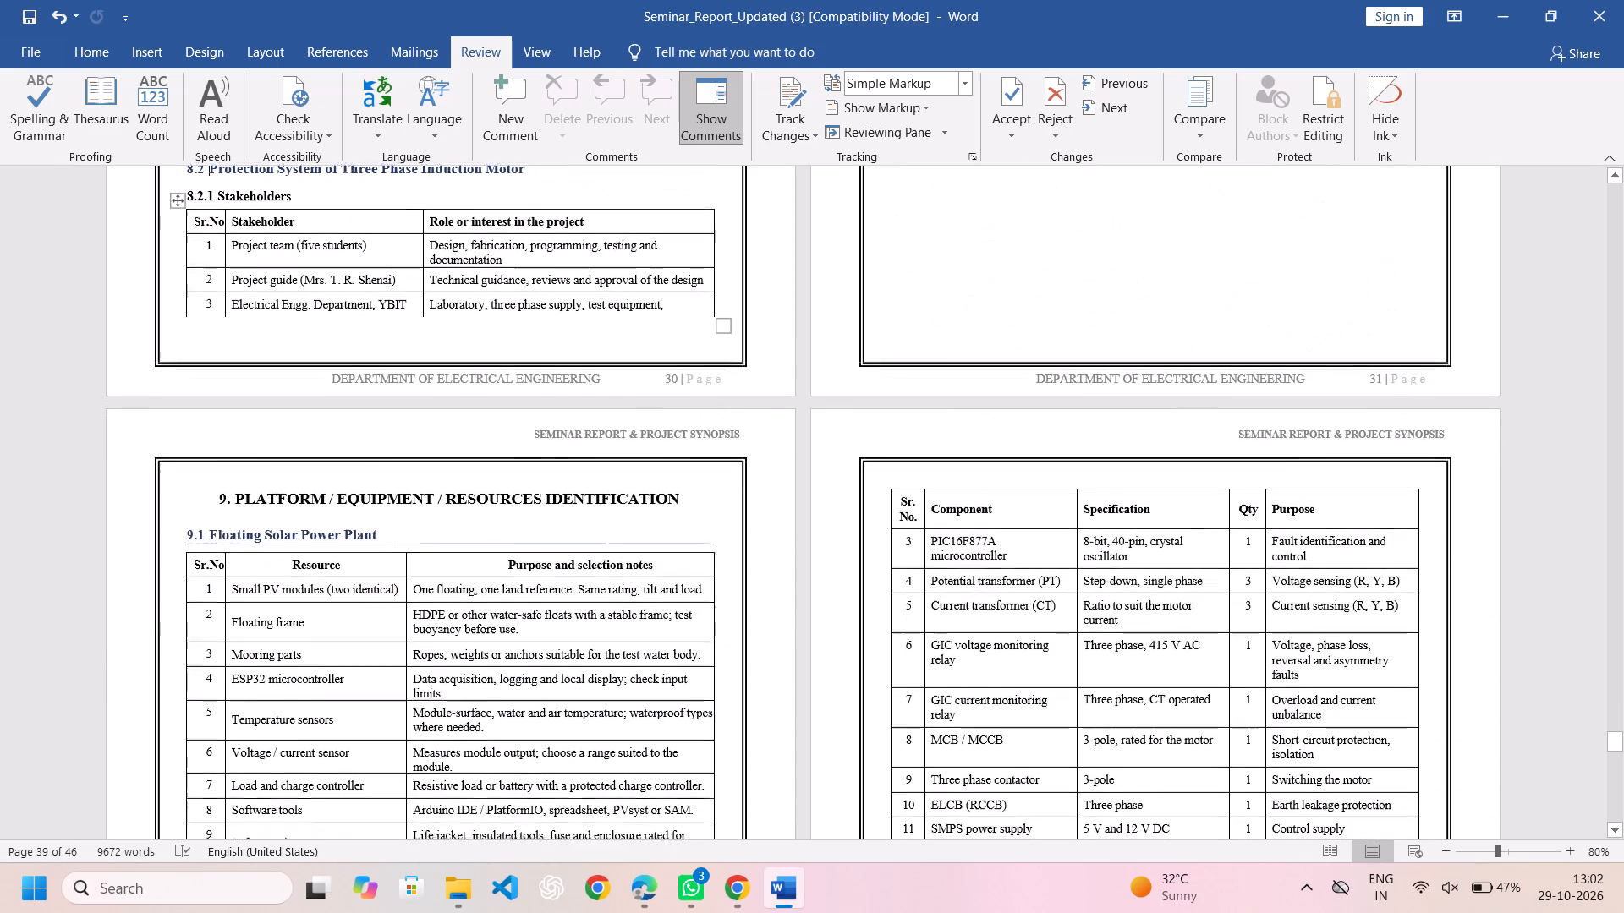
{"action": "scroll", "coordinate": [639, 641], "scroll_direction": "down", "scroll_amount": 4}
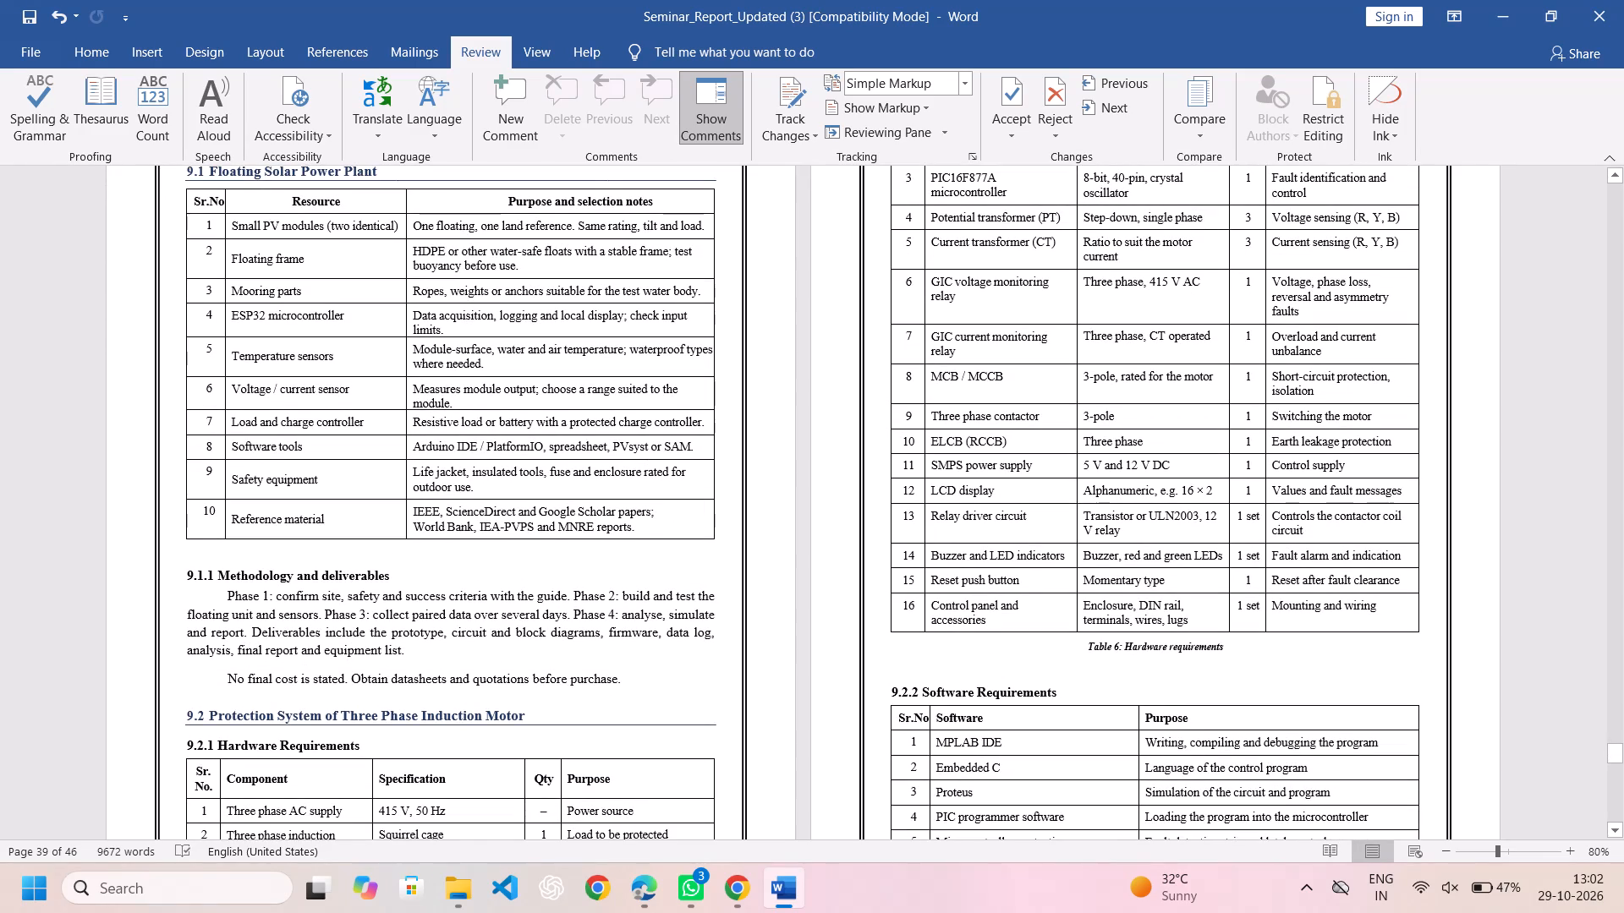
{"action": "left_click", "coordinate": [655, 724]}
{"action": "key", "text": "BackSpace"}
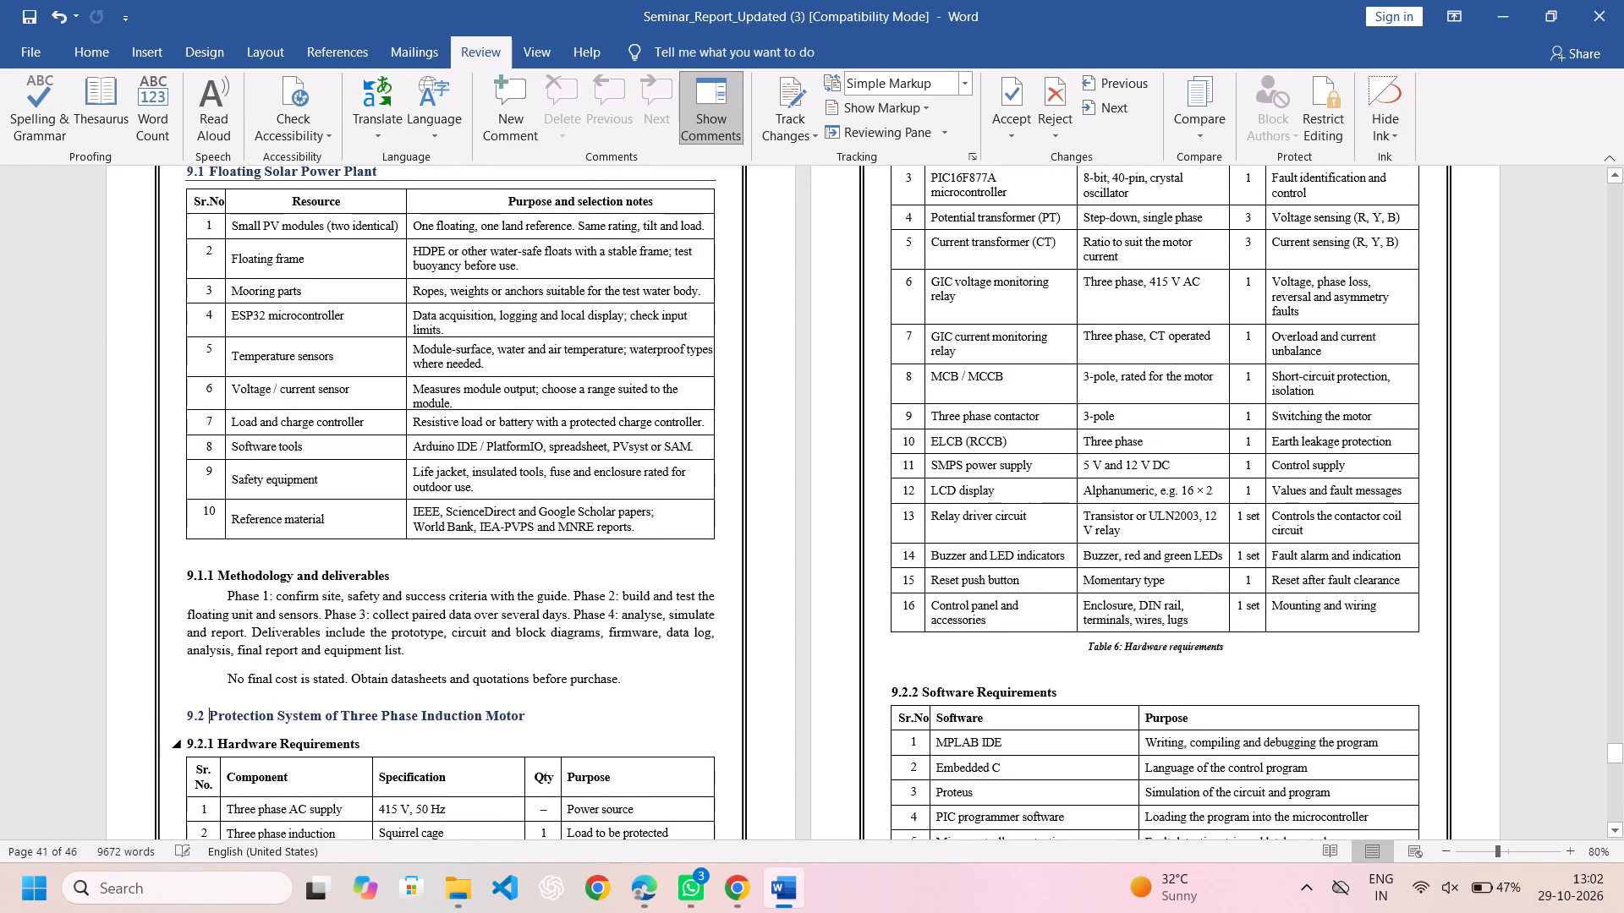
Check the pages from section 9.2 to the References, and back to 5.2.2 Future Scope, for remaining heading lines and layout problems.
{"action": "scroll", "coordinate": [655, 724], "scroll_direction": "down", "scroll_amount": 6}
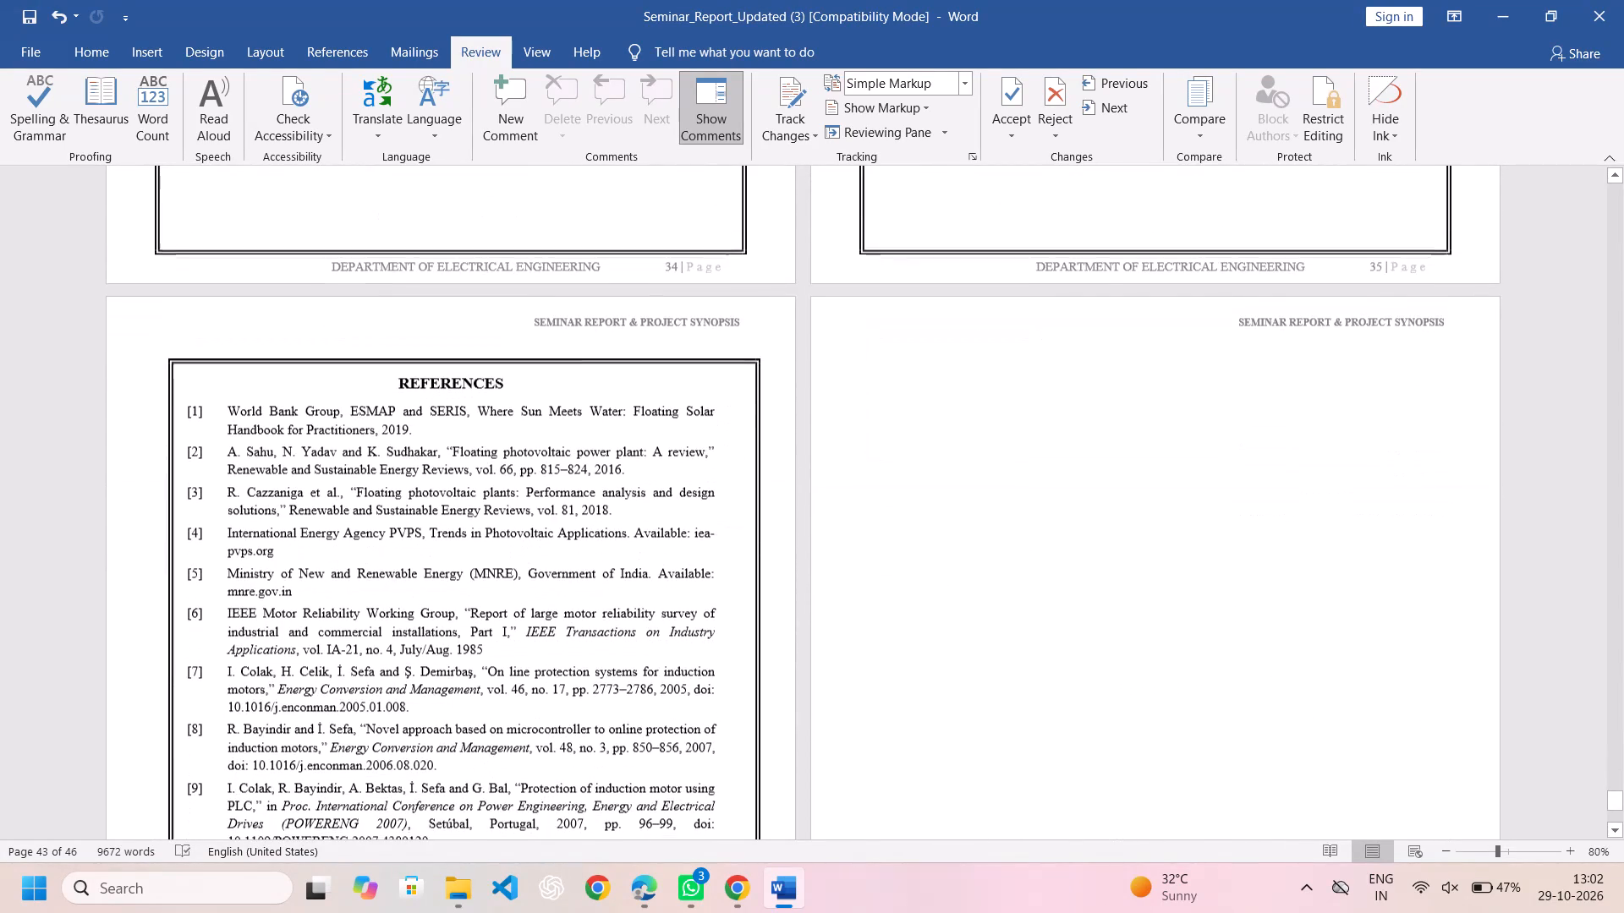
{"action": "scroll", "coordinate": [655, 724], "scroll_direction": "up", "scroll_amount": 5}
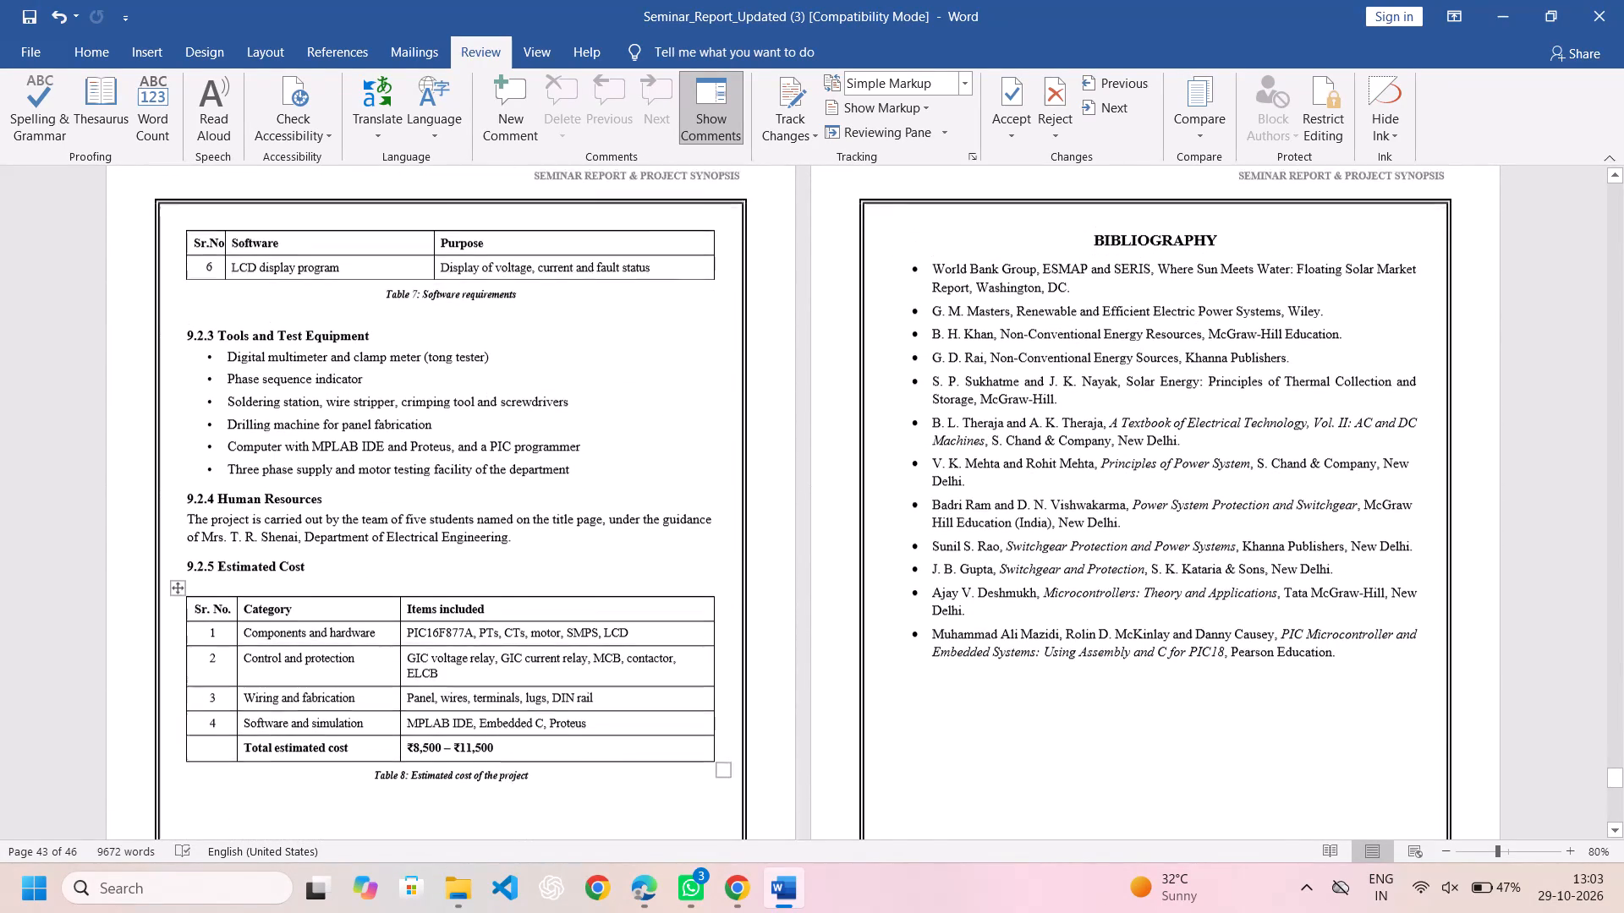
{"action": "scroll", "coordinate": [655, 724], "scroll_direction": "up", "scroll_amount": 5}
{"action": "scroll", "coordinate": [655, 724], "scroll_direction": "down", "scroll_amount": 2}
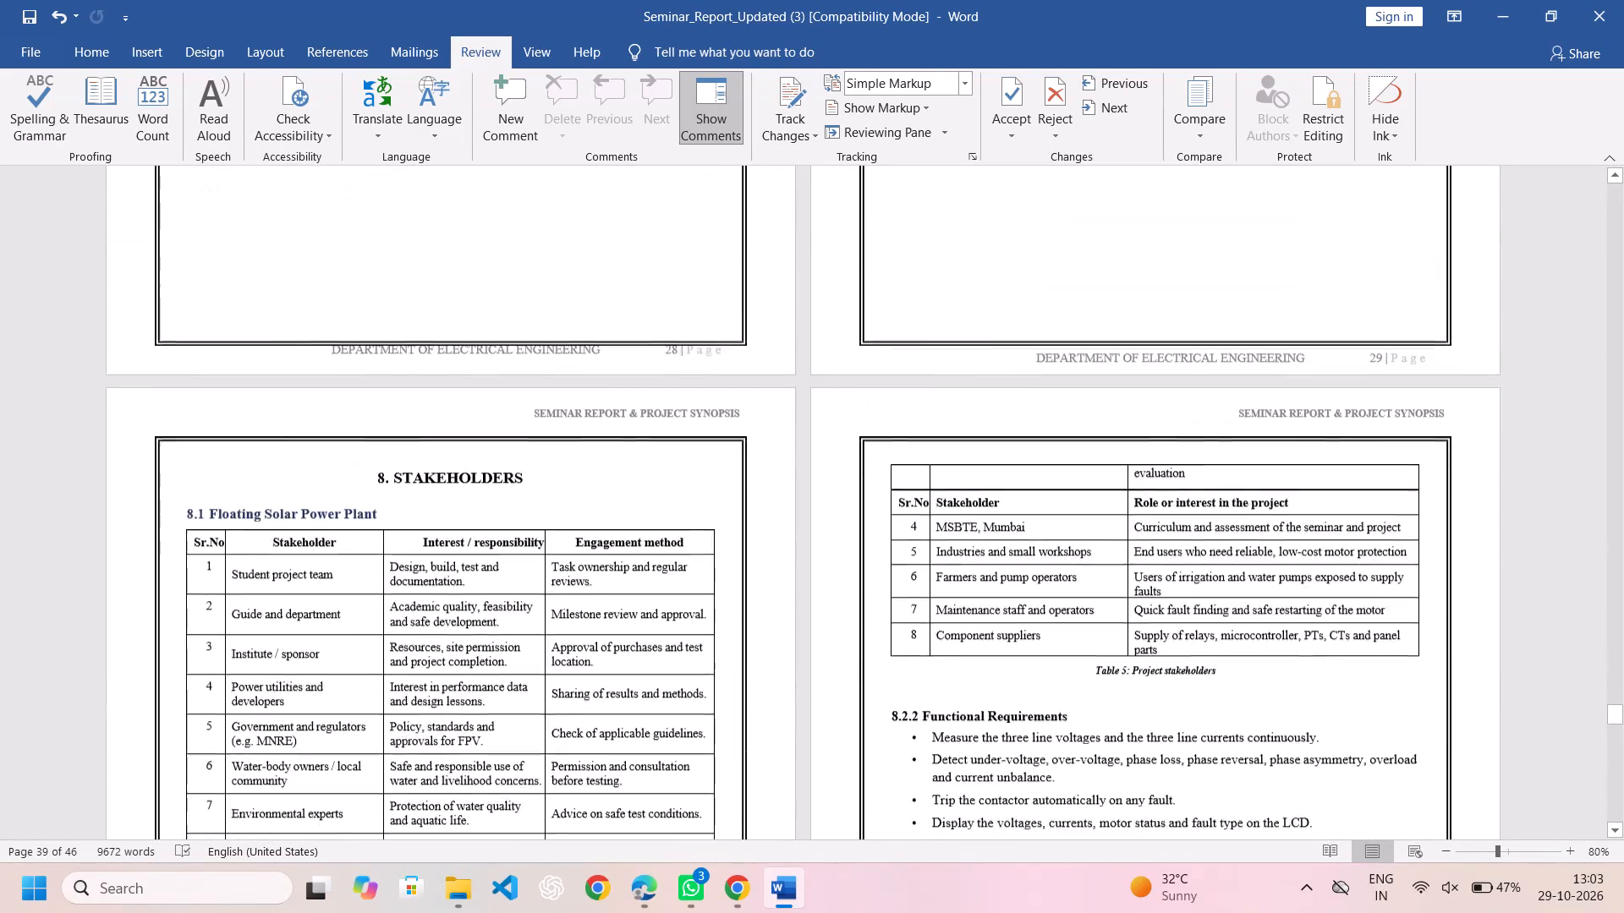
{"action": "scroll", "coordinate": [655, 724], "scroll_direction": "up", "scroll_amount": 4}
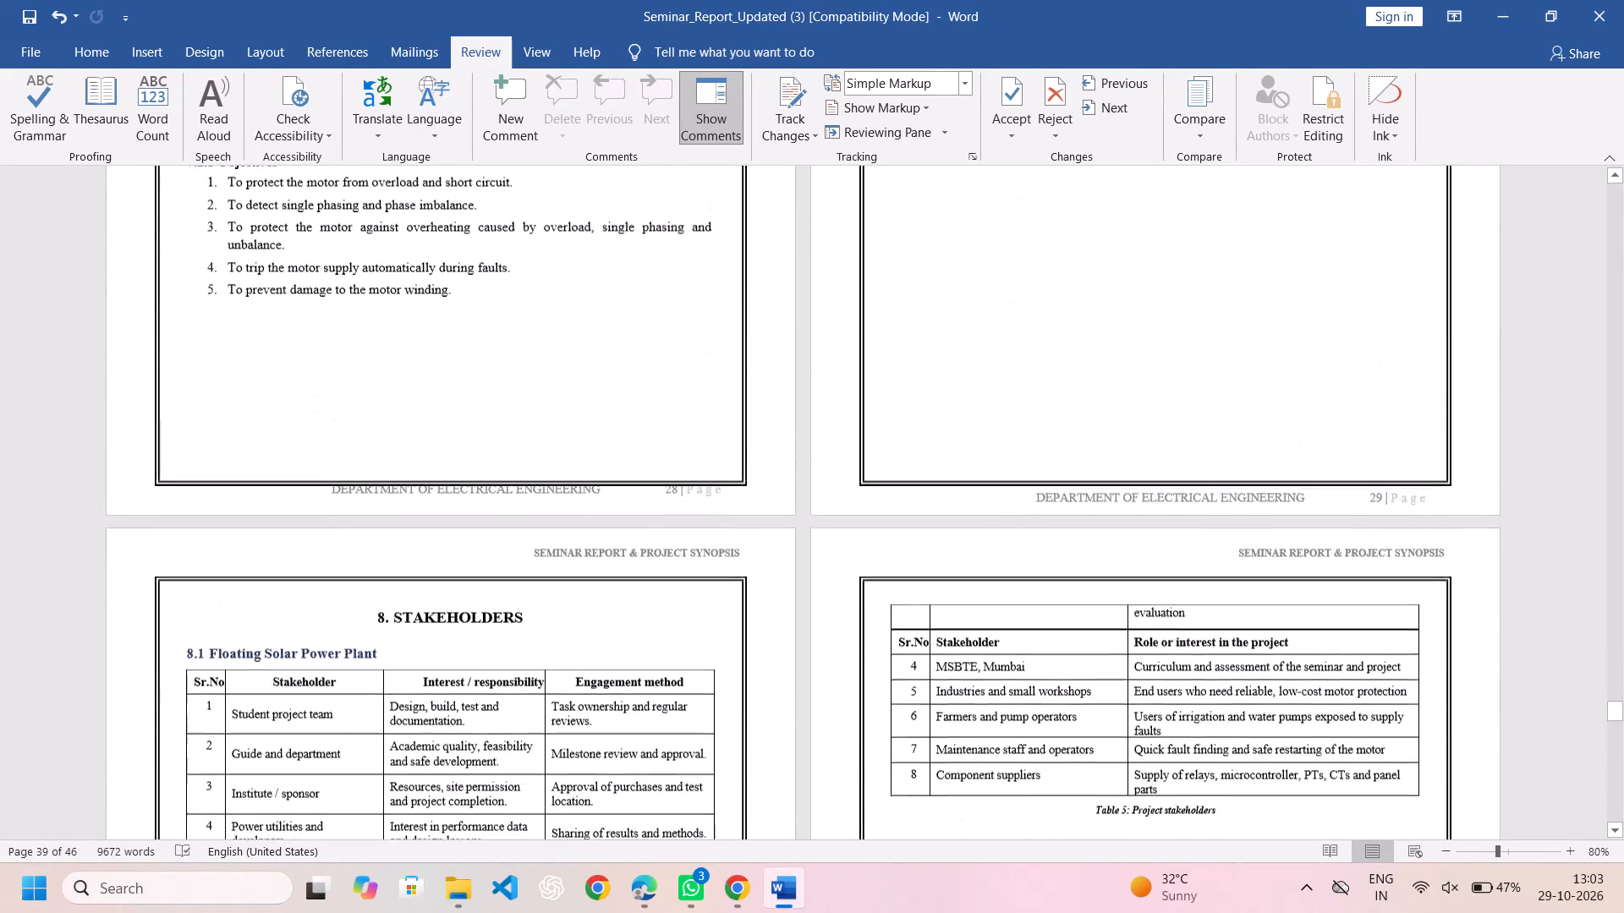
{"action": "scroll", "coordinate": [655, 724], "scroll_direction": "up", "scroll_amount": 17}
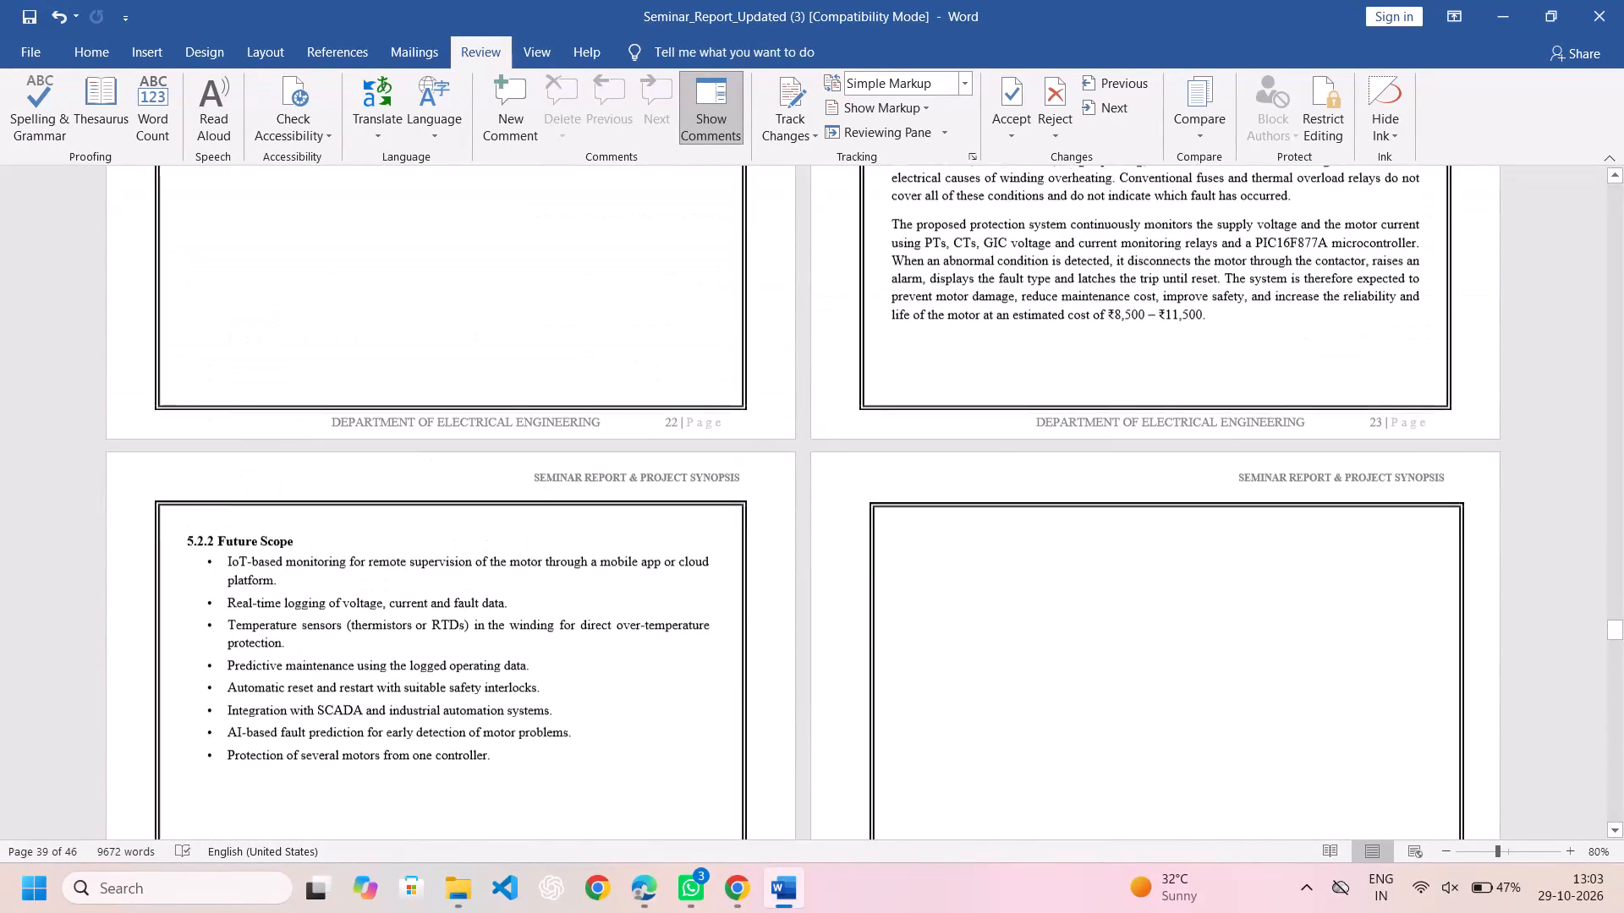
{"action": "scroll", "coordinate": [1117, 657], "scroll_direction": "down", "scroll_amount": 3}
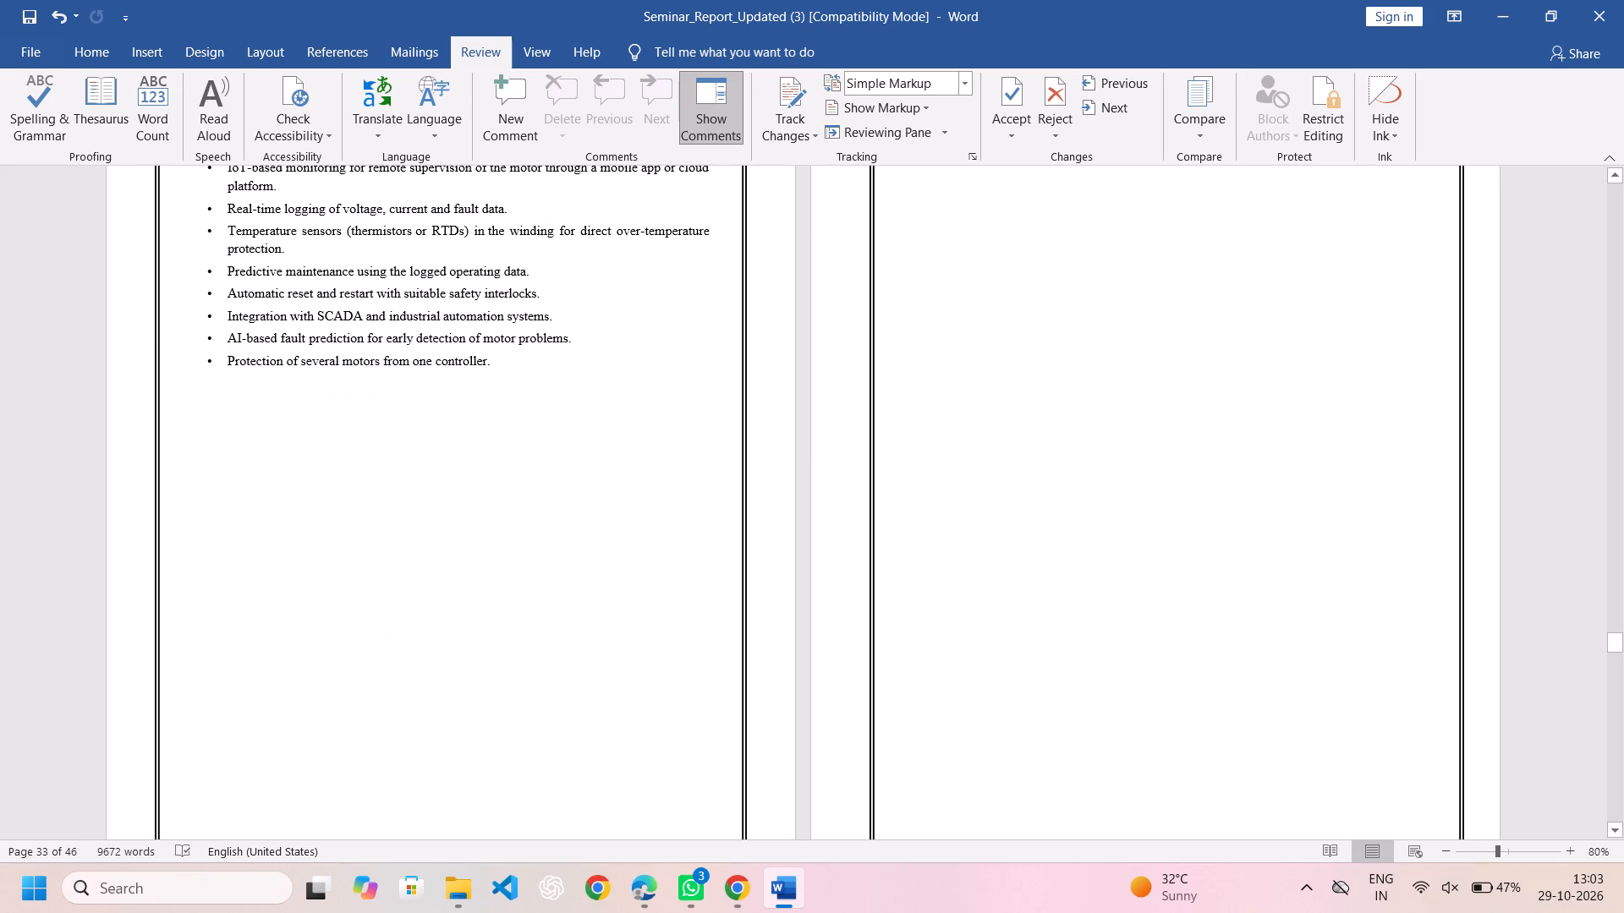
Review the earlier chapters back to the acknowledgement and abstract, and the contents and list of figures pages, for remaining layout problems.
{"action": "scroll", "coordinate": [1038, 554], "scroll_direction": "up", "scroll_amount": 7}
{"action": "scroll", "coordinate": [1038, 554], "scroll_direction": "right", "scroll_amount": 1}
{"action": "scroll", "coordinate": [1038, 554], "scroll_direction": "up", "scroll_amount": 2}
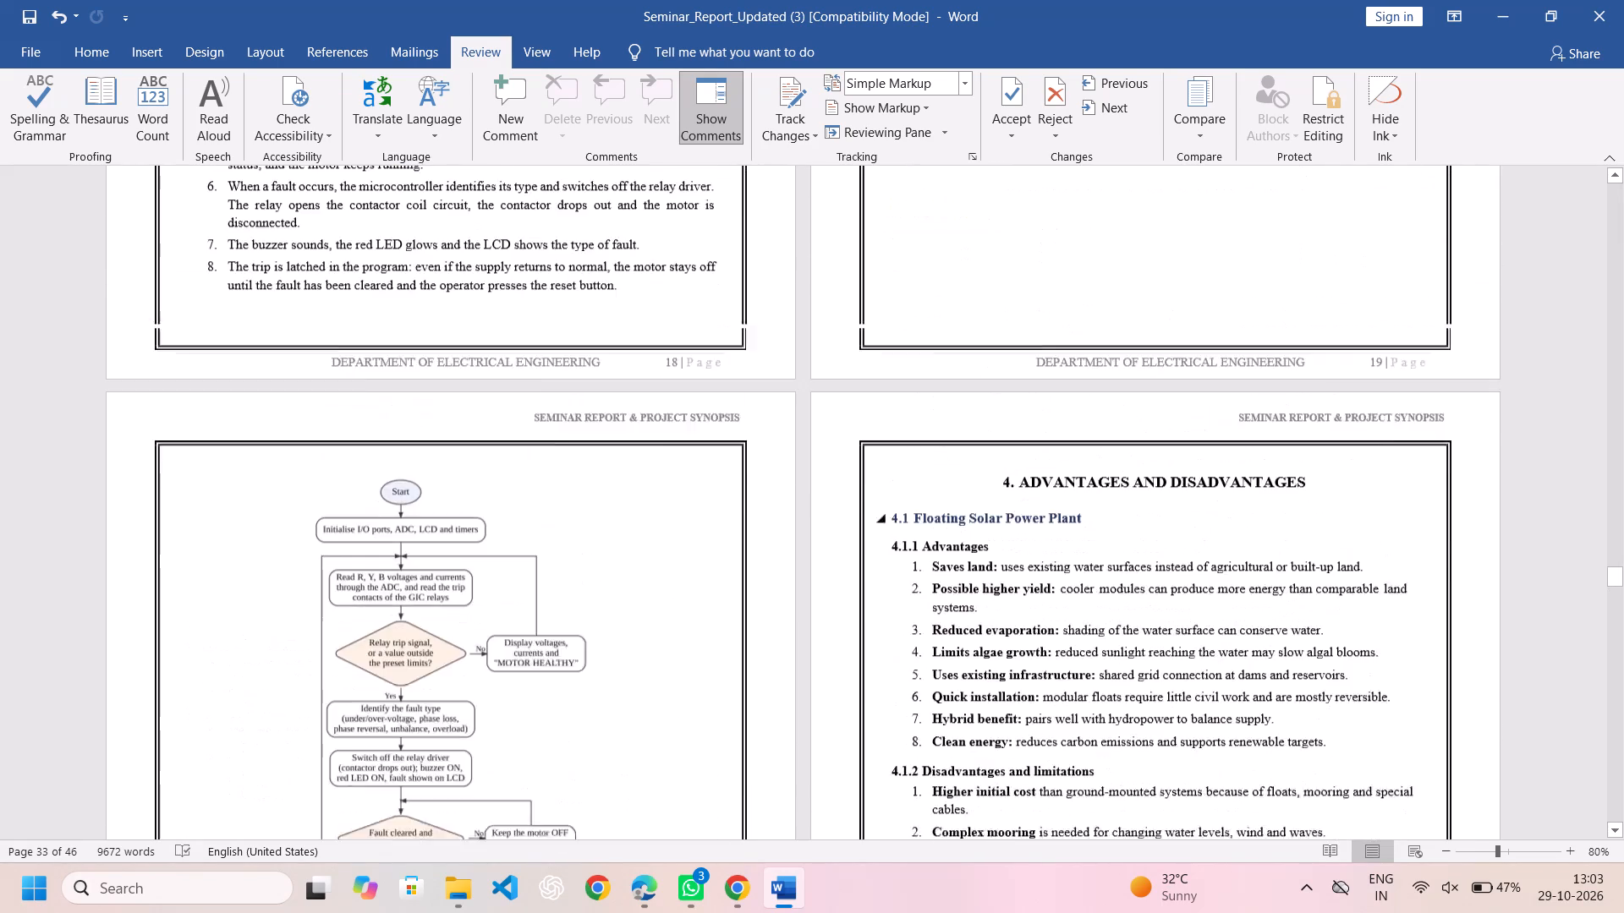
{"action": "scroll", "coordinate": [1038, 554], "scroll_direction": "up", "scroll_amount": 4}
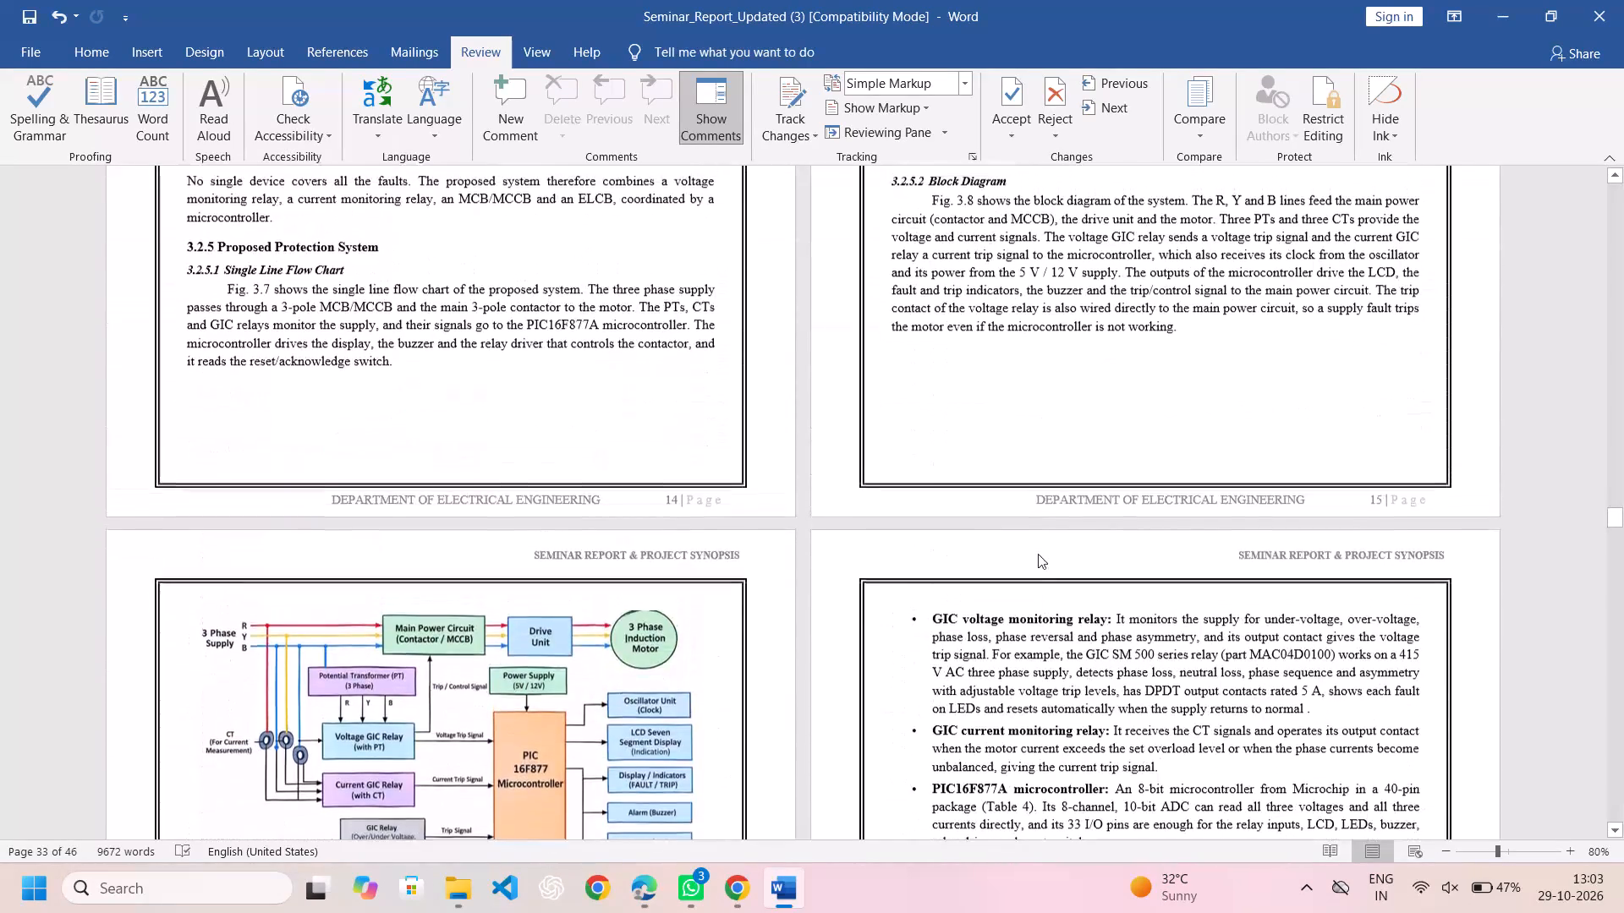
{"action": "scroll", "coordinate": [1038, 554], "scroll_direction": "up", "scroll_amount": 20}
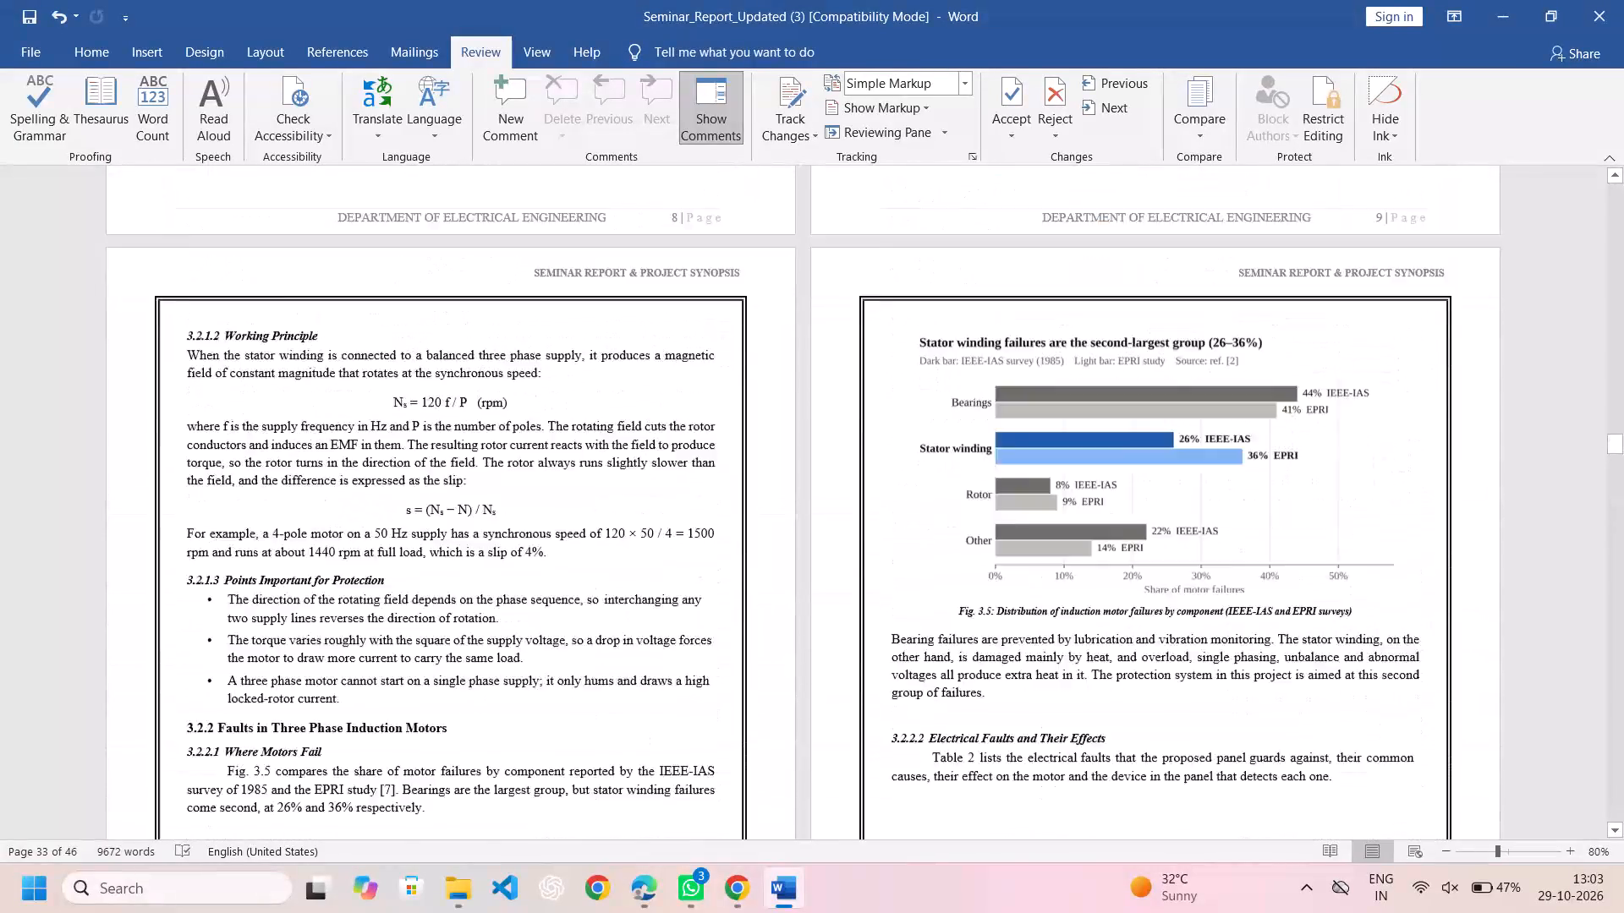
{"action": "scroll", "coordinate": [1038, 554], "scroll_direction": "up", "scroll_amount": 20}
{"action": "scroll", "coordinate": [1038, 554], "scroll_direction": "up", "scroll_amount": 20}
{"action": "scroll", "coordinate": [1038, 554], "scroll_direction": "up", "scroll_amount": 1}
{"action": "scroll", "coordinate": [1038, 554], "scroll_direction": "up", "scroll_amount": 20}
{"action": "scroll", "coordinate": [1038, 554], "scroll_direction": "up", "scroll_amount": 20}
{"action": "scroll", "coordinate": [1038, 554], "scroll_direction": "up", "scroll_amount": 20}
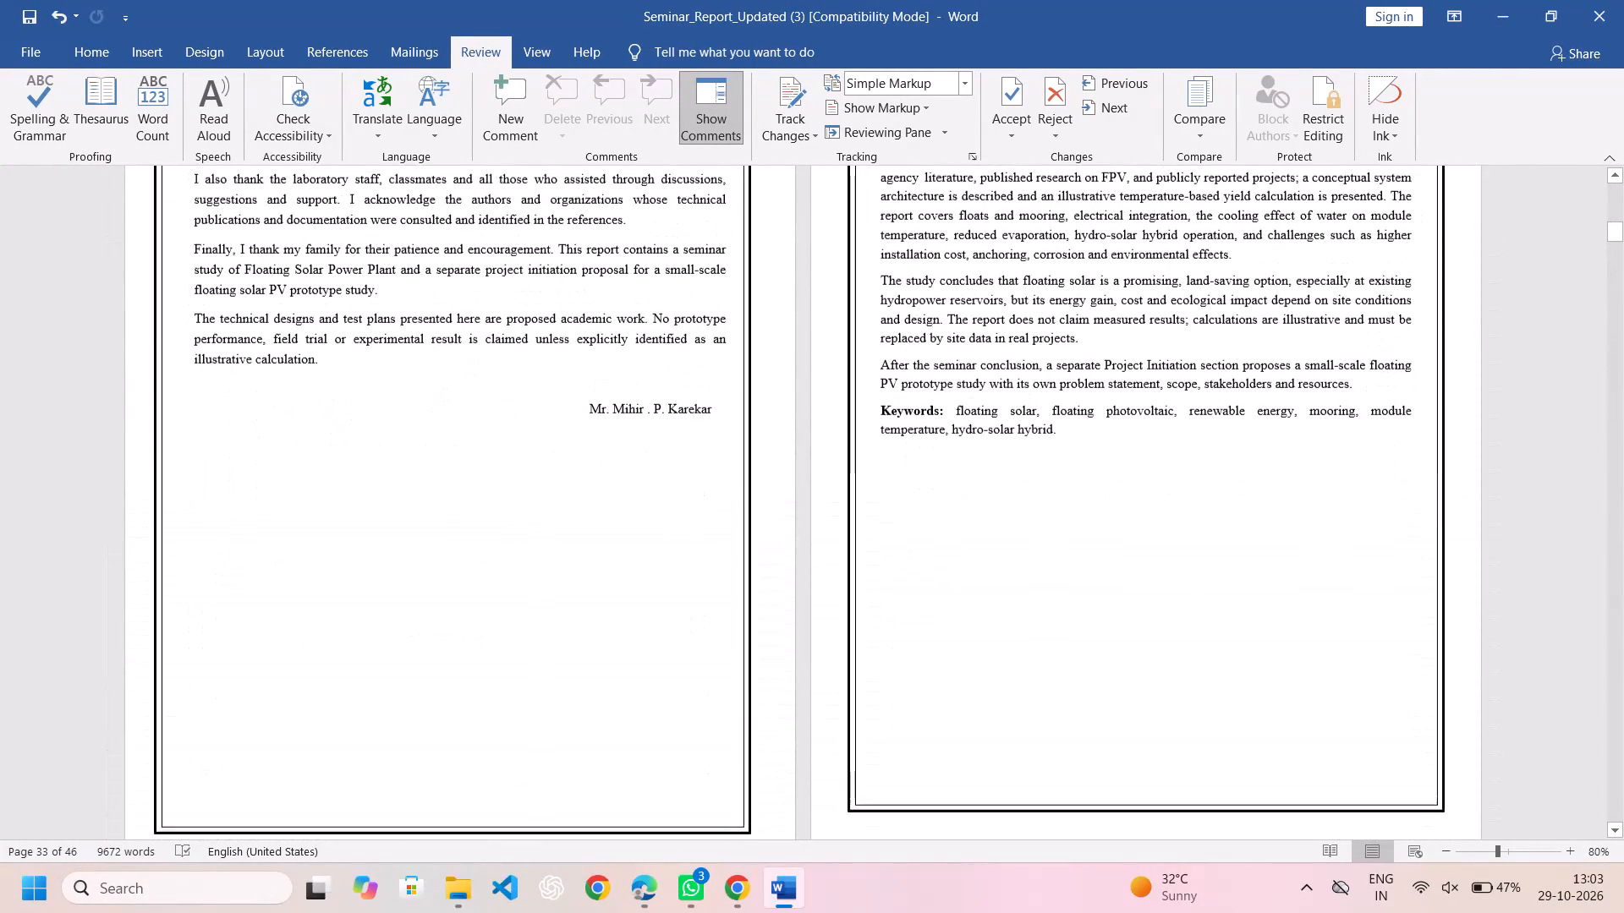
{"action": "scroll", "coordinate": [1038, 554], "scroll_direction": "down", "scroll_amount": 4}
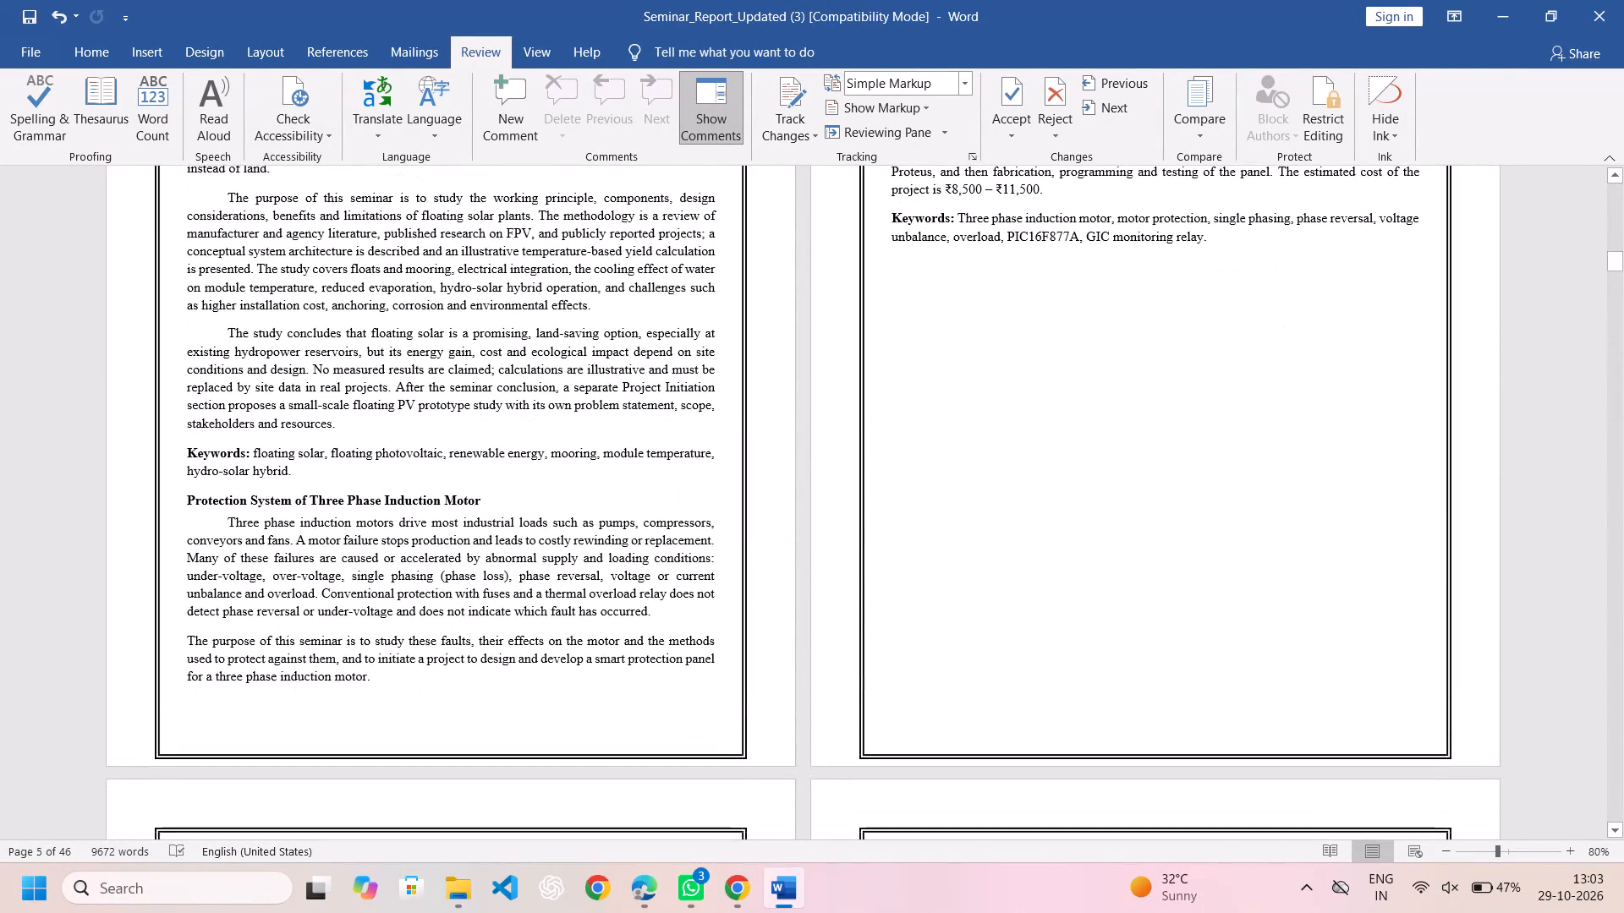
{"action": "scroll", "coordinate": [1038, 554], "scroll_direction": "down", "scroll_amount": 3}
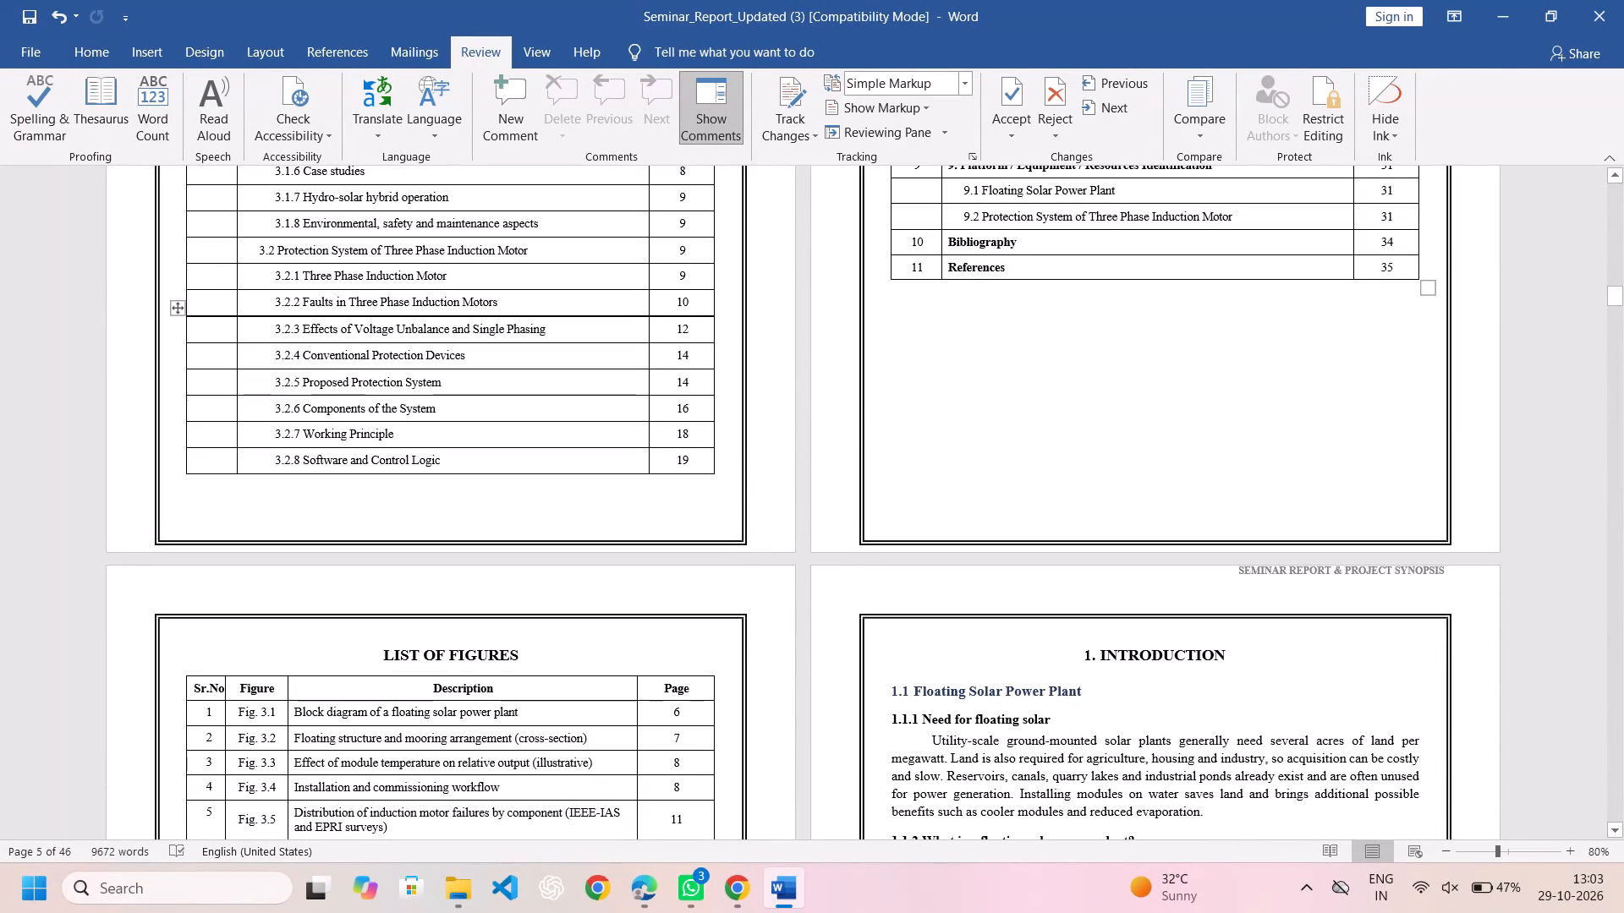
Save the seminar report document.
{"action": "left_click", "coordinate": [28, 15]}
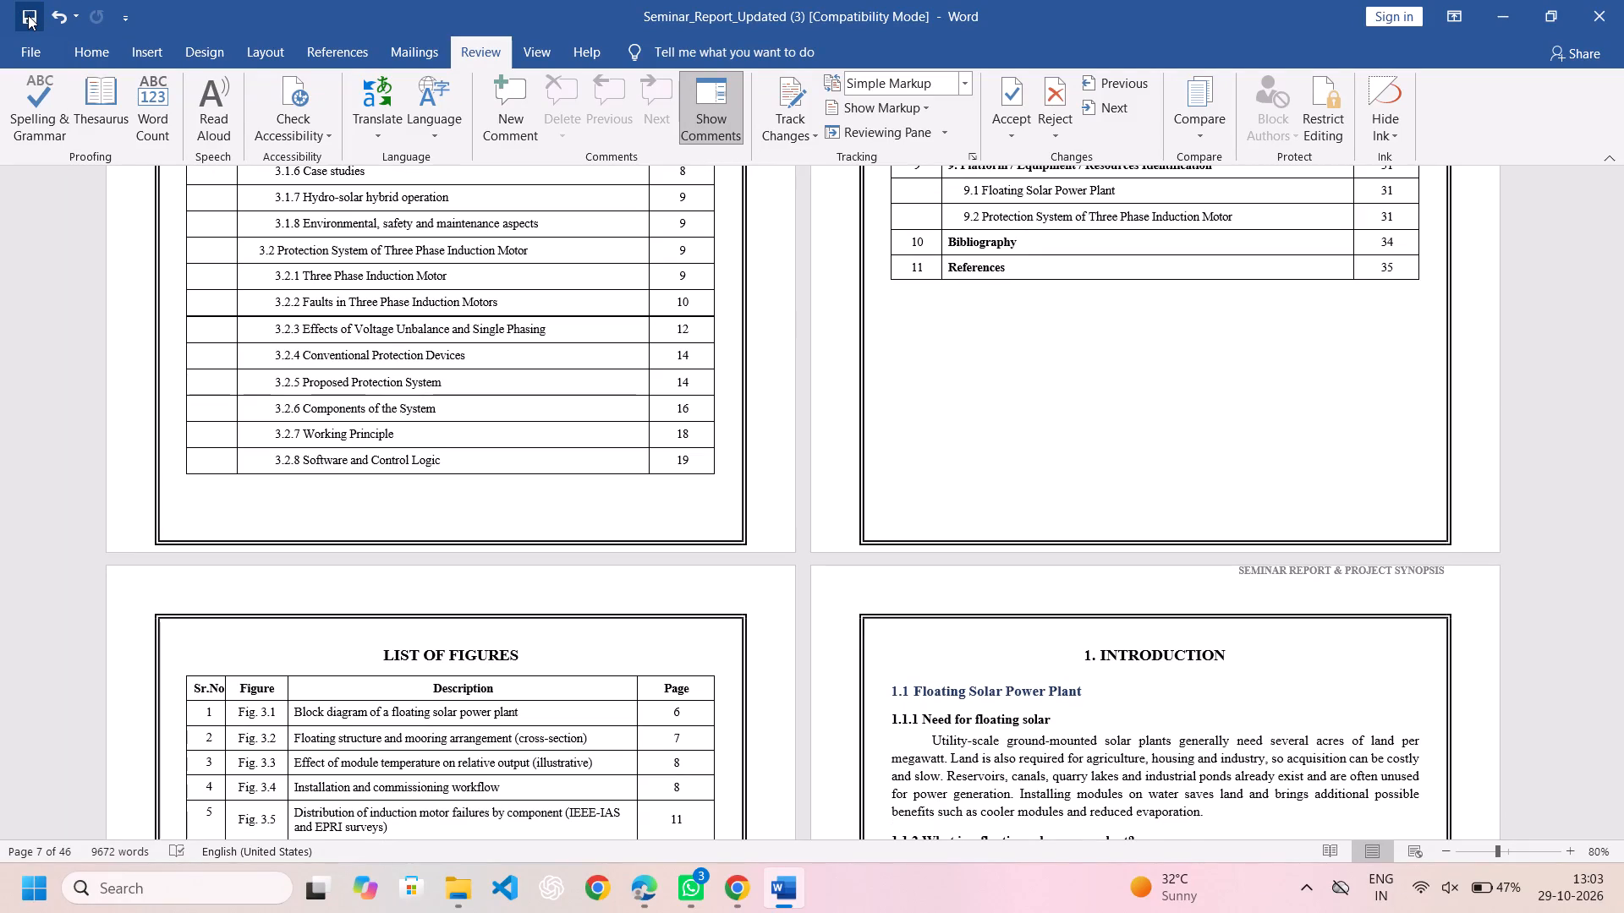
{"action": "key", "text": "ctrl+s"}
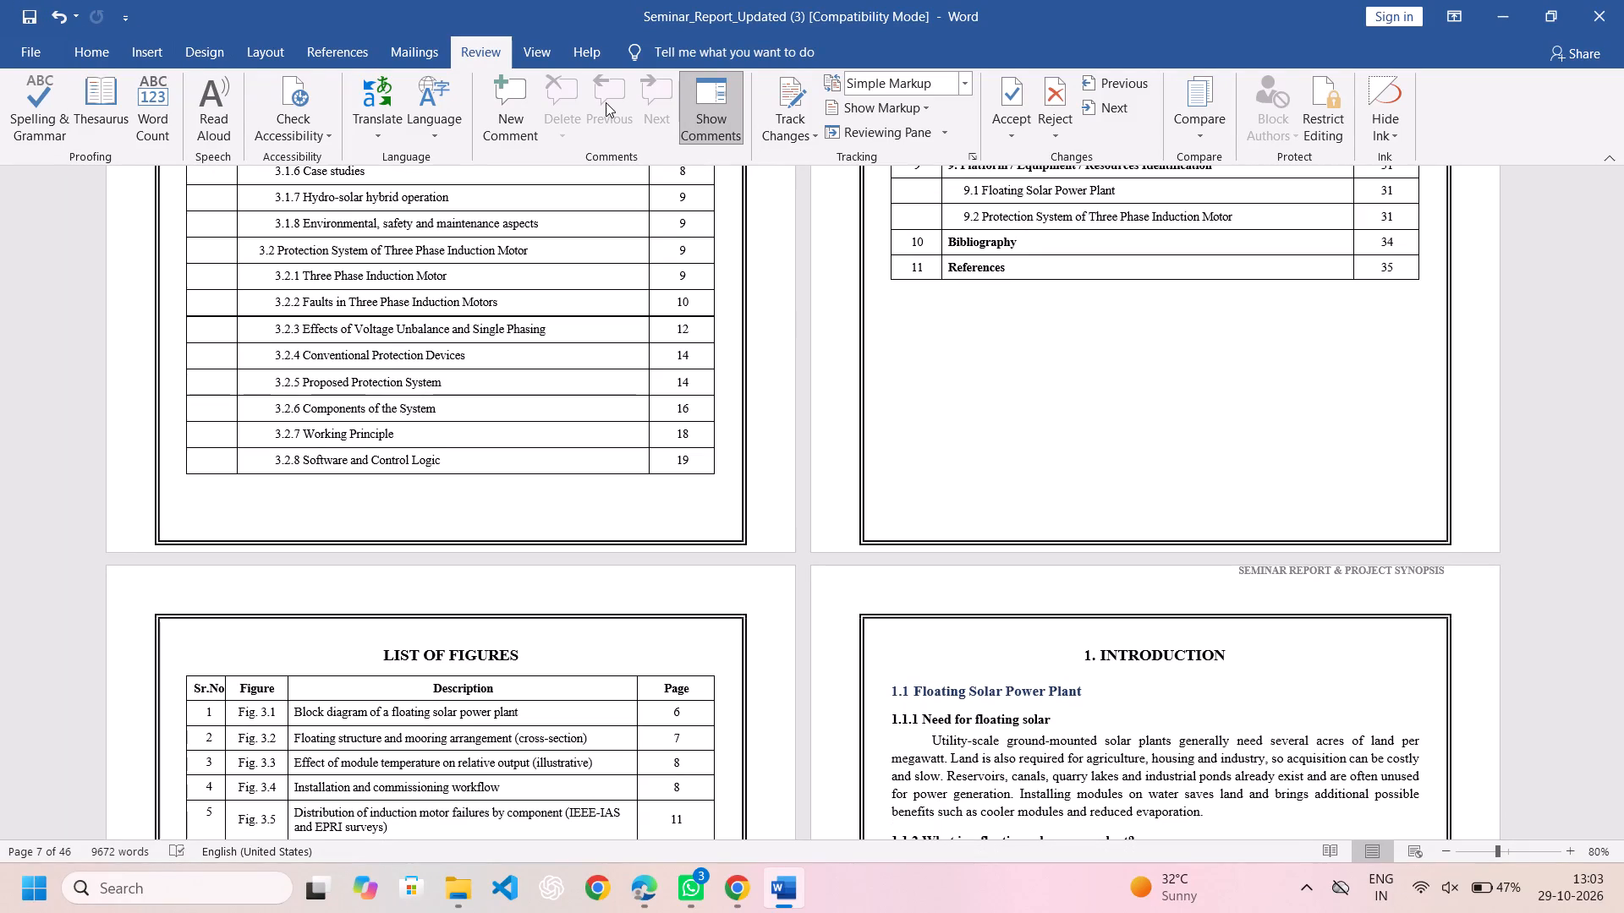
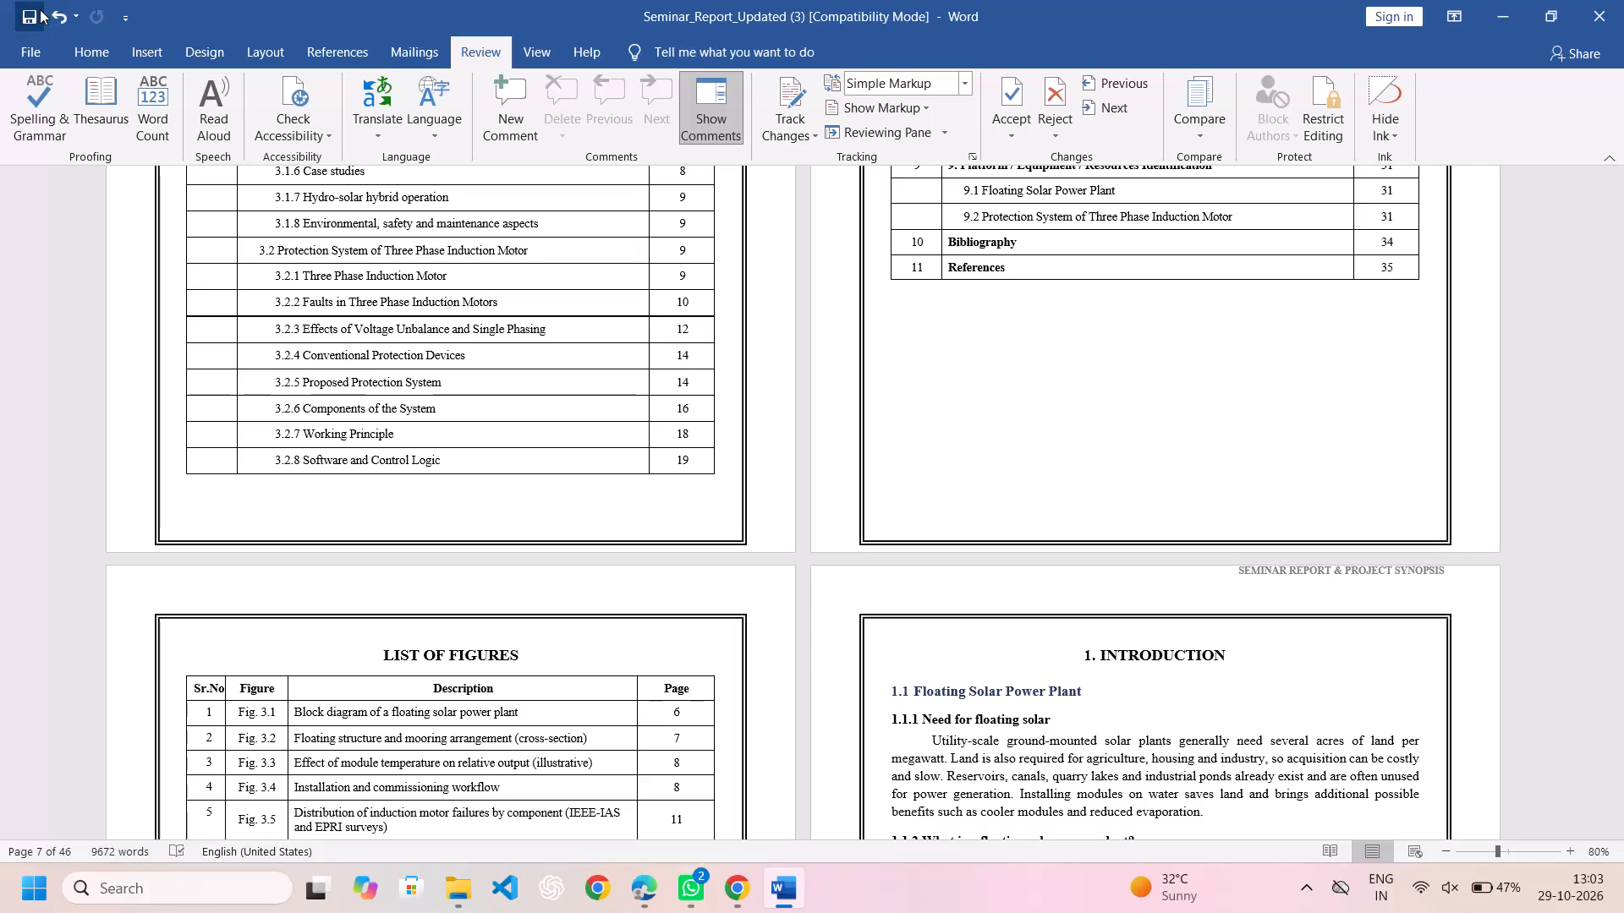
Save the seminar report in Downloads as a Word Document named "Seminar_Report_Updated (4", accepting the upgrade to the newest file format.
{"action": "left_click", "coordinate": [32, 25]}
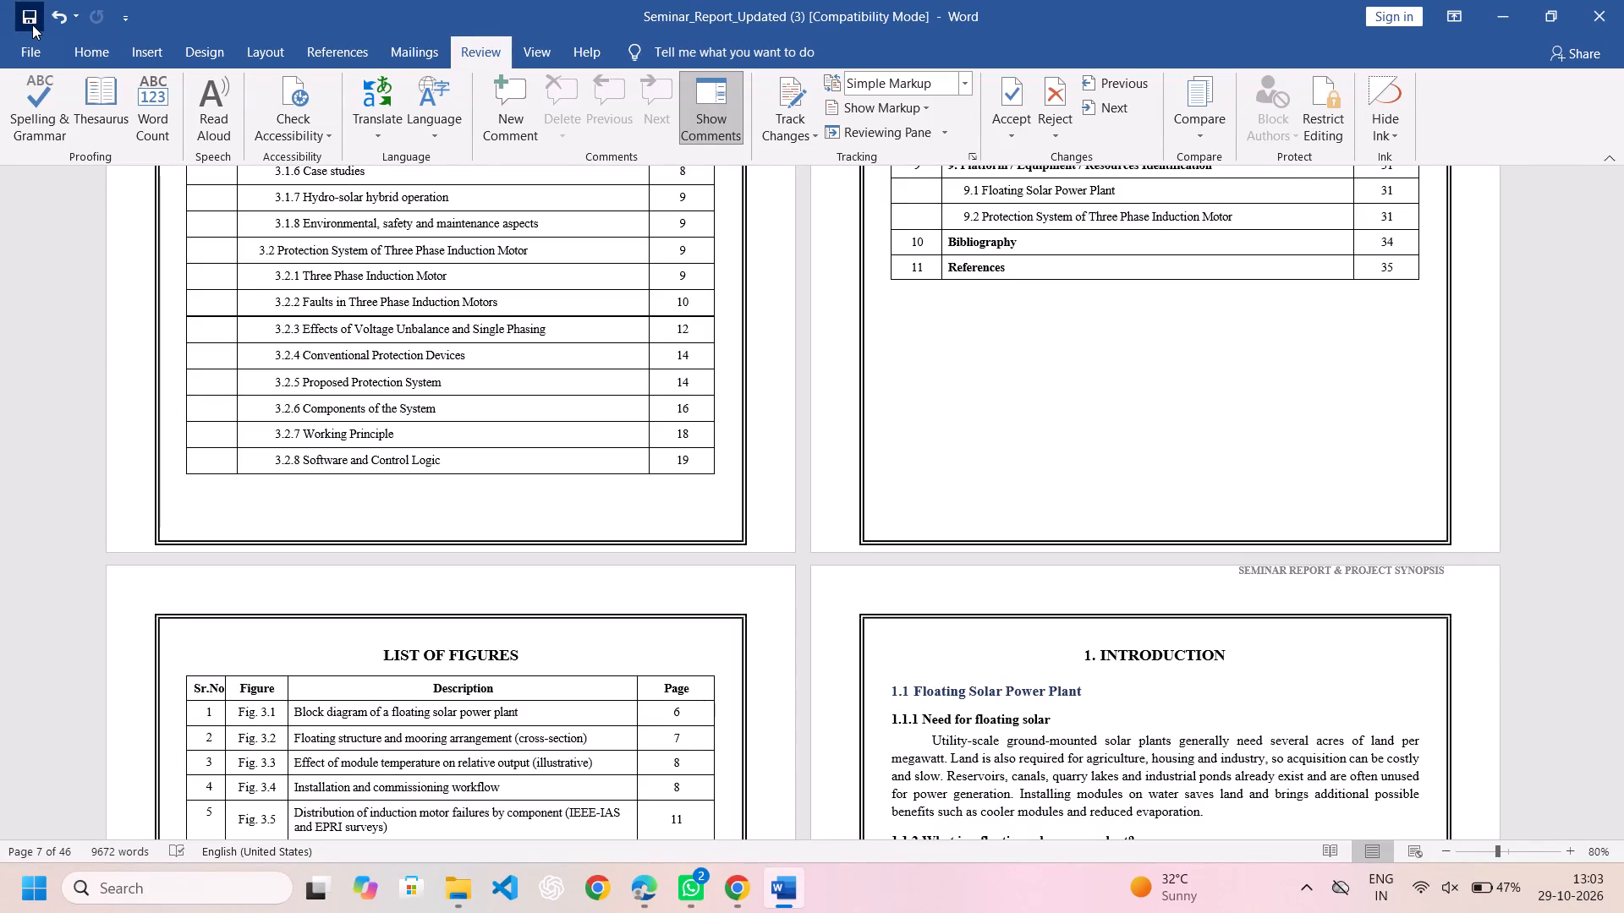
{"action": "left_click", "coordinate": [31, 19]}
{"action": "left_click", "coordinate": [36, 42]}
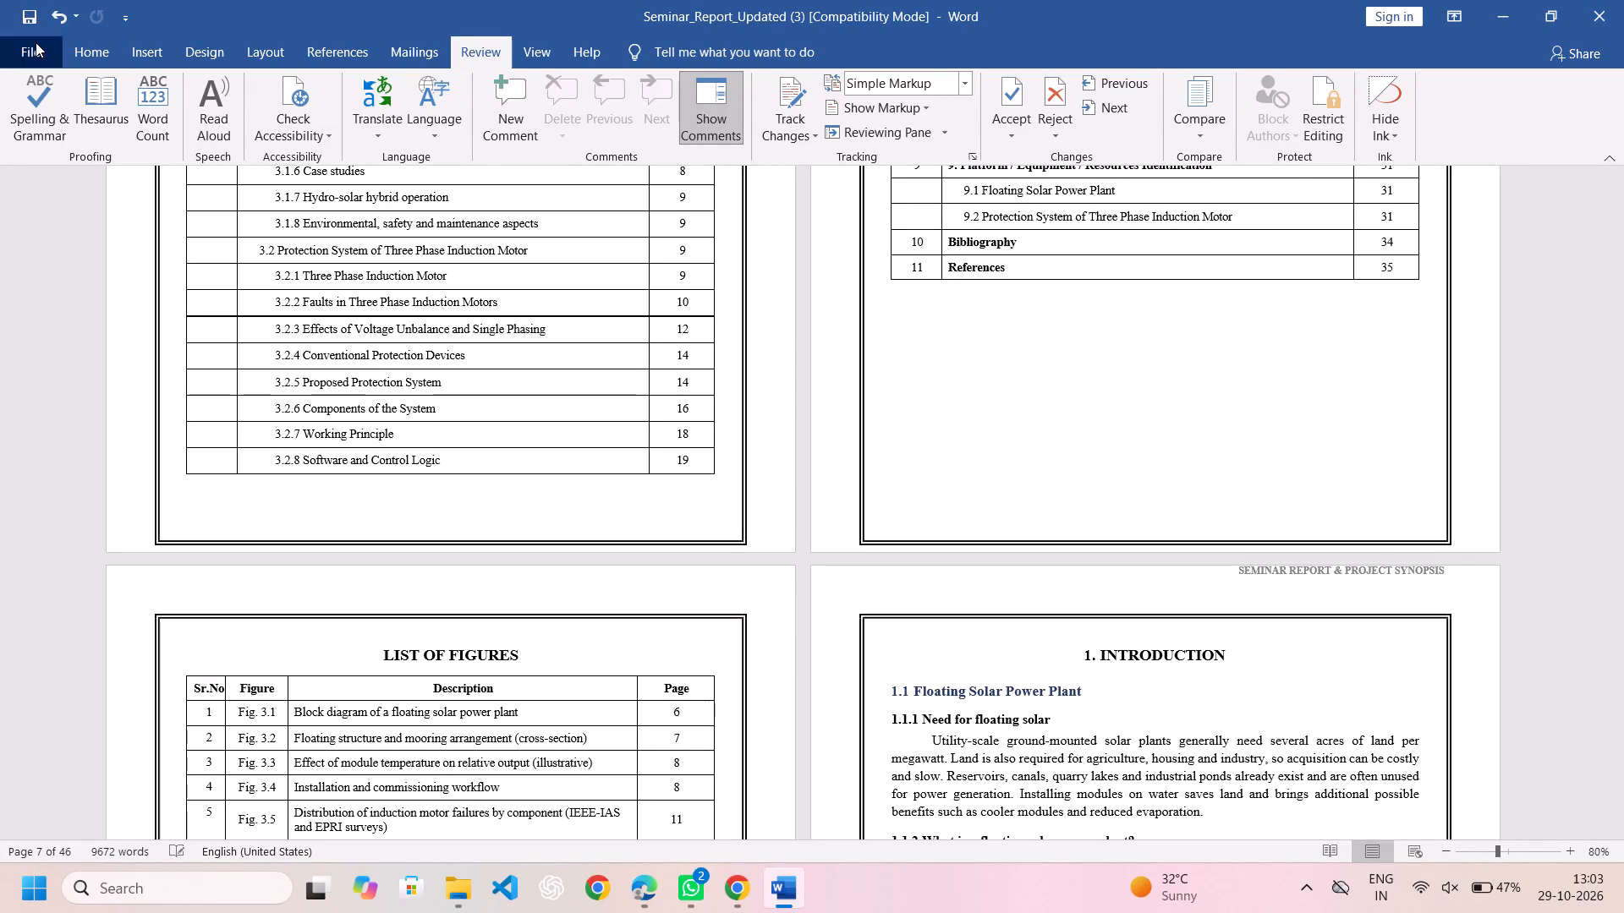
{"action": "left_click", "coordinate": [91, 329]}
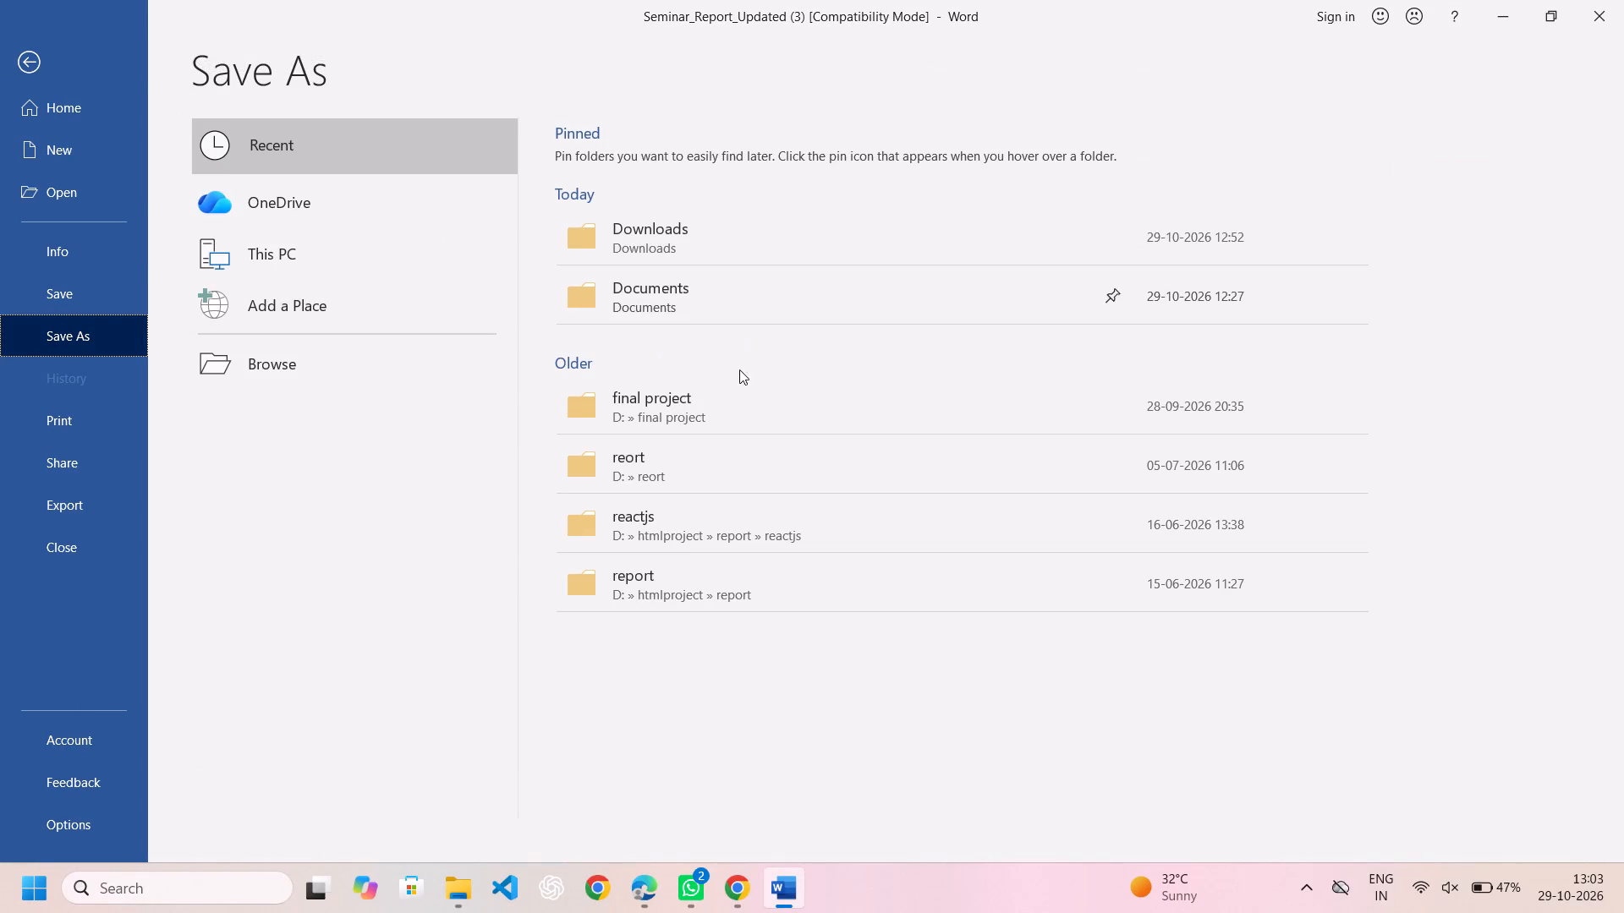
{"action": "left_click", "coordinate": [695, 265]}
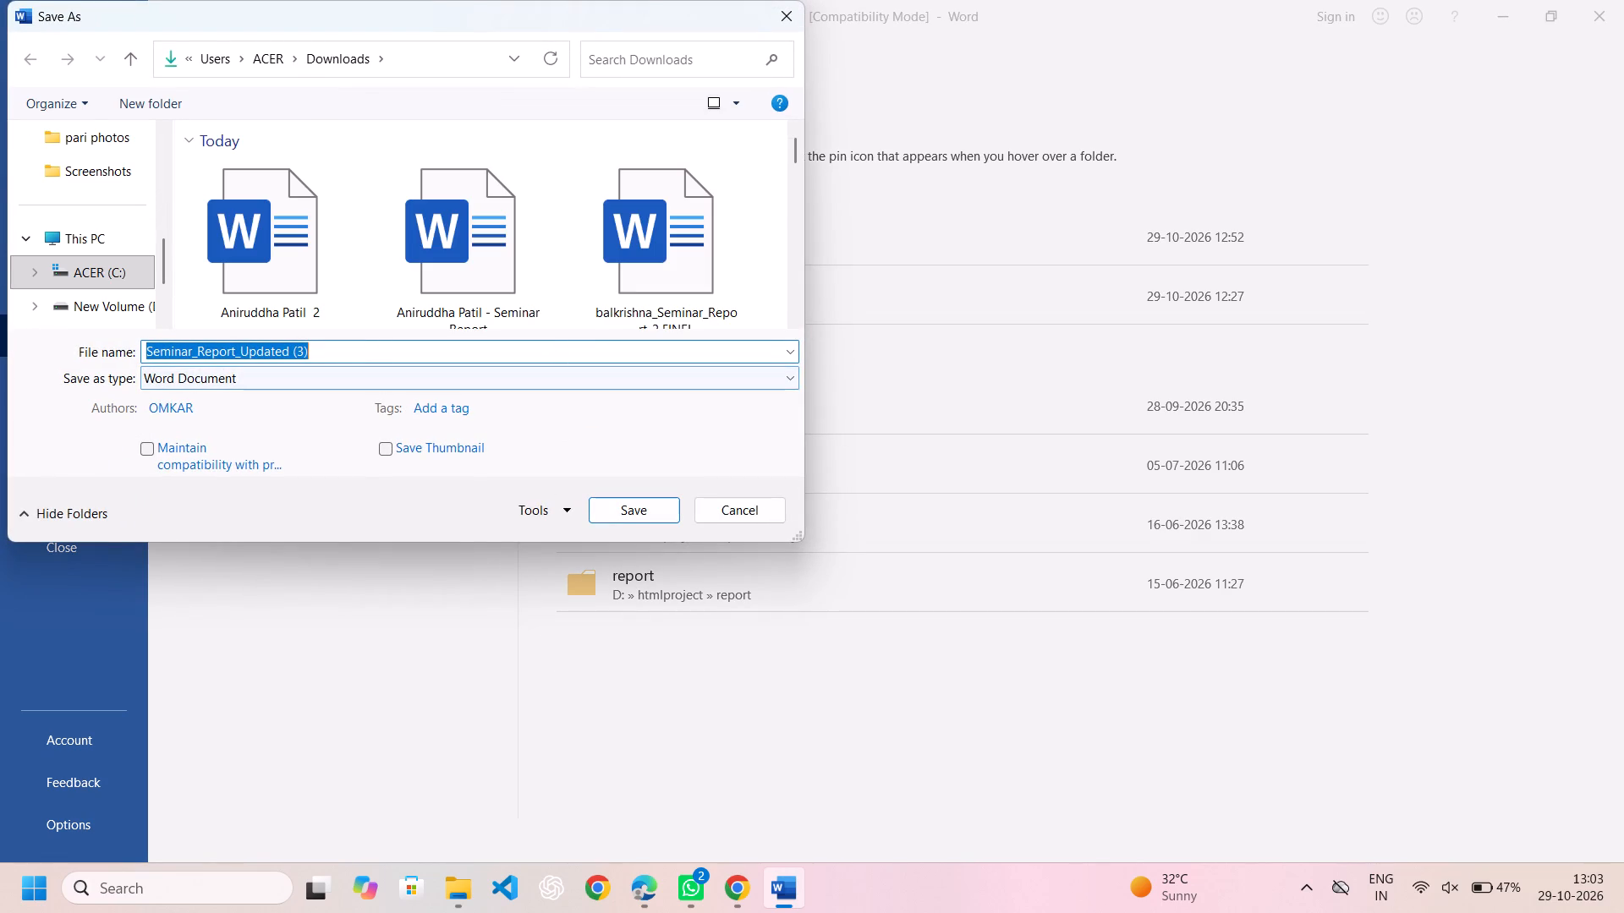
{"action": "left_click", "coordinate": [361, 358]}
{"action": "key", "text": "BackSpace"}
{"action": "key", "text": "BackSpace"}
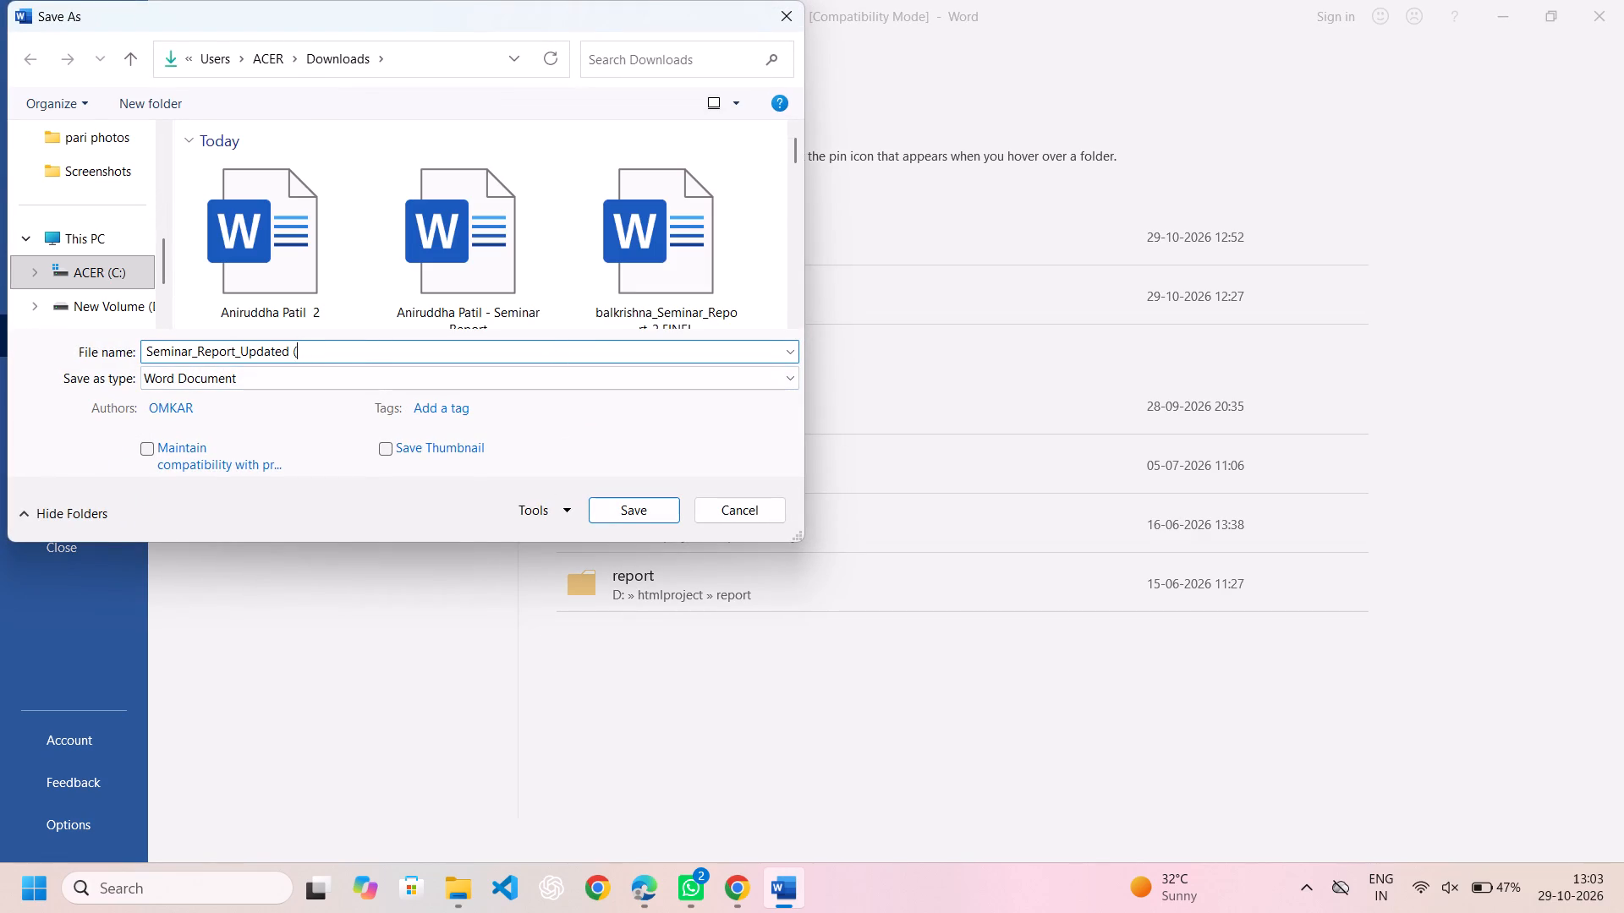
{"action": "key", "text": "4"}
{"action": "left_click", "coordinate": [632, 506]}
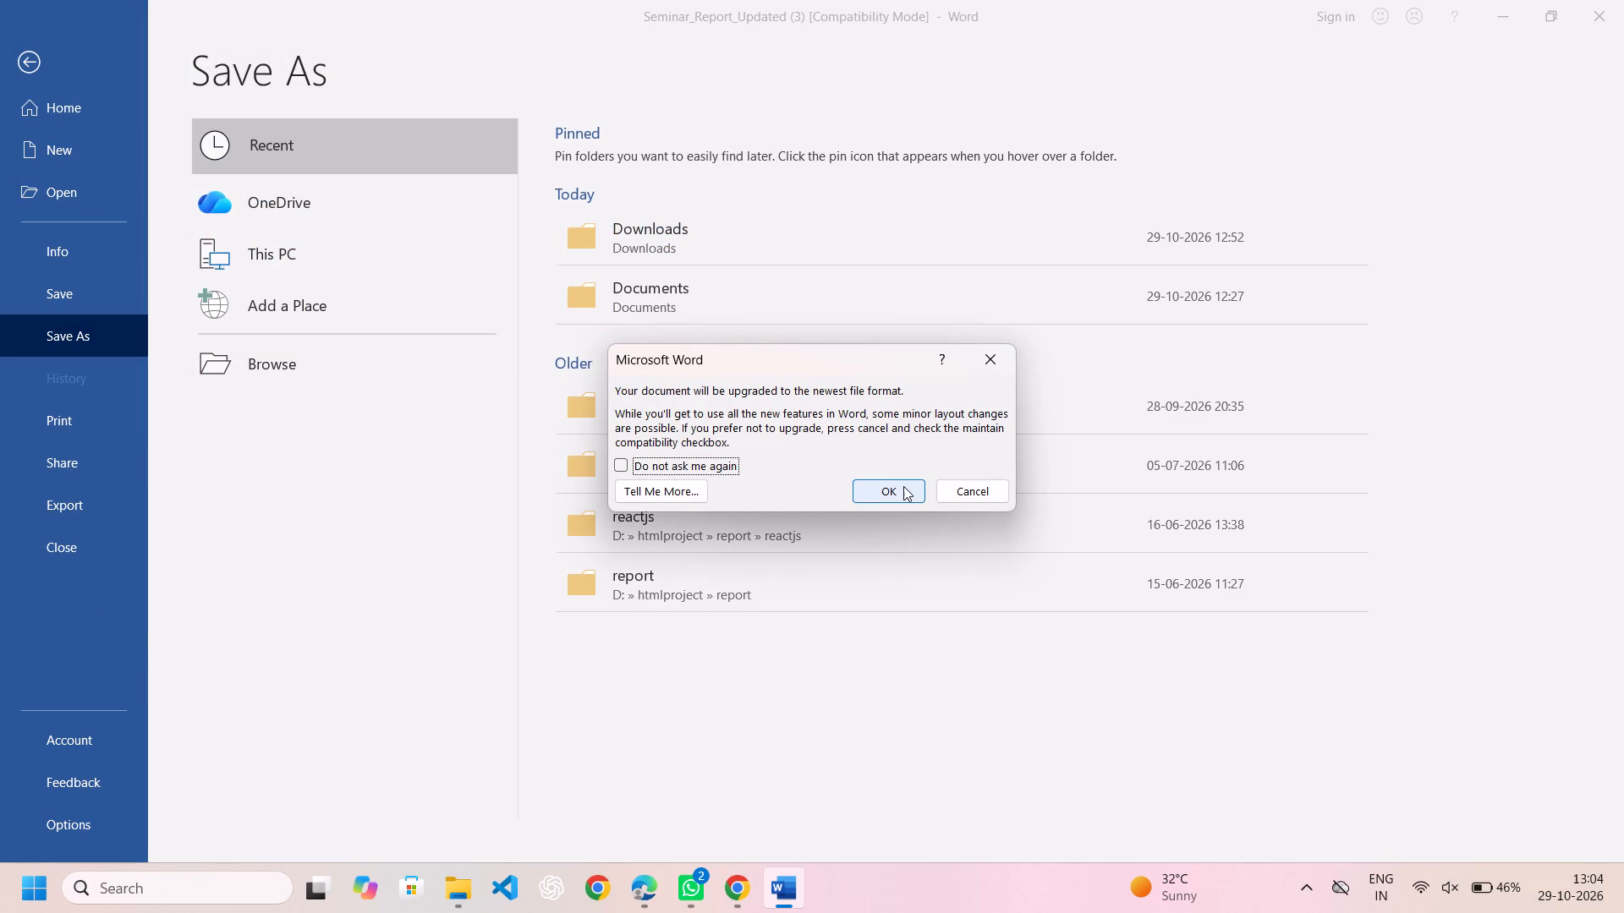
{"action": "left_click", "coordinate": [908, 489]}
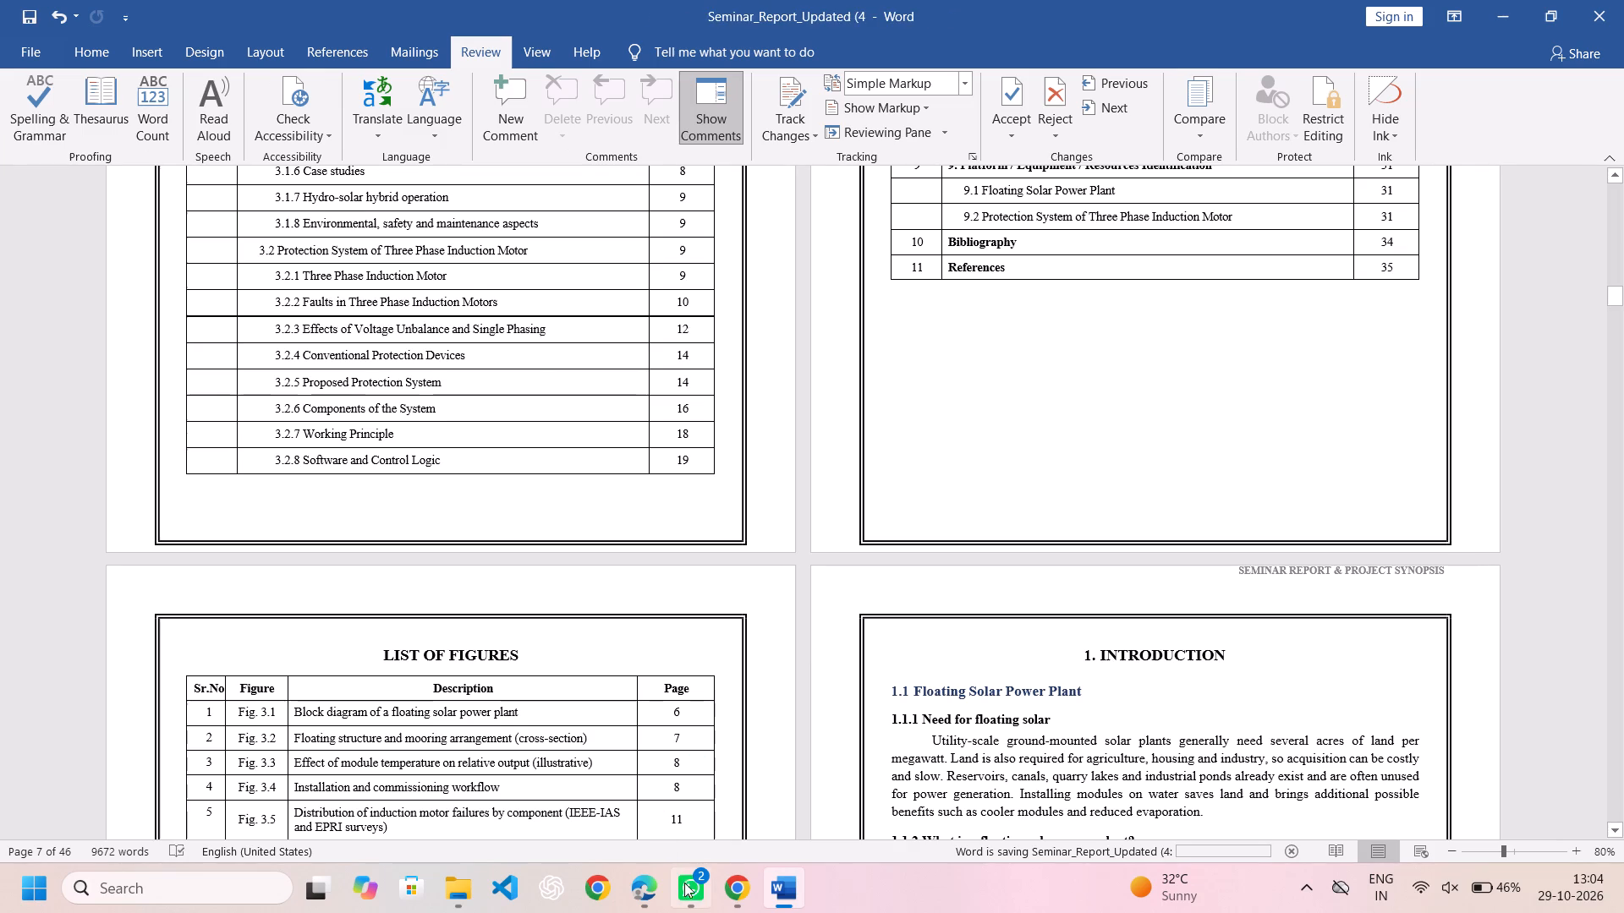